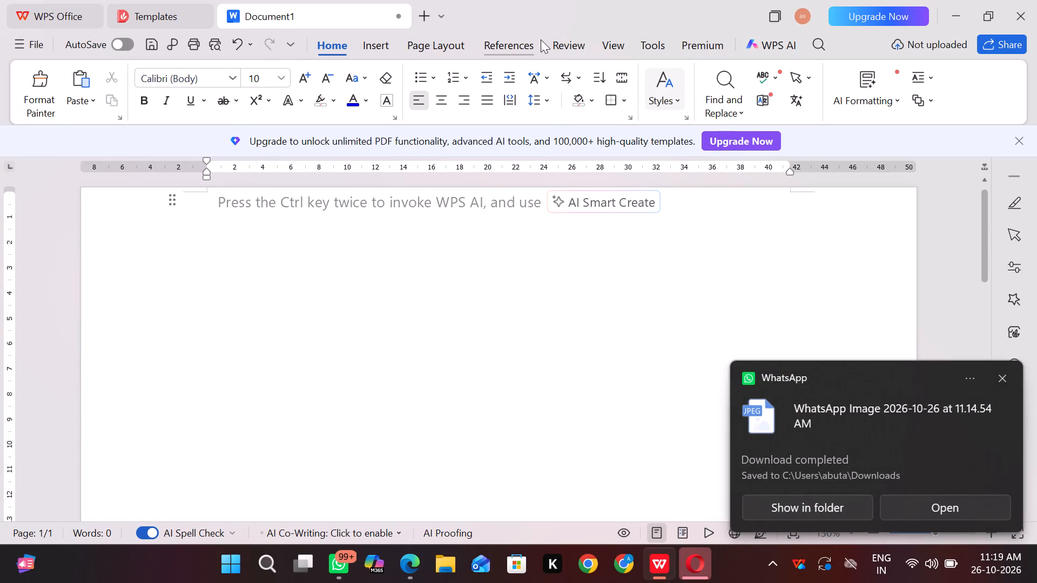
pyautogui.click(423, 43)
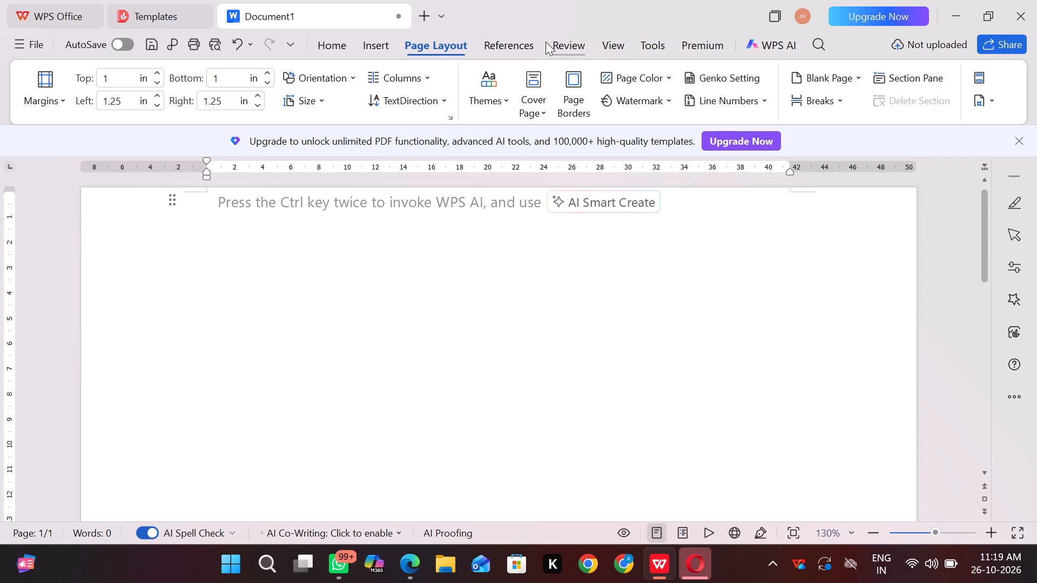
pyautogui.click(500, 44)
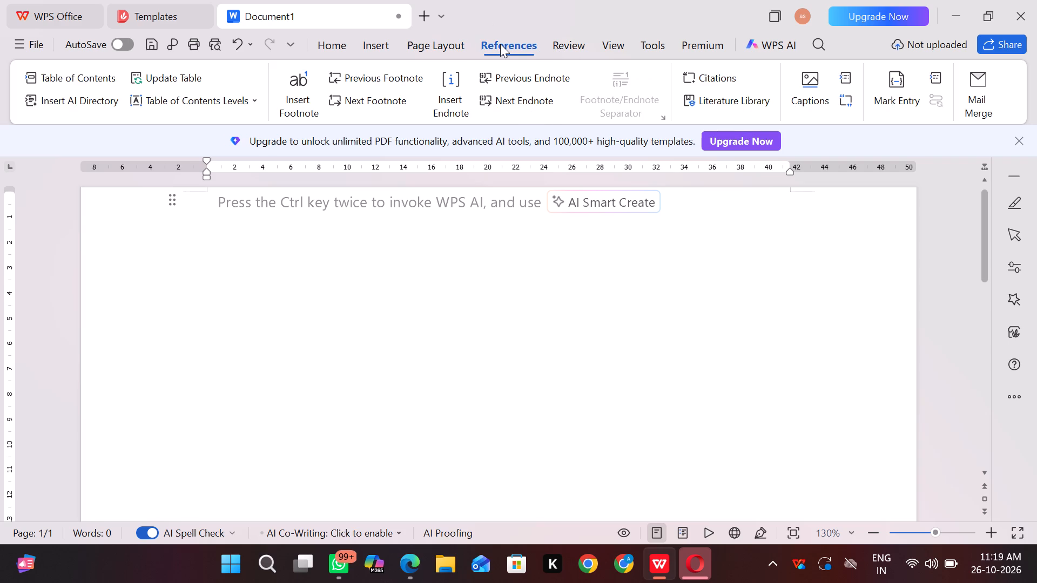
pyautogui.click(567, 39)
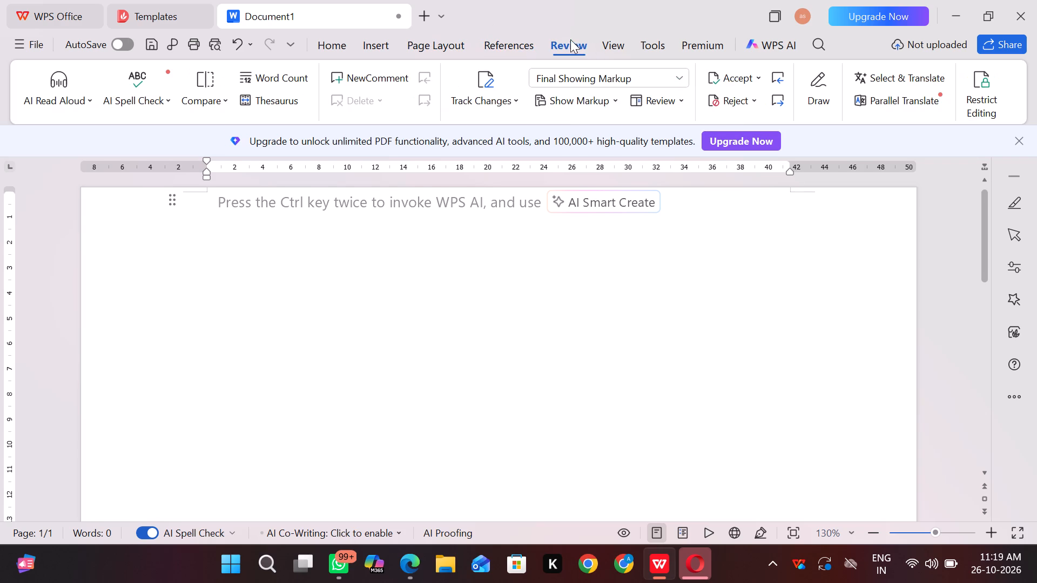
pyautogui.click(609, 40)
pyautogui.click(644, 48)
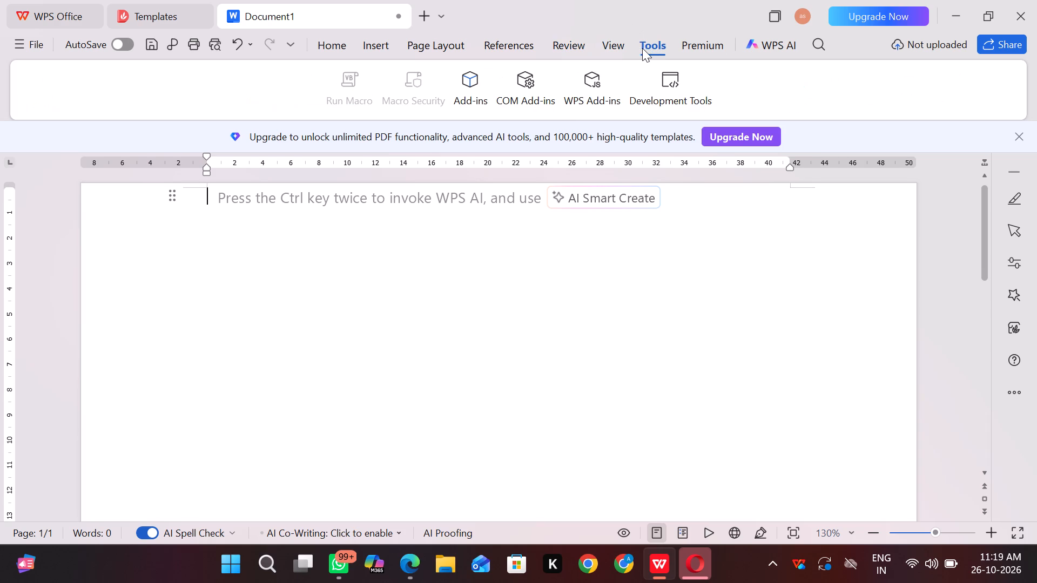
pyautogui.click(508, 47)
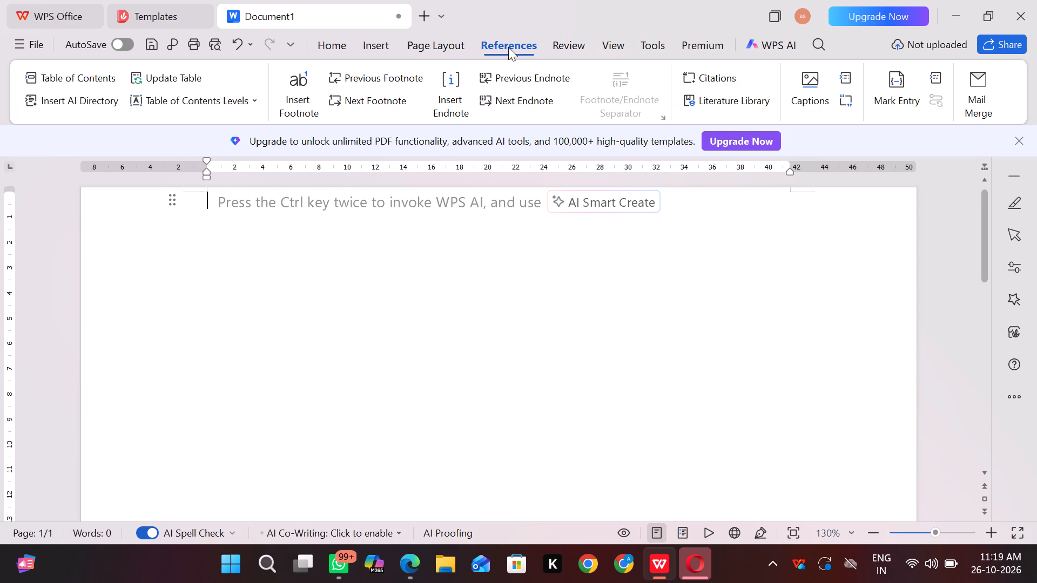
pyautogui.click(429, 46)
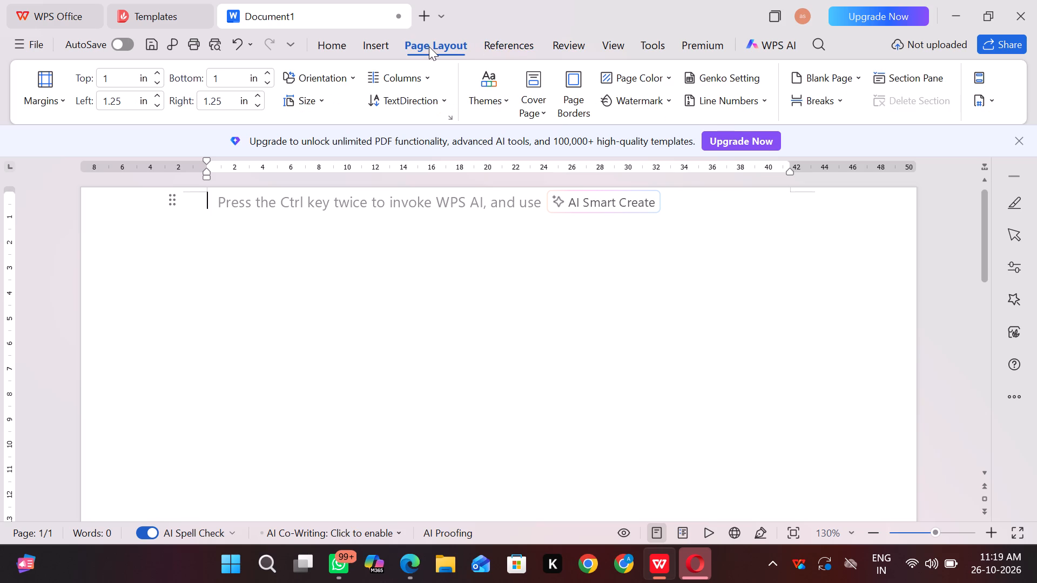
# Insert the picture "WhatsApp Image 2026-10-26 at 11.14.54 AM.jpeg" from the local Downloads folder into the blank document.
pyautogui.click(376, 43)
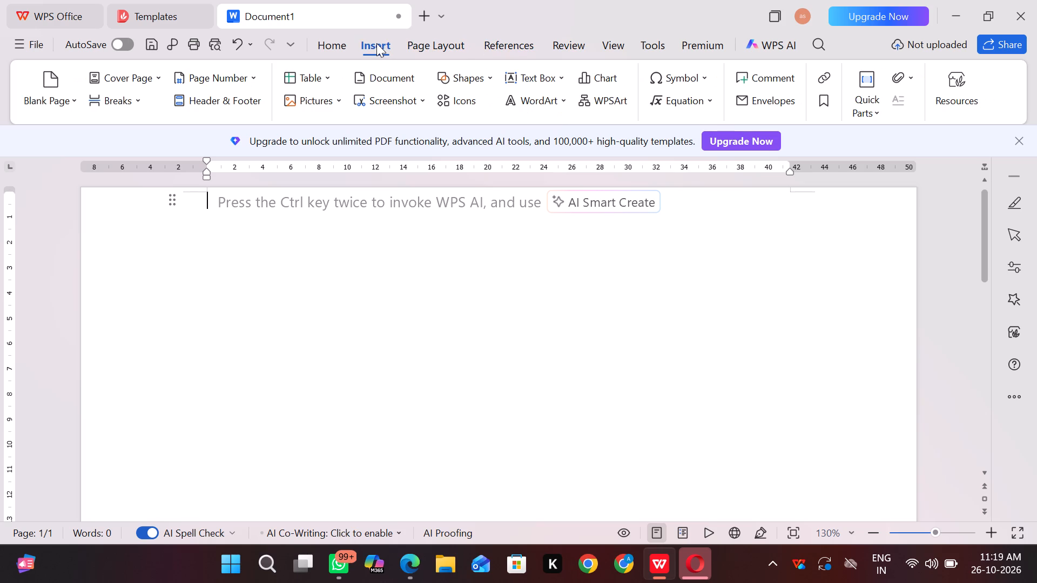
pyautogui.click(297, 96)
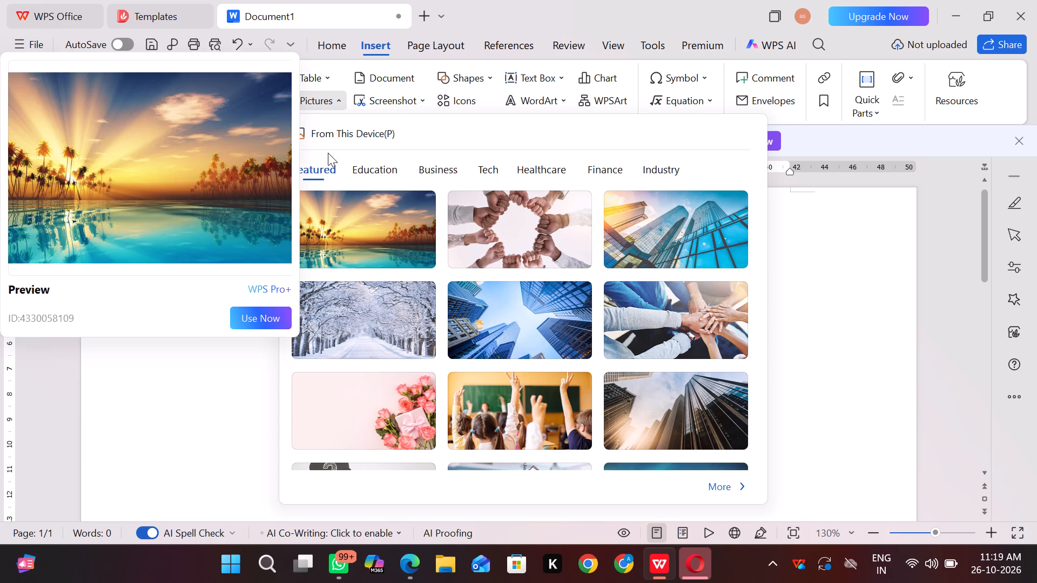
pyautogui.click(331, 132)
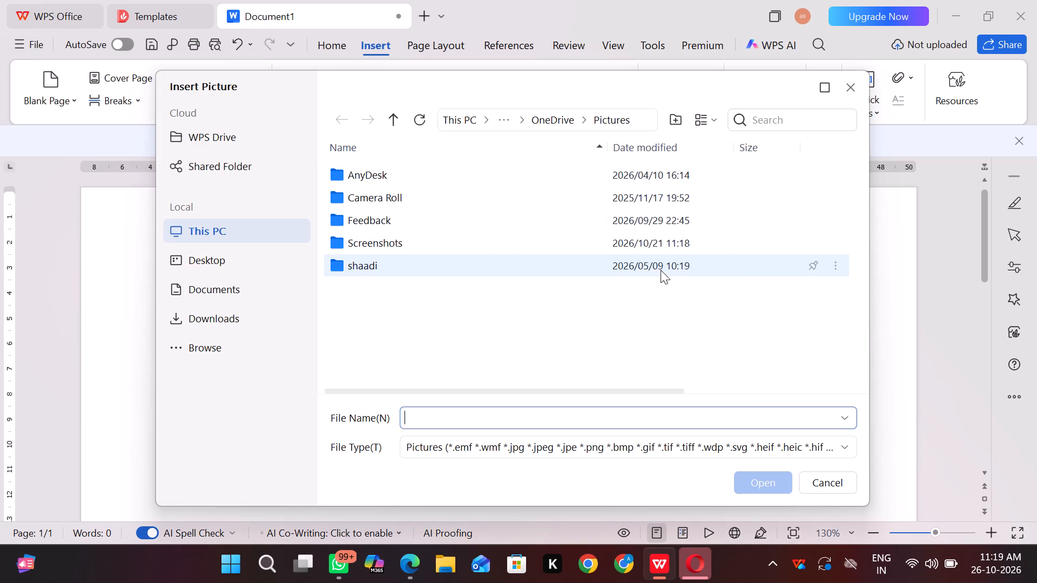
pyautogui.click(204, 317)
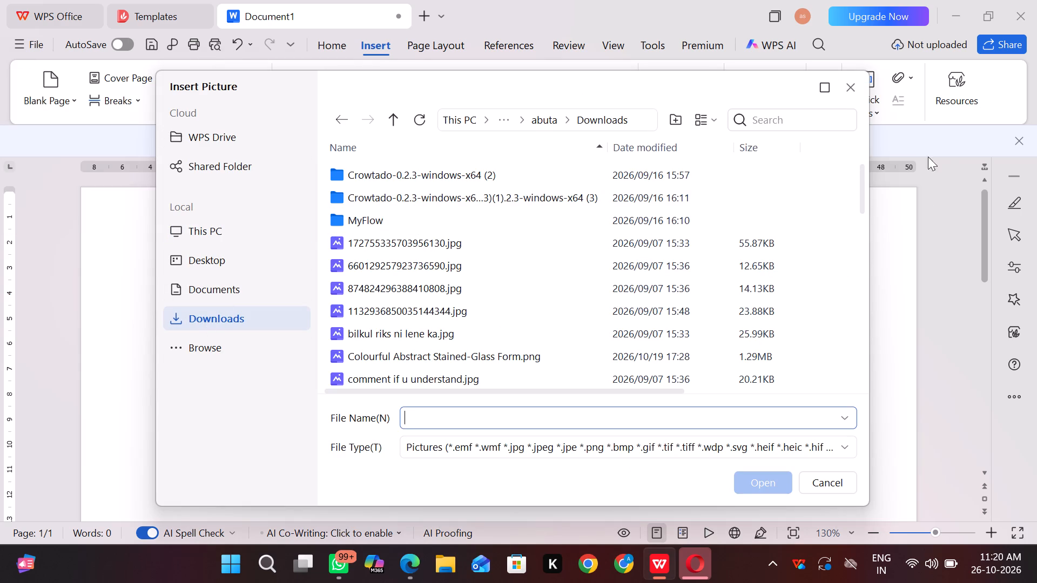
pyautogui.moveTo(864, 193); pyautogui.dragTo(859, 409)
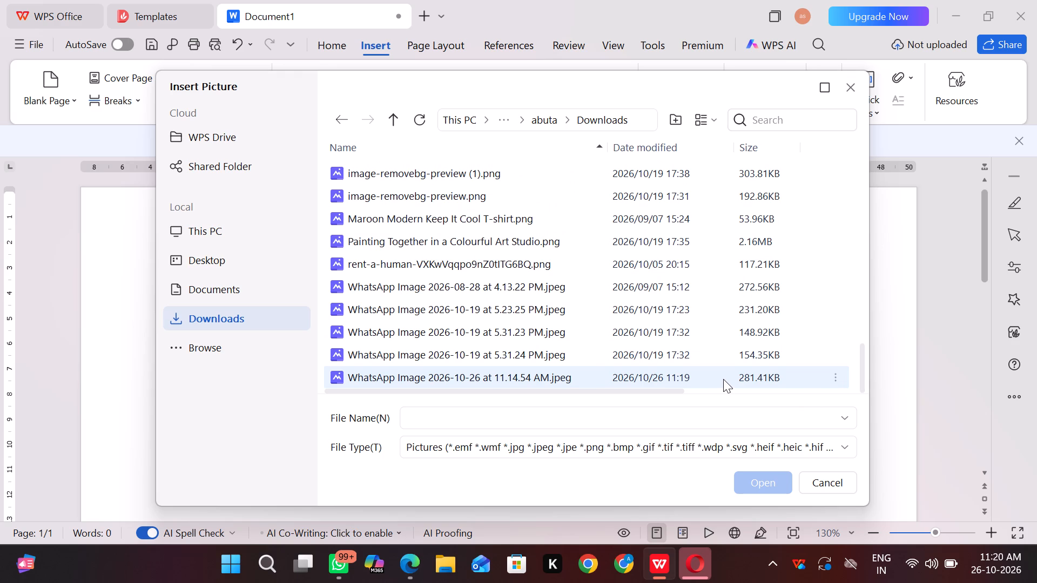
pyautogui.click(723, 379)
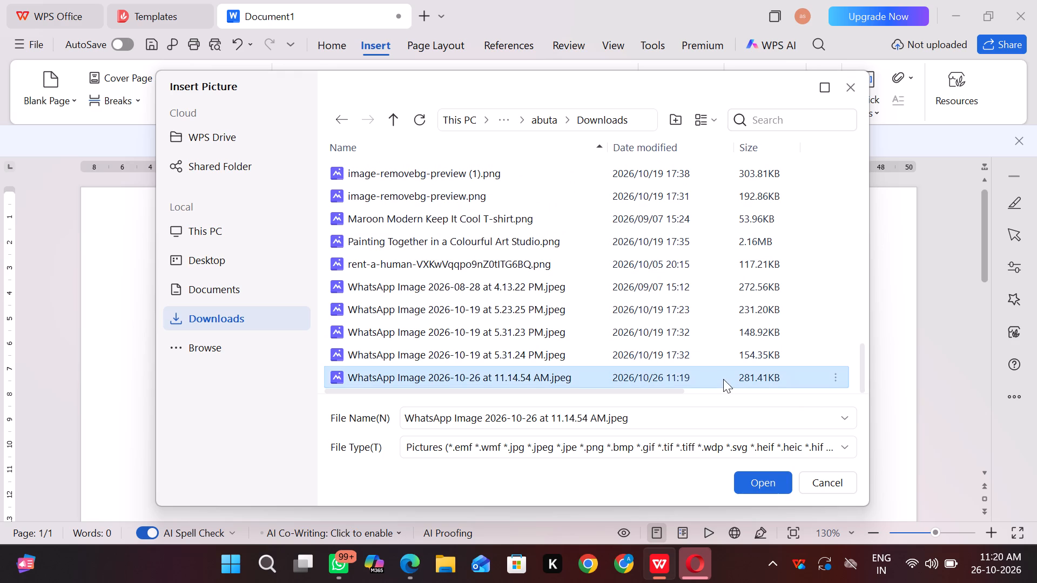
pyautogui.click(770, 477)
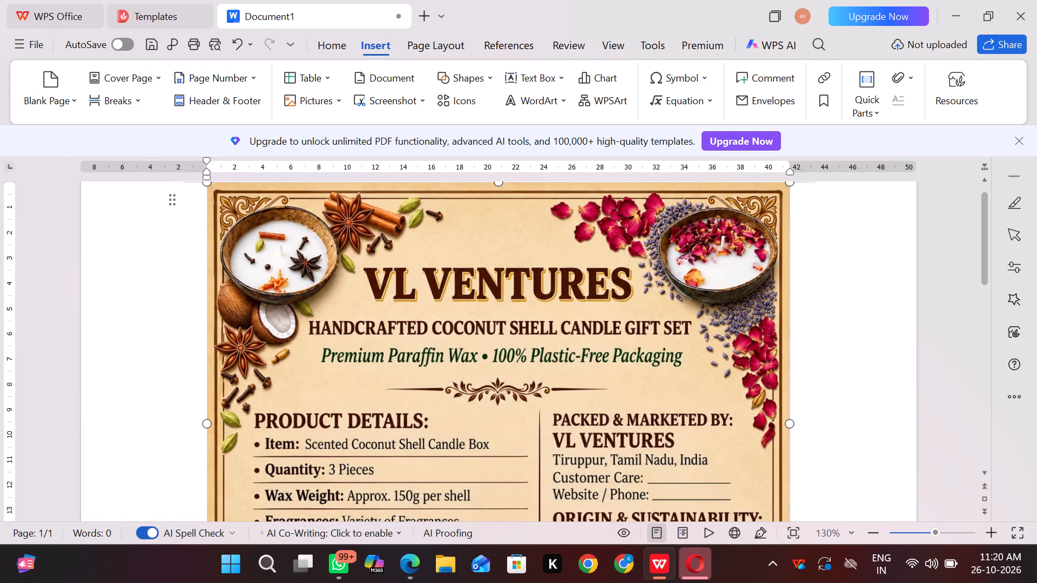
pyautogui.scroll(-6, 747, 374)
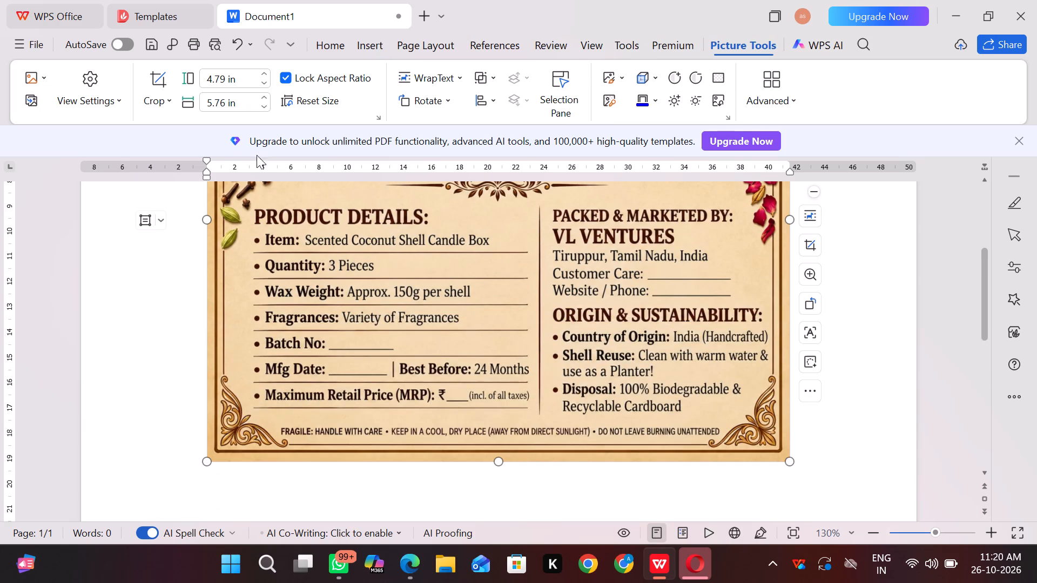
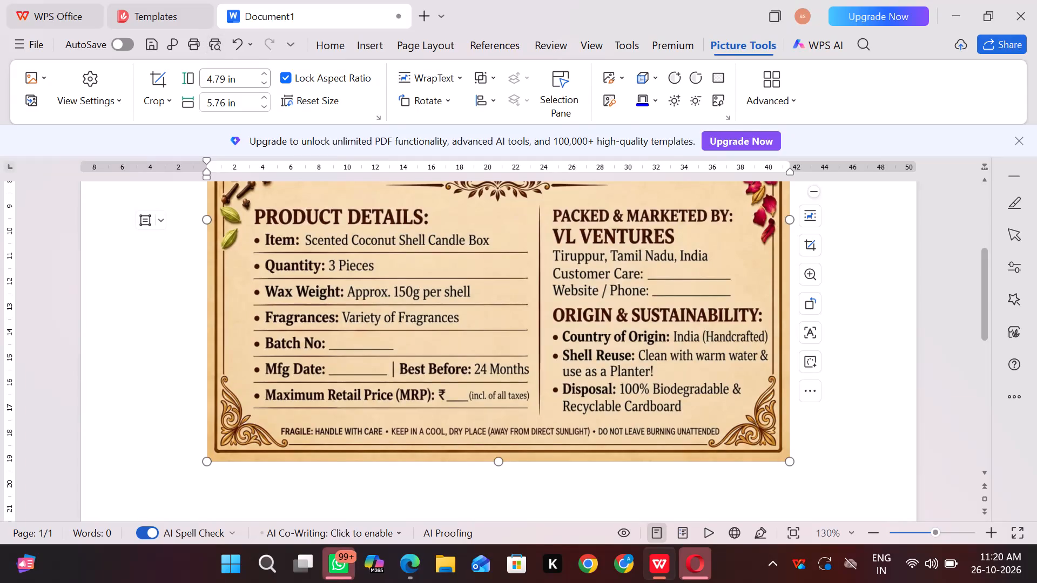
# Open the height value of the inserted label picture for editing.
pyautogui.click(232, 78)
pyautogui.click(240, 76)
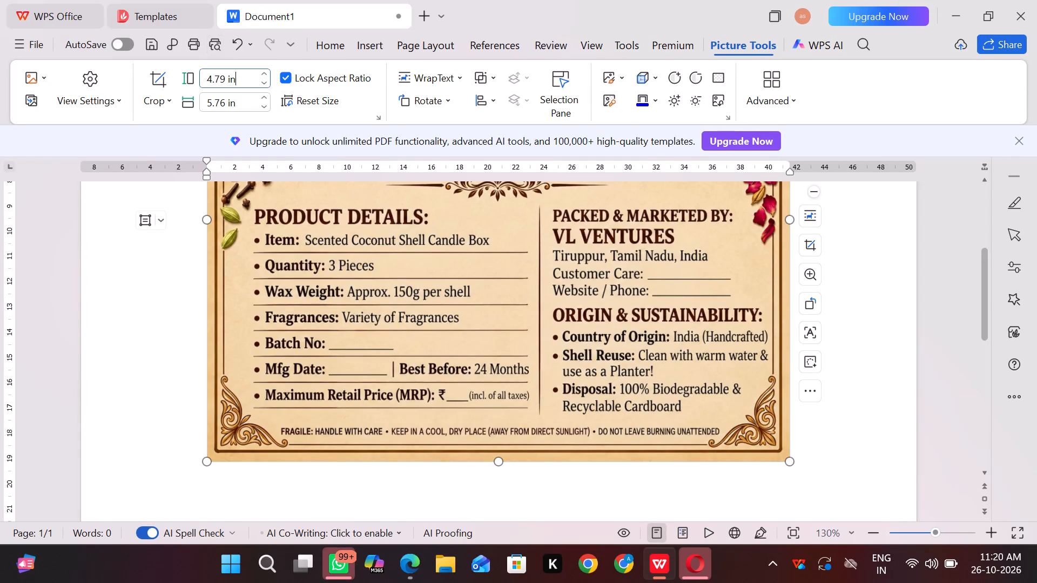
pyautogui.click(224, 78)
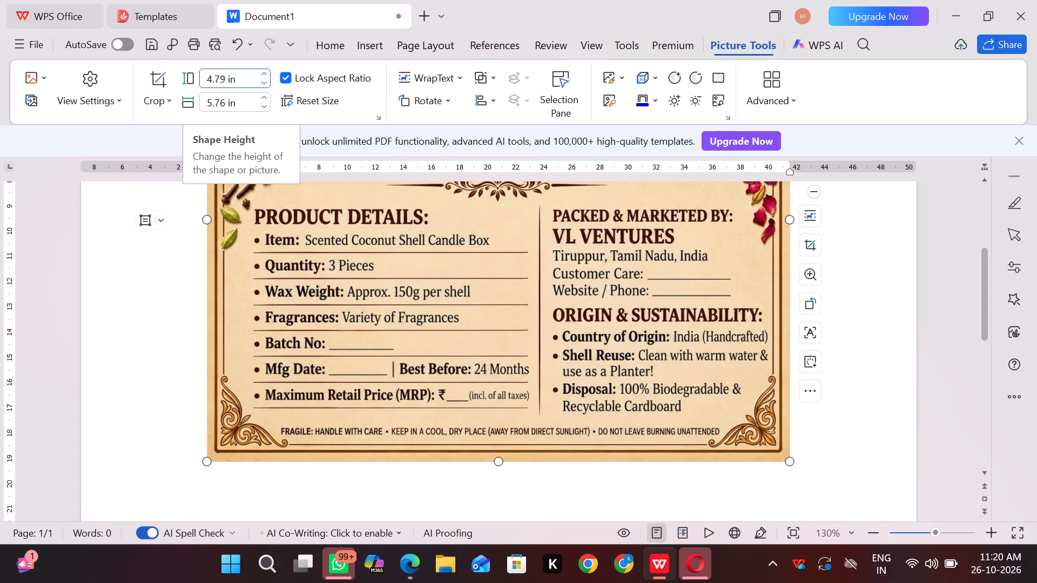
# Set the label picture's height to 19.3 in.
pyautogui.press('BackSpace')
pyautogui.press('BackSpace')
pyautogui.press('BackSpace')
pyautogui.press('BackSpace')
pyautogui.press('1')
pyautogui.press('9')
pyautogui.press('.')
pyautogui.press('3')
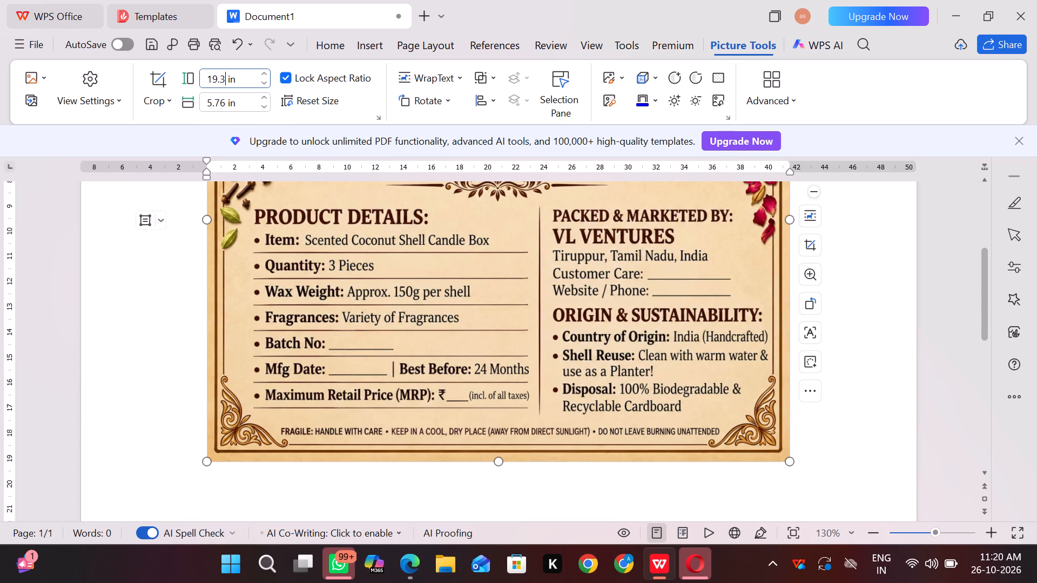
# Set the label picture's width to 16 in with the aspect ratio locked.
pyautogui.click(224, 101)
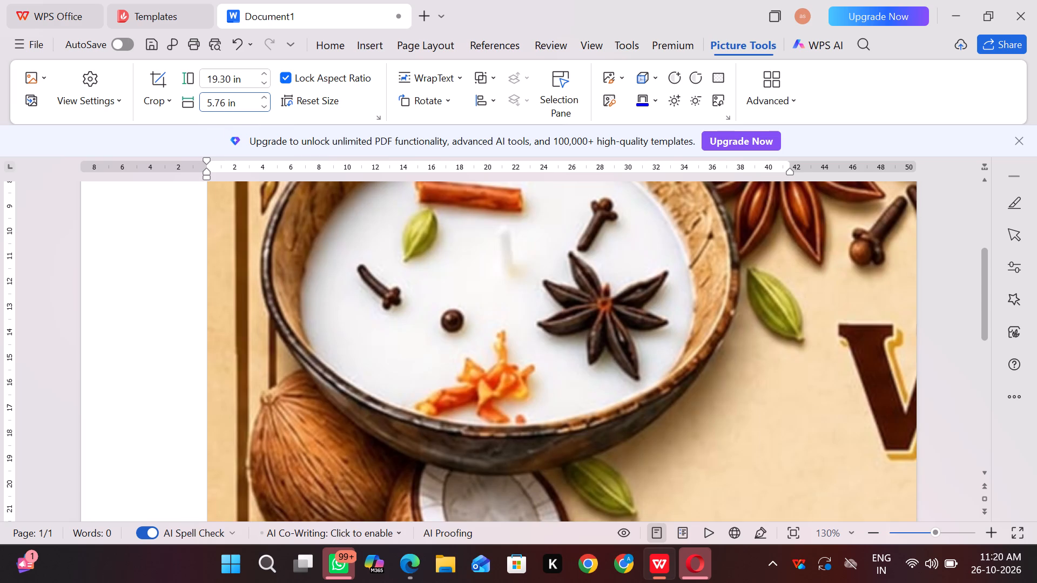
pyautogui.press('BackSpace')
pyautogui.press('BackSpace')
pyautogui.press('BackSpace')
pyautogui.press('BackSpace')
pyautogui.press('1')
pyautogui.press('6')
pyautogui.click(143, 334)
# Select the enlarged label picture and move its left indent about two characters out into the page's left margin.
pyautogui.scroll(-6, 736, 351)
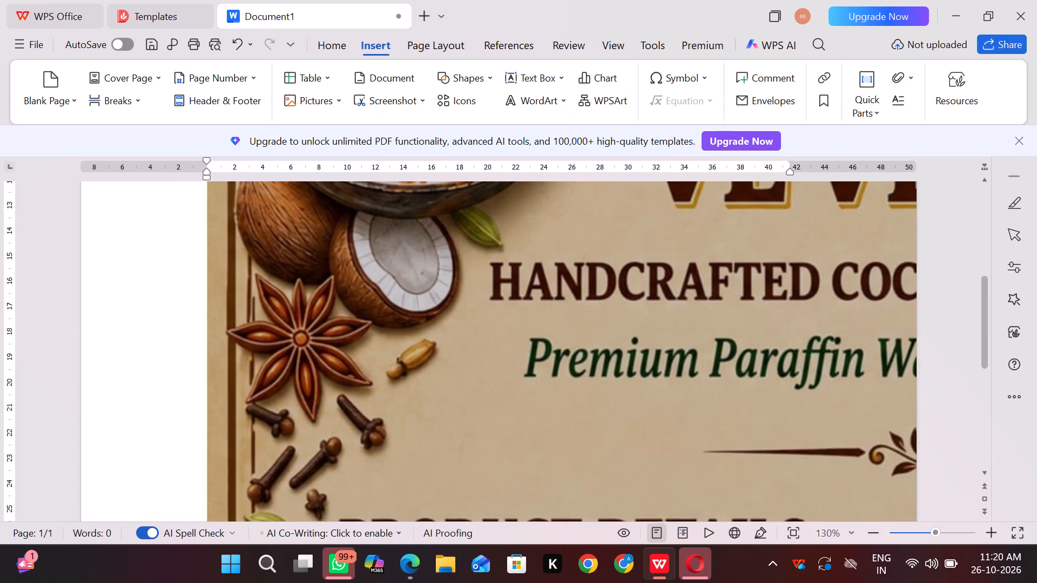
pyautogui.scroll(-15, 736, 351)
pyautogui.scroll(-15, 736, 351)
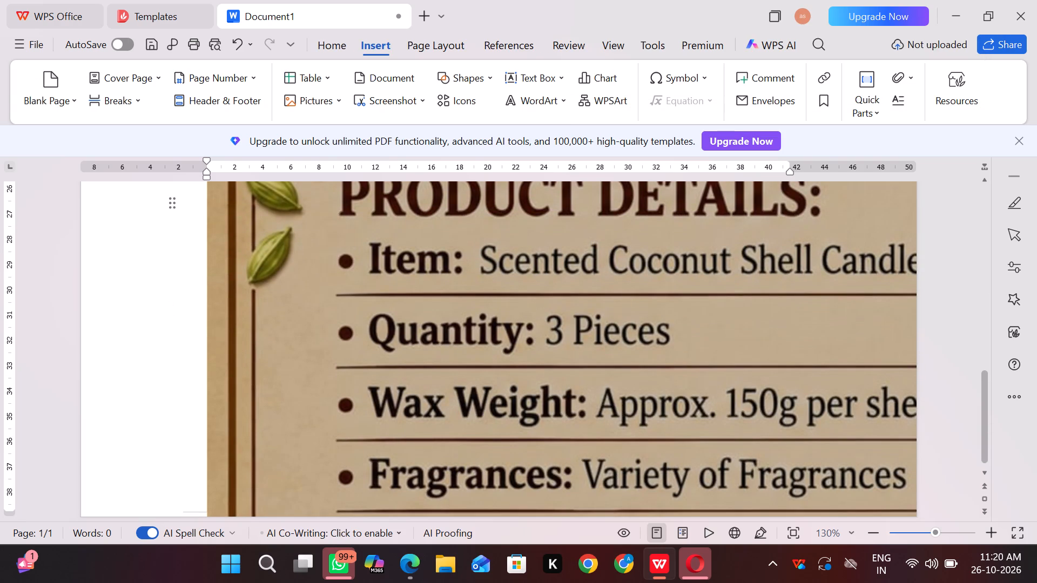
pyautogui.scroll(6, 736, 351)
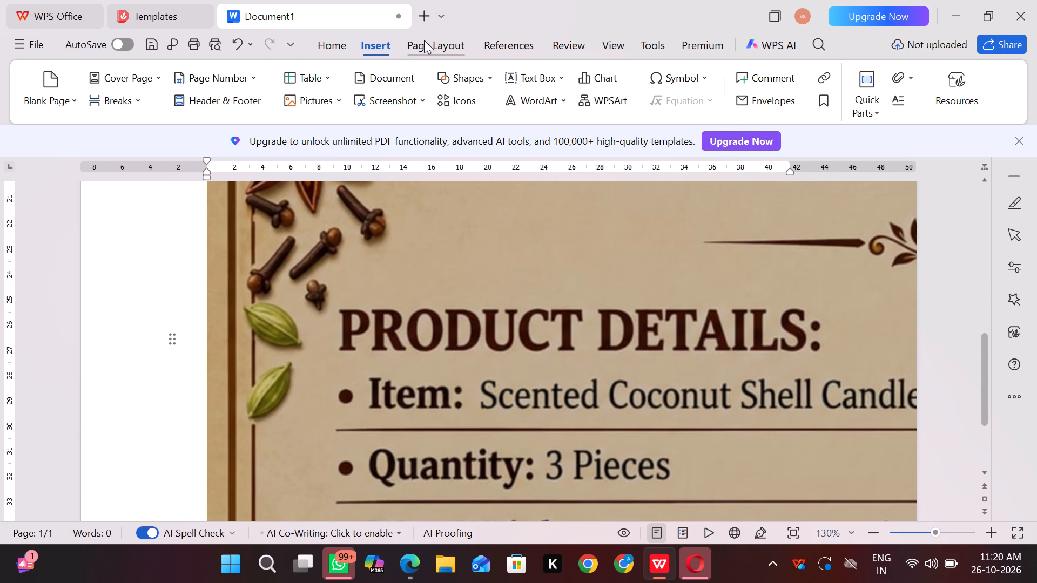
pyautogui.click(377, 419)
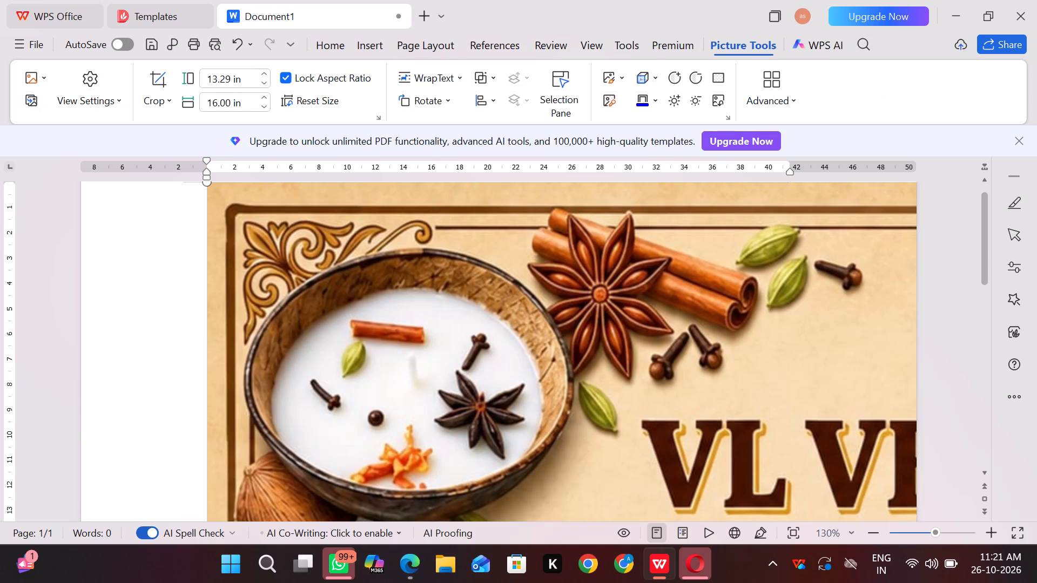
pyautogui.moveTo(204, 181); pyautogui.dragTo(173, 184)
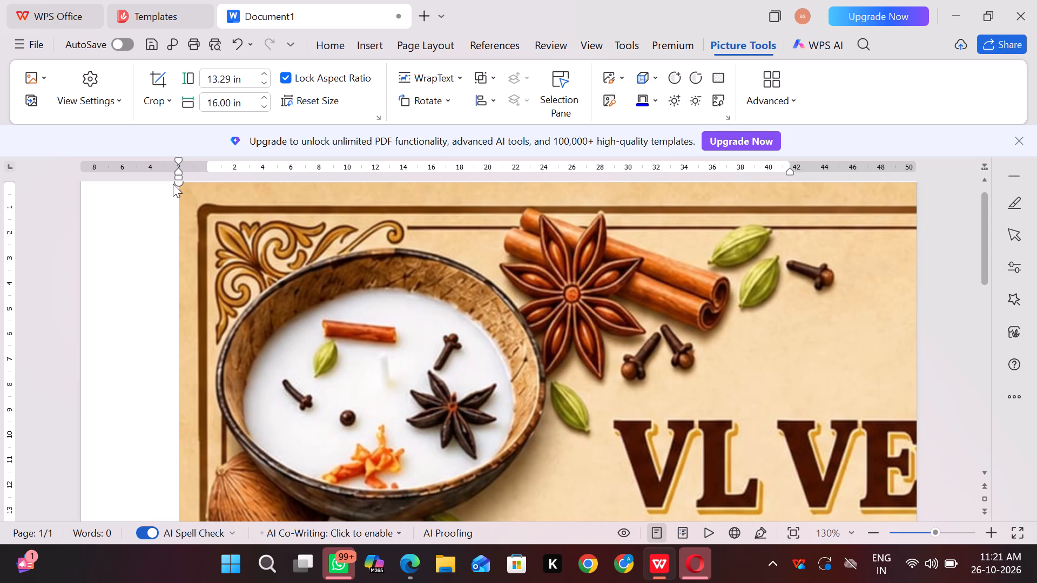
# Increase the label picture's height to 13.40 in, keeping the aspect ratio locked.
pyautogui.scroll(12, 686, 423)
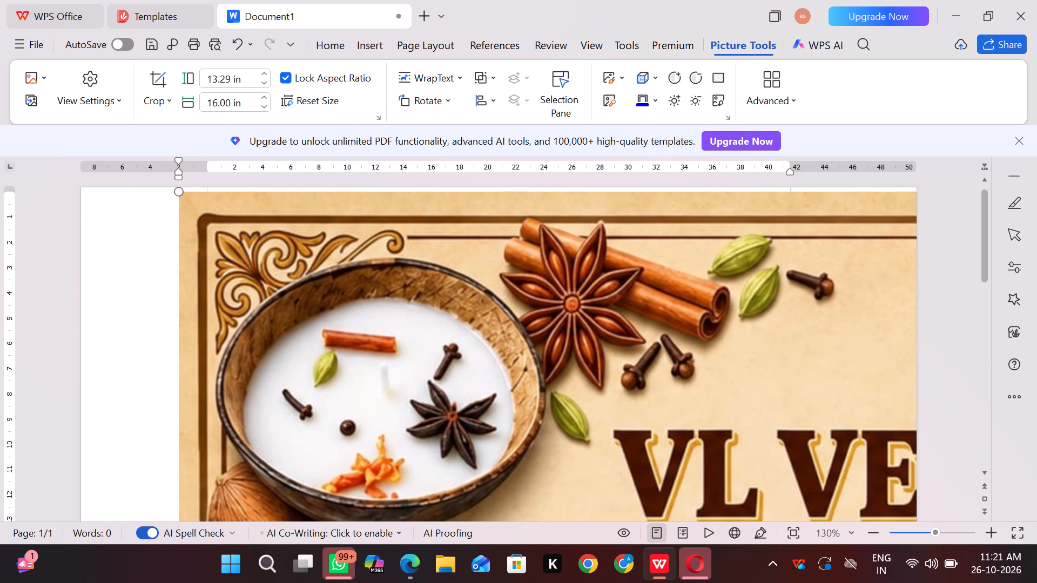
pyautogui.scroll(-7, 858, 368)
pyautogui.scroll(-15, 858, 361)
pyautogui.scroll(-8, 857, 361)
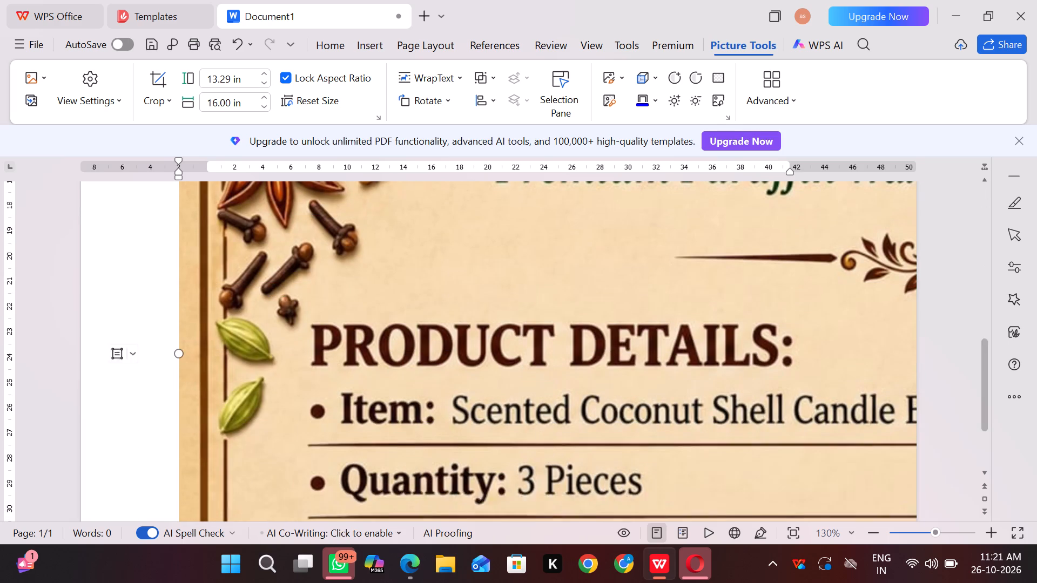
pyautogui.scroll(-15, 855, 362)
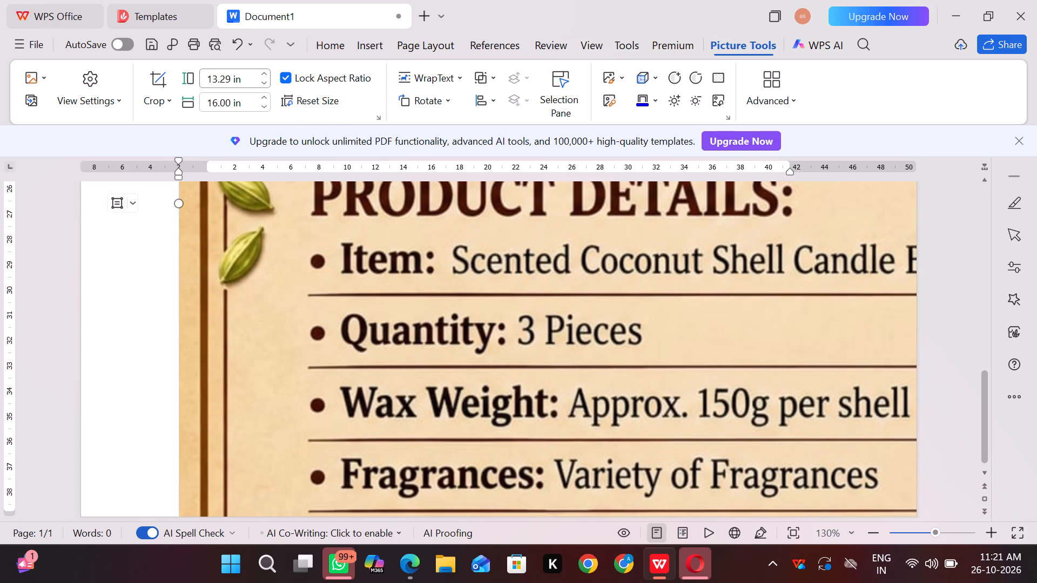
pyautogui.click(240, 78)
pyautogui.press('BackSpace')
pyautogui.press('BackSpace')
pyautogui.press('BackSpace')
pyautogui.moveTo(236, 78); pyautogui.dragTo(224, 79)
pyautogui.moveTo(224, 79); pyautogui.dragTo(214, 82)
pyautogui.click(266, 78)
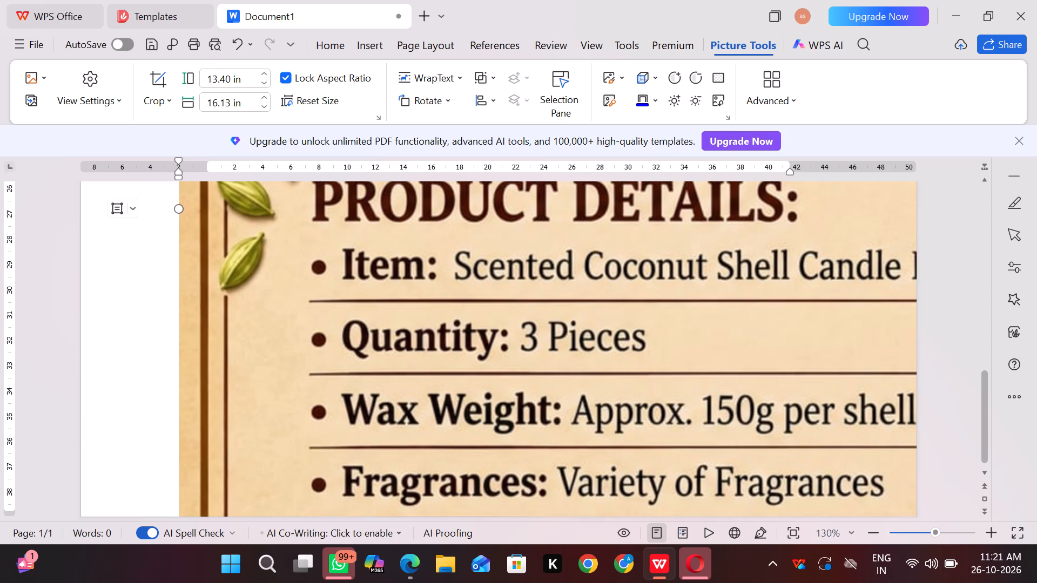
# Zoom out to 60% and examine how the label picture fits on the page.
pyautogui.click(915, 530)
pyautogui.scroll(-7, 627, 340)
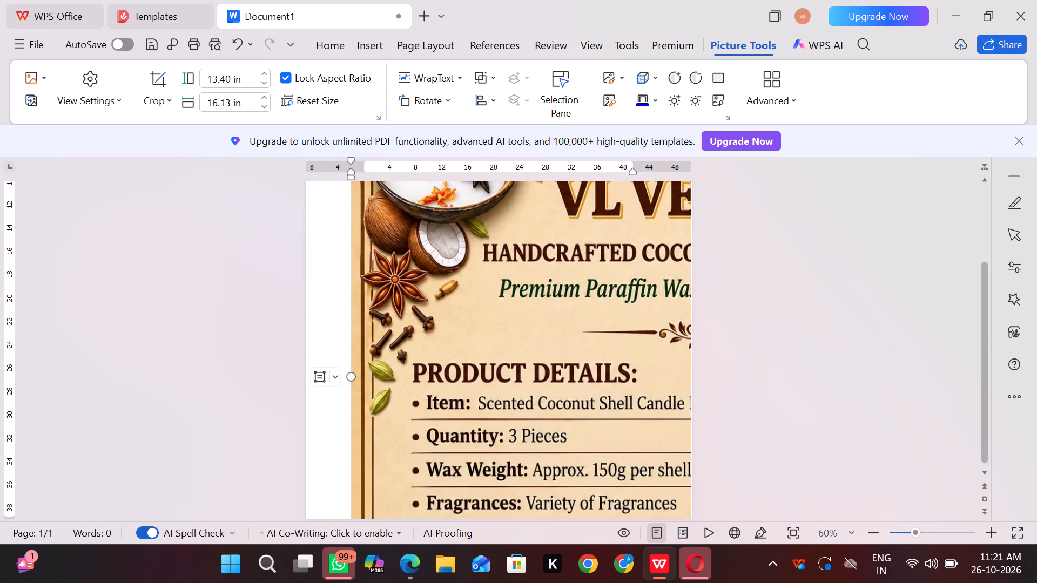
pyautogui.scroll(-10, 628, 338)
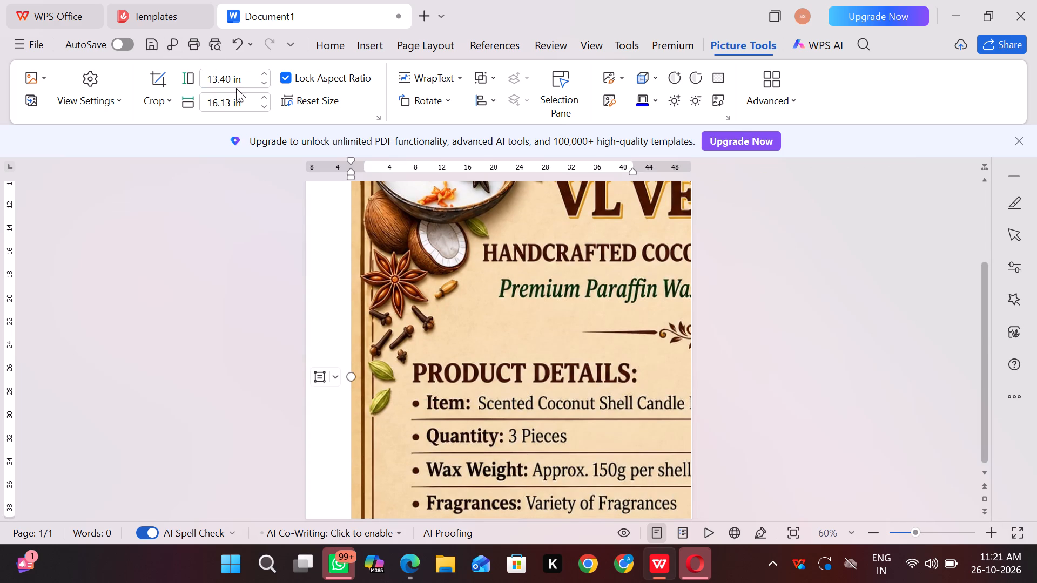
pyautogui.click(229, 82)
pyautogui.scroll(-13, 618, 386)
pyautogui.scroll(12, 629, 375)
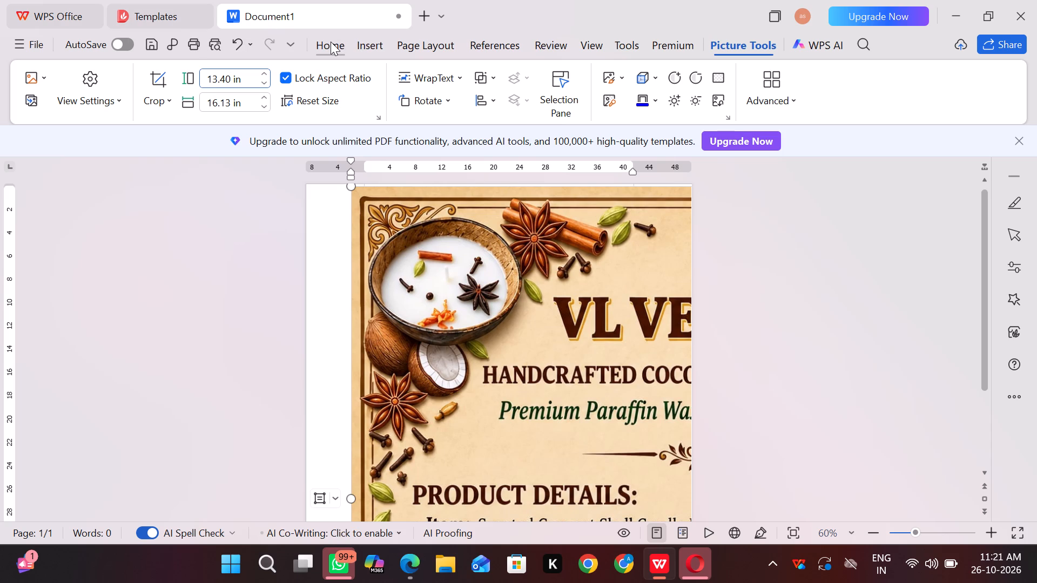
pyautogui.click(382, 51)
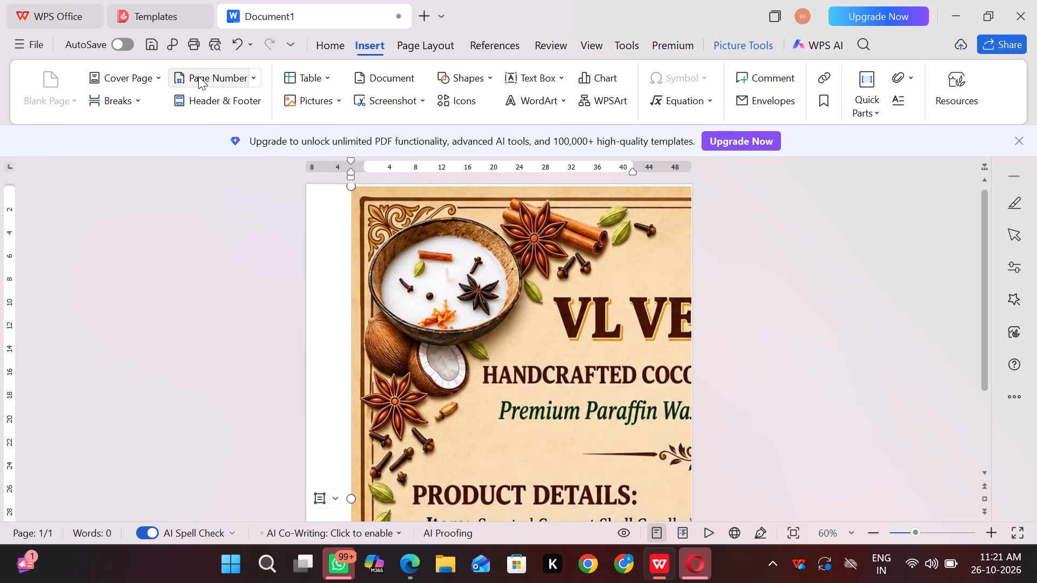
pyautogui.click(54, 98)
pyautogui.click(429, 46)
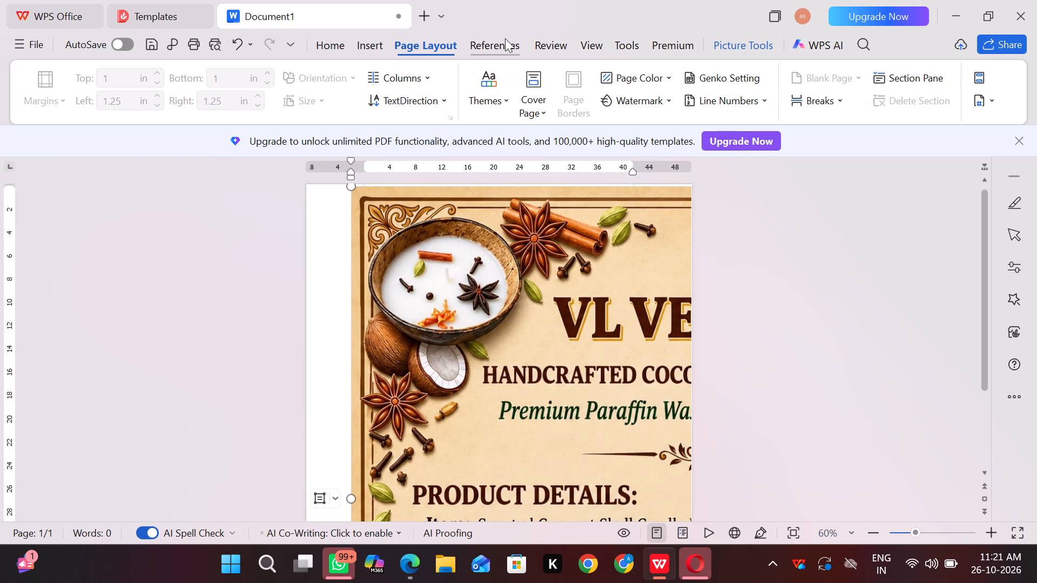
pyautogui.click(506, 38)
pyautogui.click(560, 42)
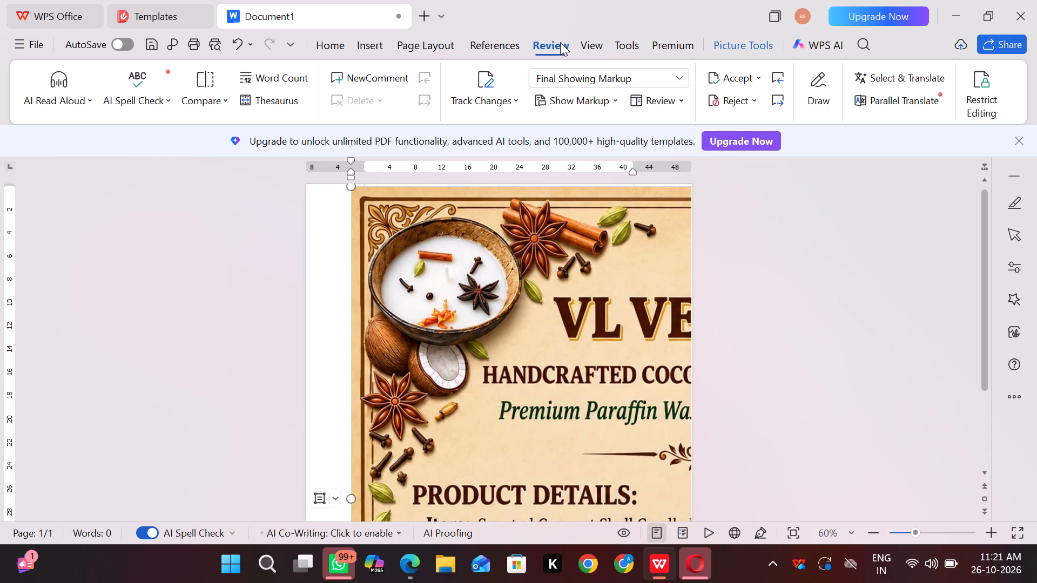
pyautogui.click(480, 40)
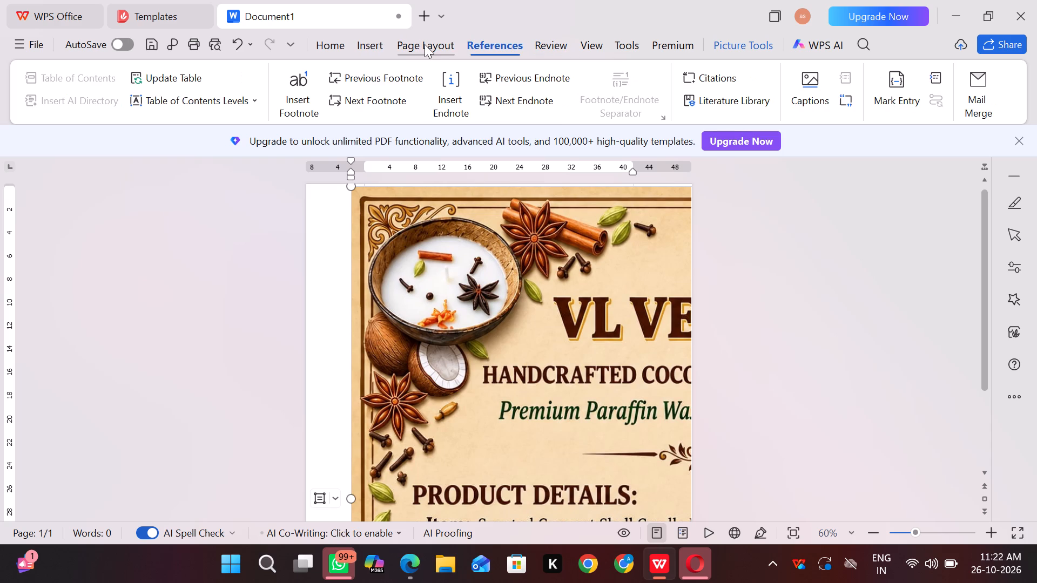
# Set the top, left, bottom and right page margins of the label page to 0 in.
pyautogui.click(424, 45)
pyautogui.click(197, 245)
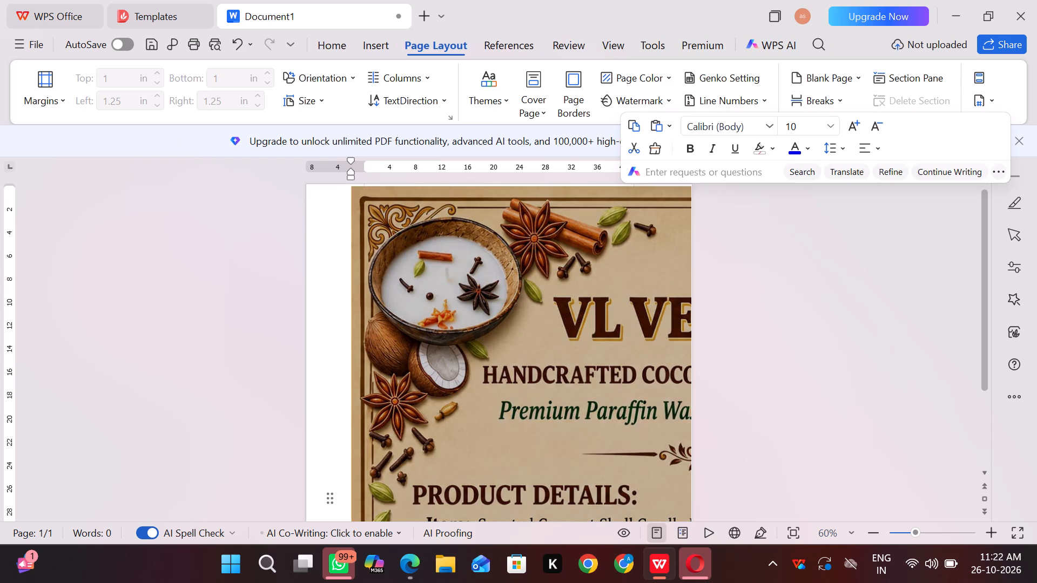
pyautogui.click(318, 255)
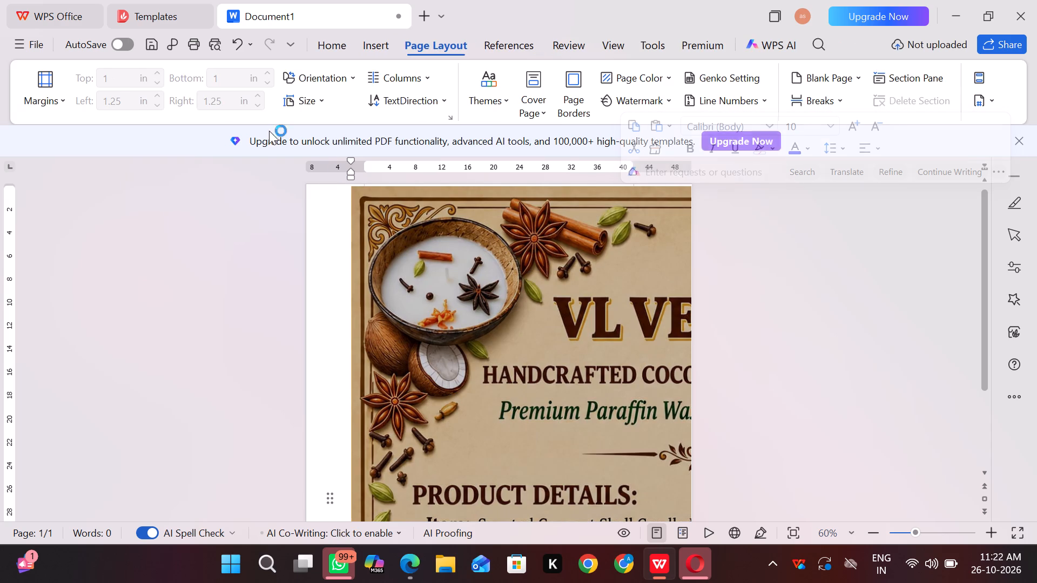
pyautogui.click(848, 333)
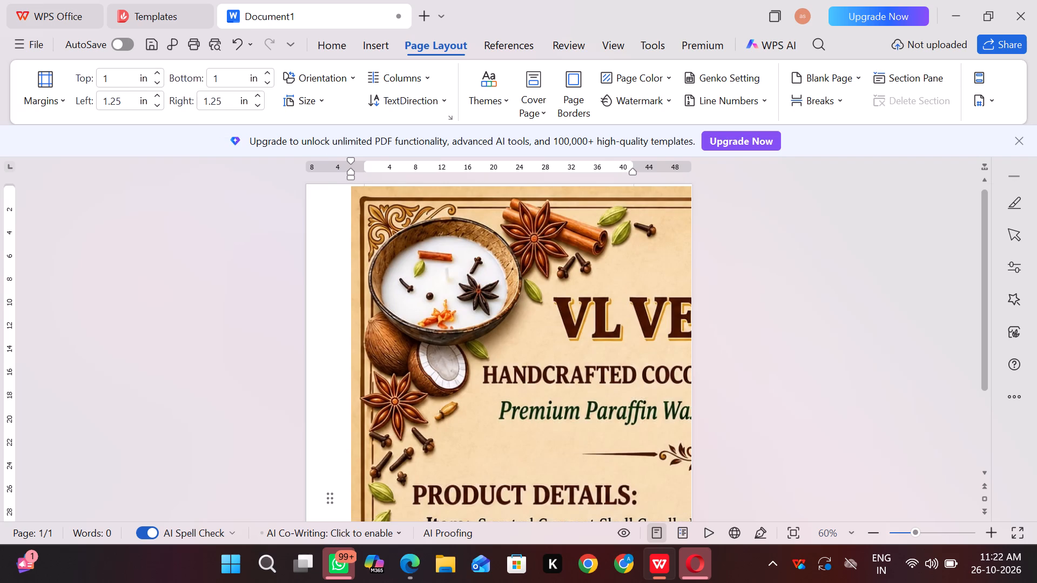
pyautogui.click(122, 77)
pyautogui.press('BackSpace')
pyautogui.press('0')
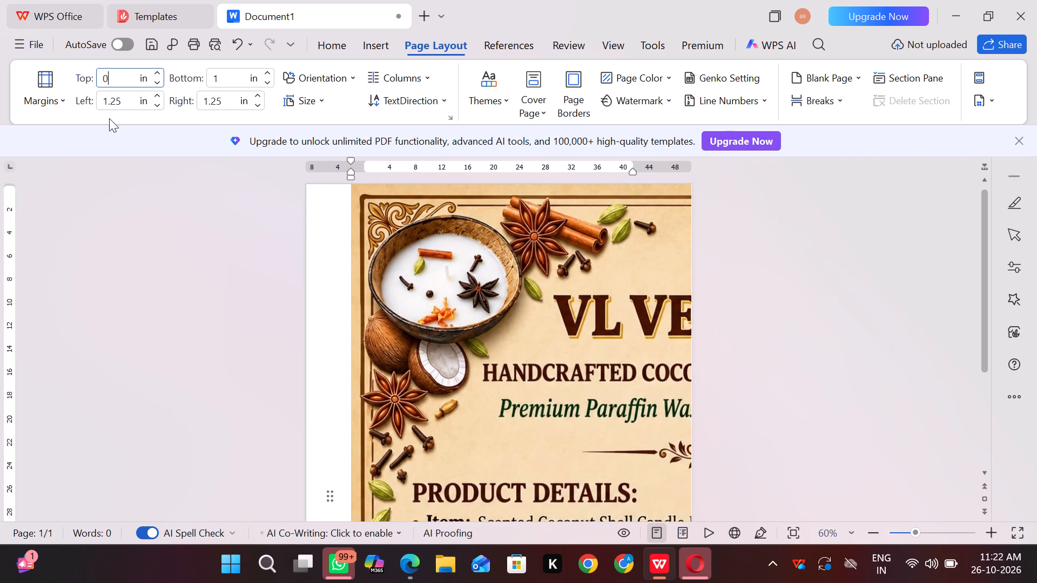
pyautogui.moveTo(121, 100); pyautogui.dragTo(53, 103)
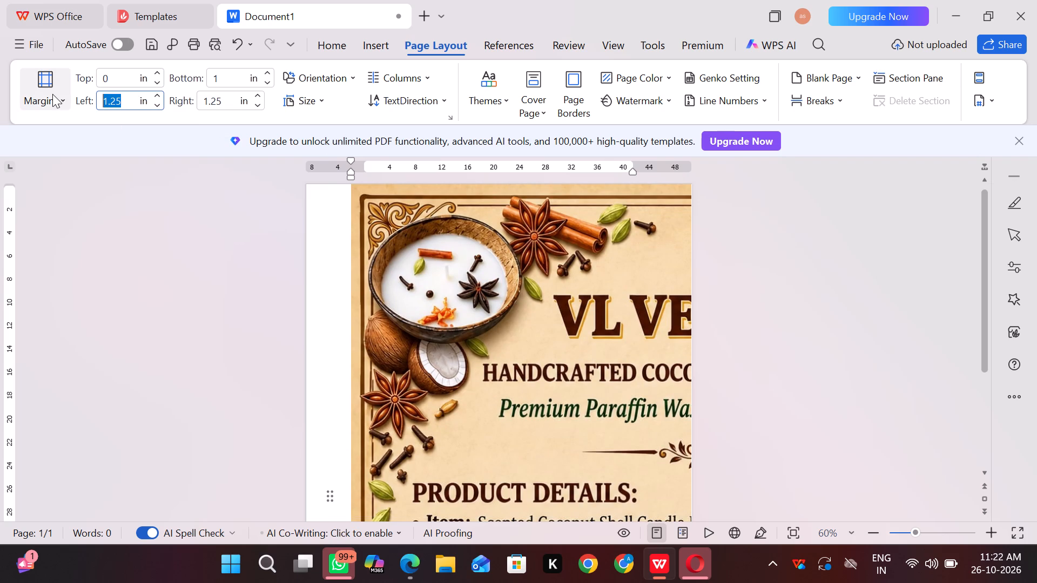
pyautogui.press('0')
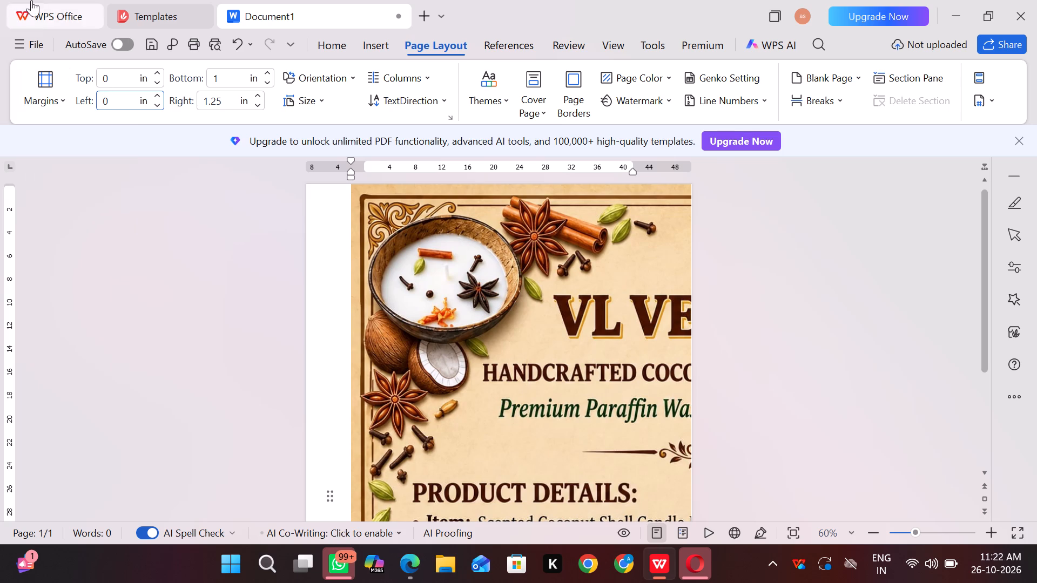
pyautogui.moveTo(224, 82); pyautogui.dragTo(201, 82)
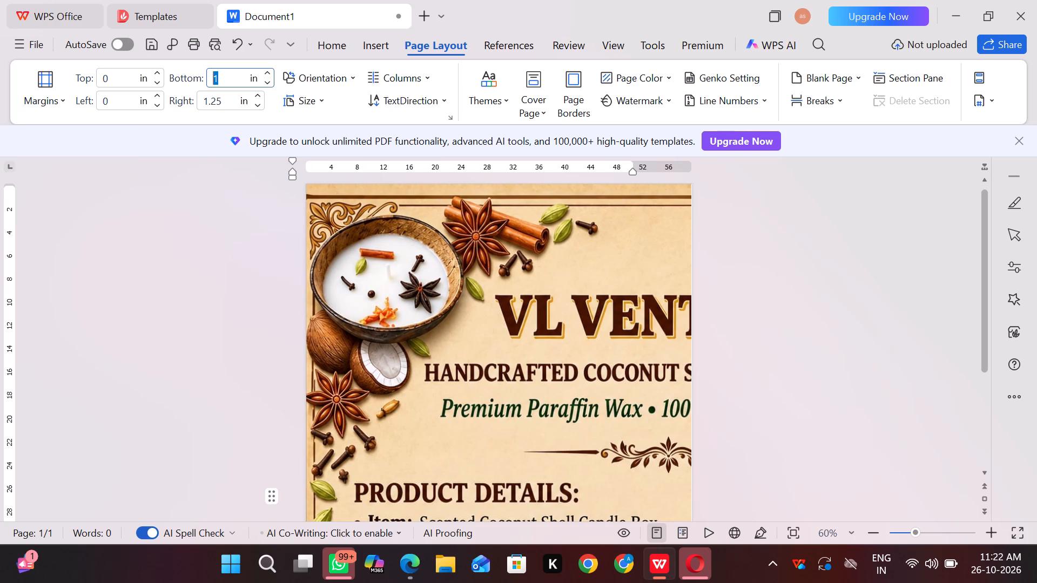
pyautogui.moveTo(201, 82); pyautogui.dragTo(200, 82)
pyautogui.press('0')
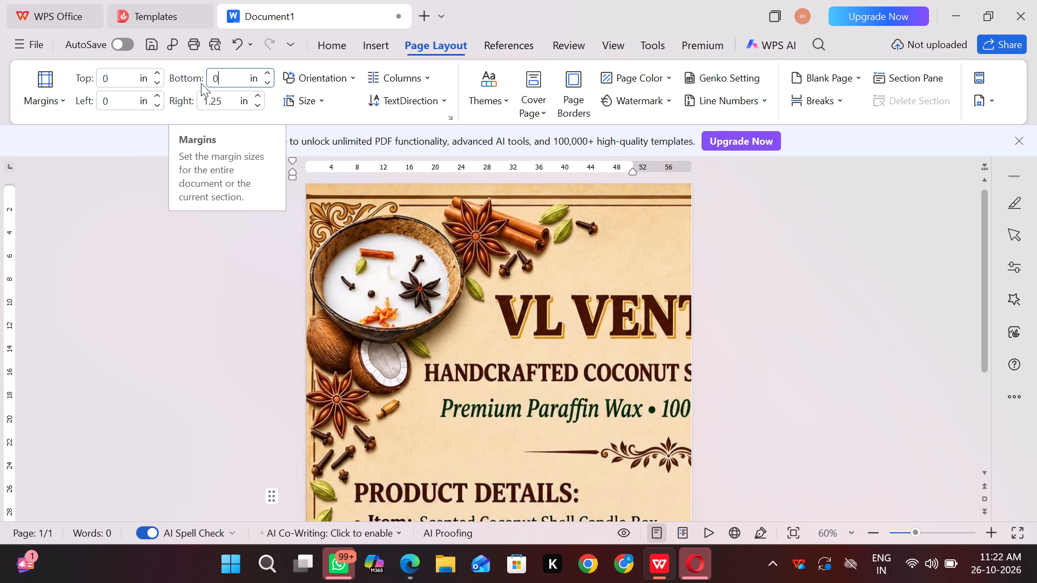
pyautogui.moveTo(223, 101); pyautogui.dragTo(171, 92)
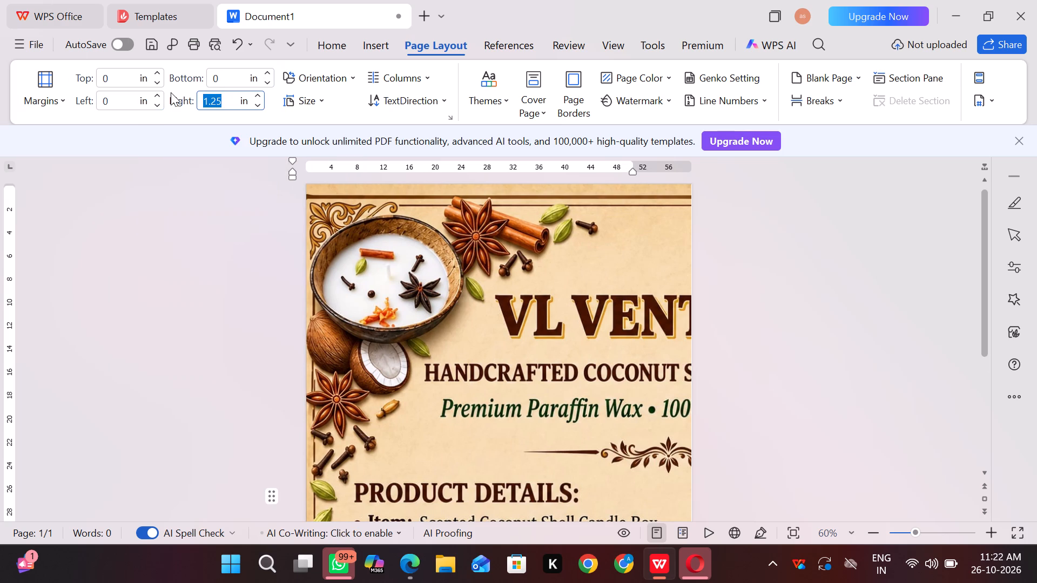
pyautogui.press('0')
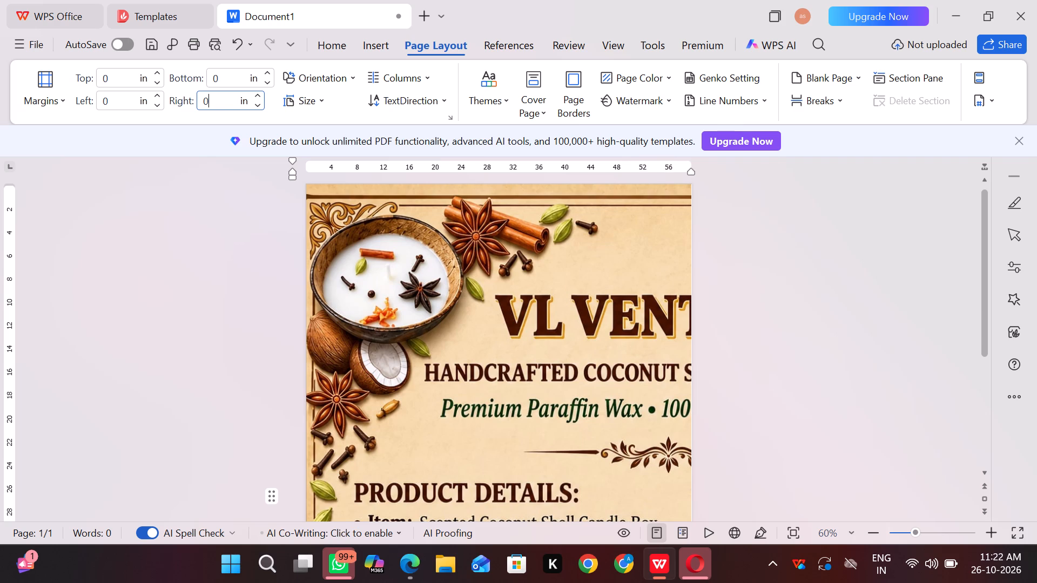
pyautogui.click(264, 255)
pyautogui.click(792, 318)
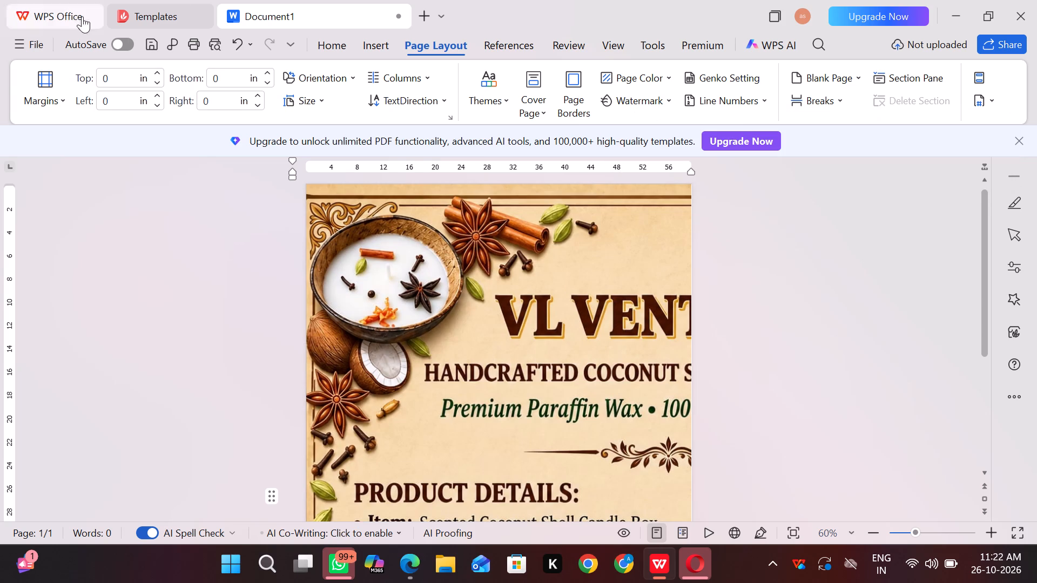
# Insert a blank landscape page after the label page.
pyautogui.click(376, 50)
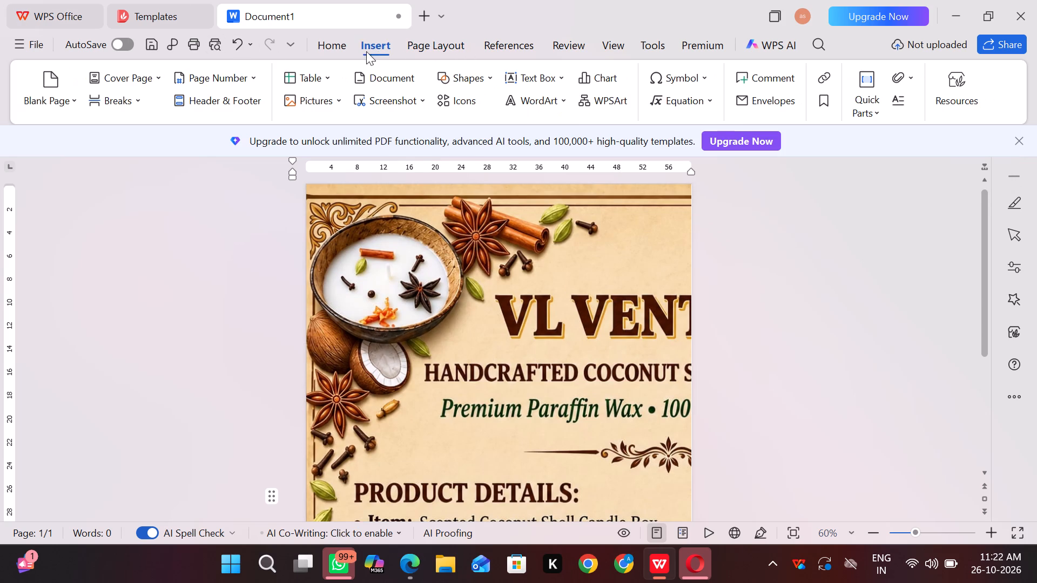
pyautogui.click(64, 106)
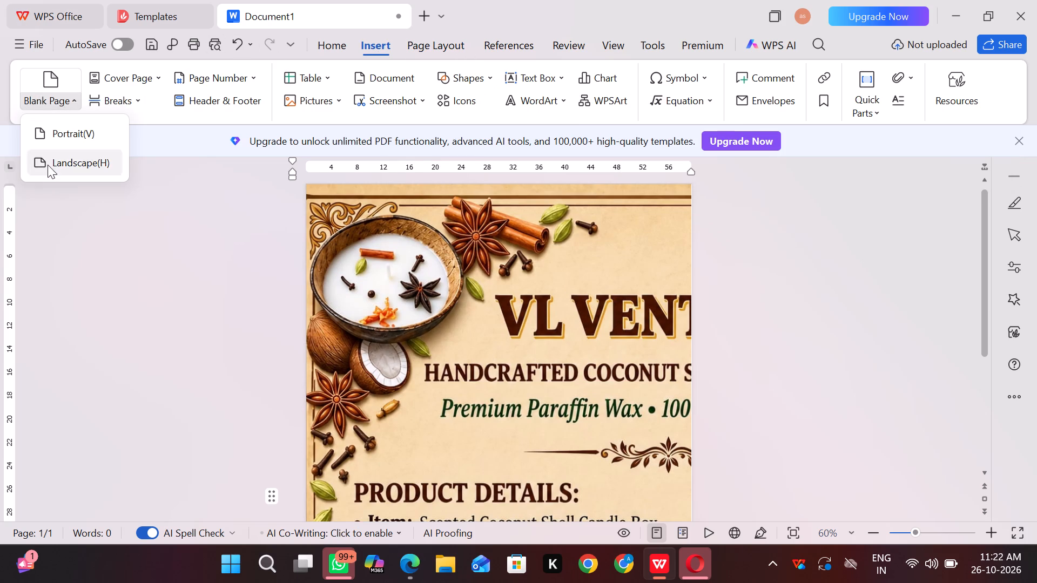
pyautogui.click(48, 165)
# Copy the label picture from the first page and paste it onto the new landscape page.
pyautogui.scroll(-12, 612, 411)
pyautogui.scroll(6, 610, 388)
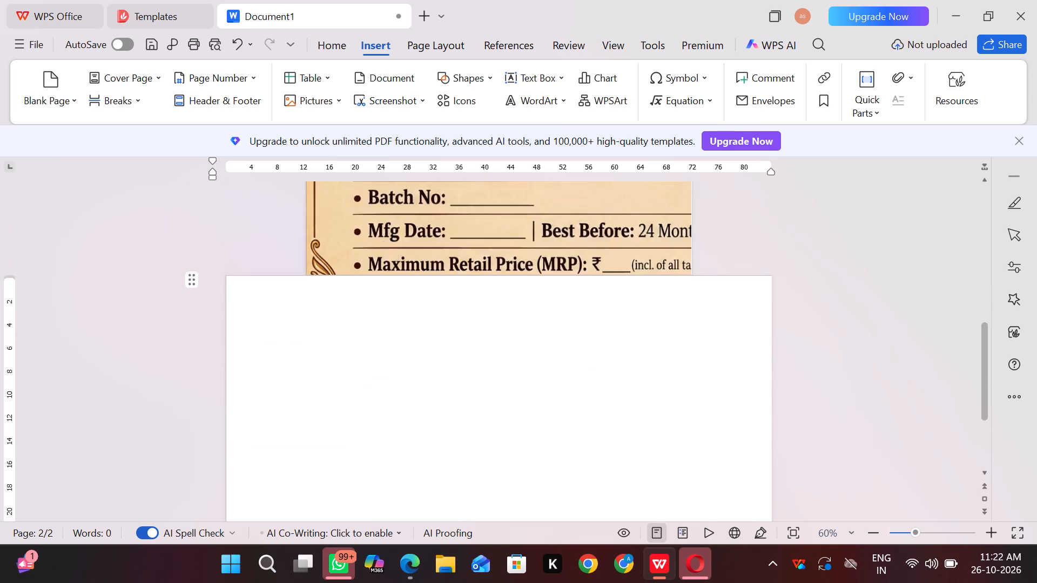
pyautogui.scroll(6, 608, 385)
pyautogui.rightClick(370, 269)
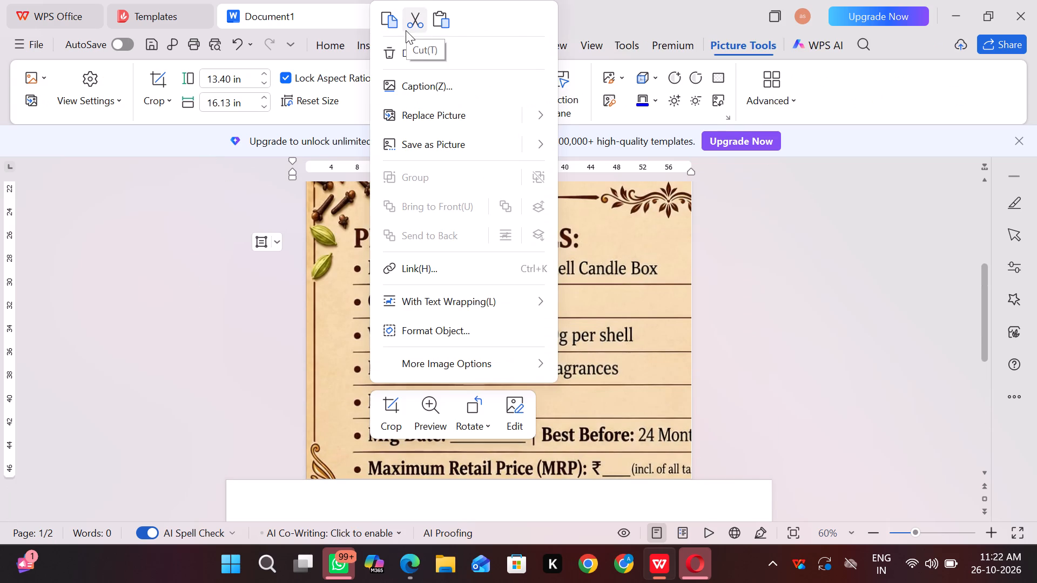
pyautogui.click(393, 26)
pyautogui.scroll(-12, 413, 394)
pyautogui.rightClick(407, 377)
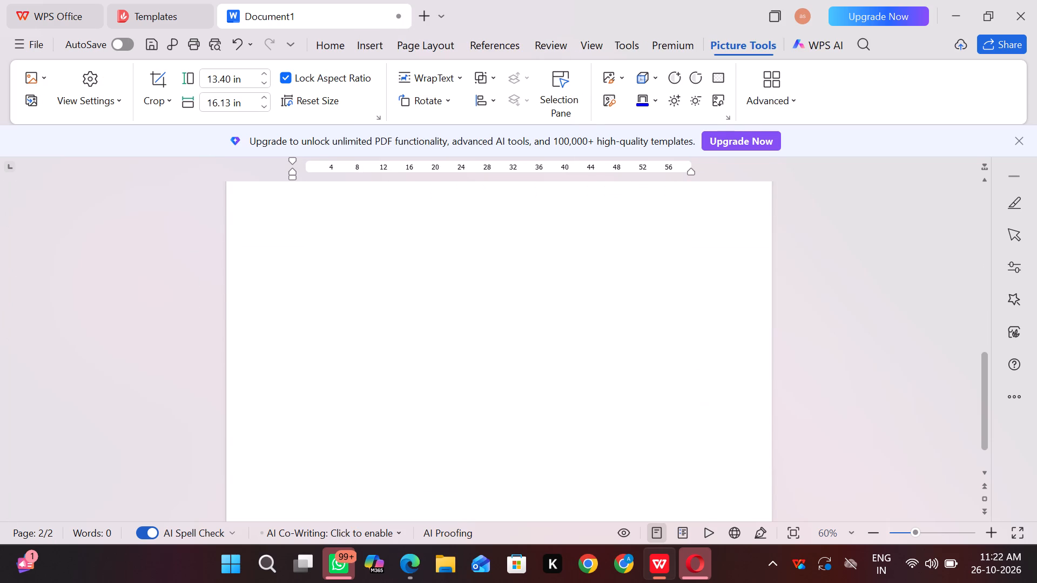
pyautogui.click(477, 49)
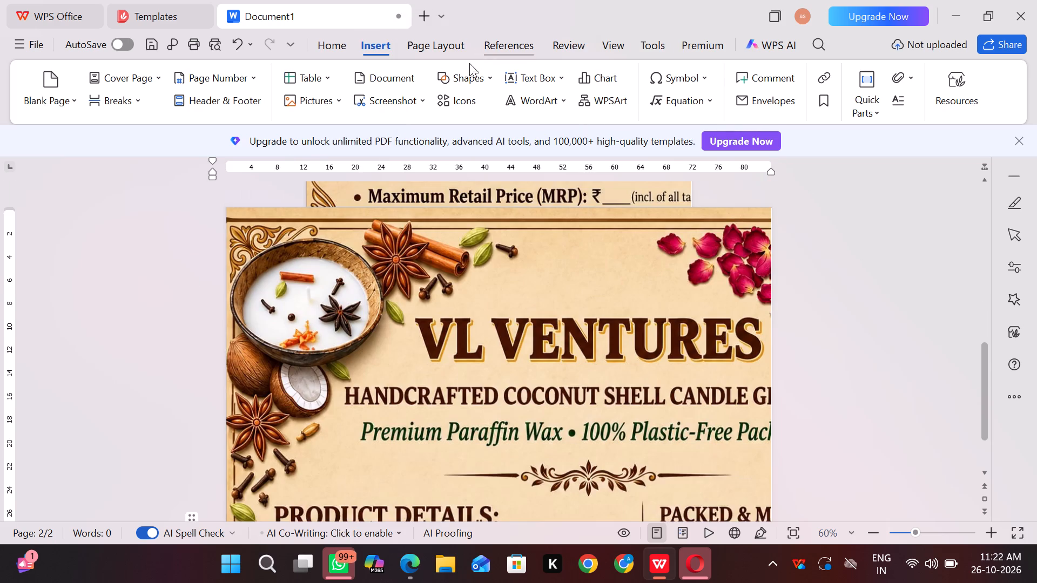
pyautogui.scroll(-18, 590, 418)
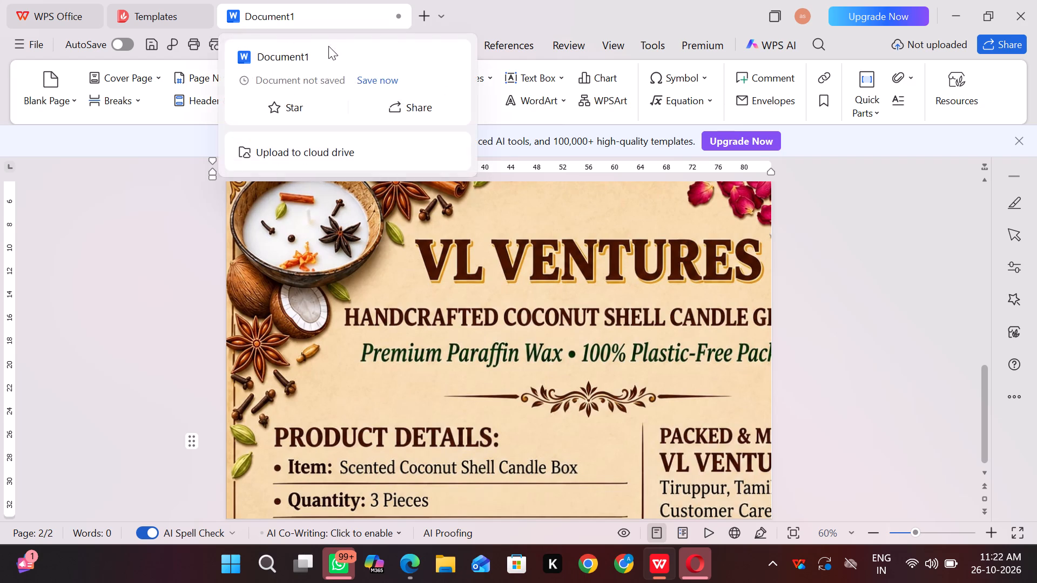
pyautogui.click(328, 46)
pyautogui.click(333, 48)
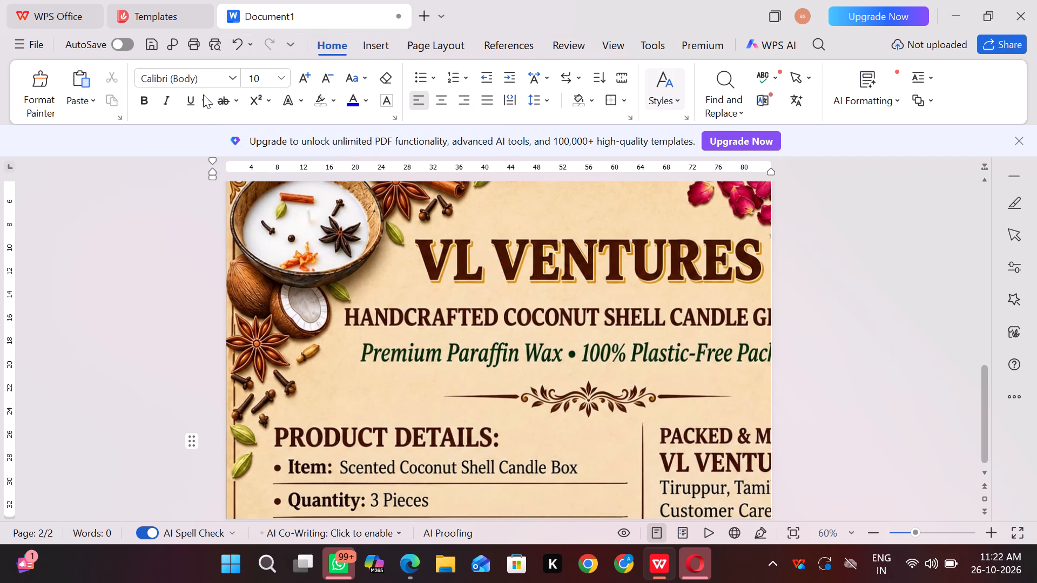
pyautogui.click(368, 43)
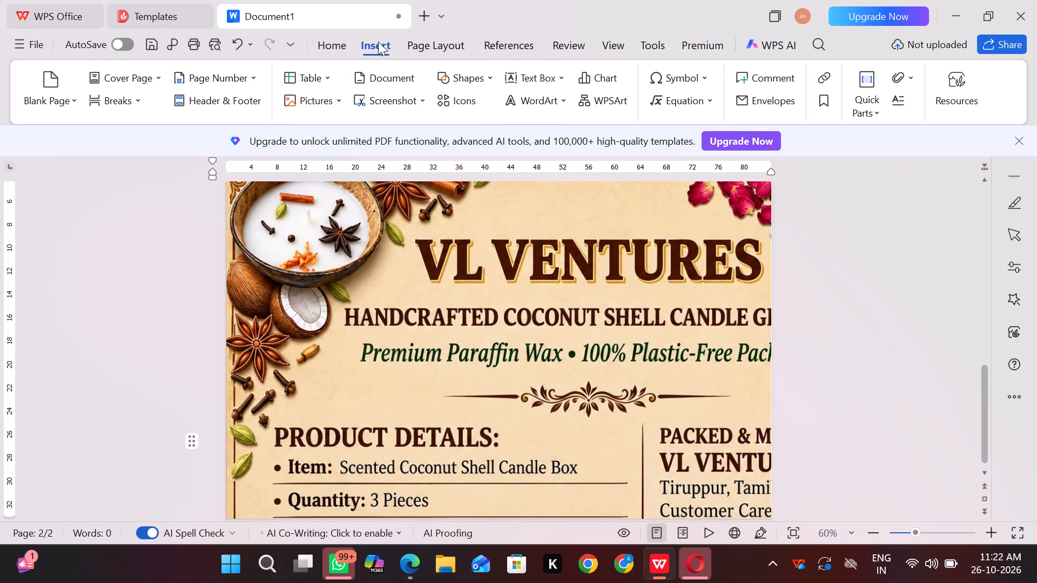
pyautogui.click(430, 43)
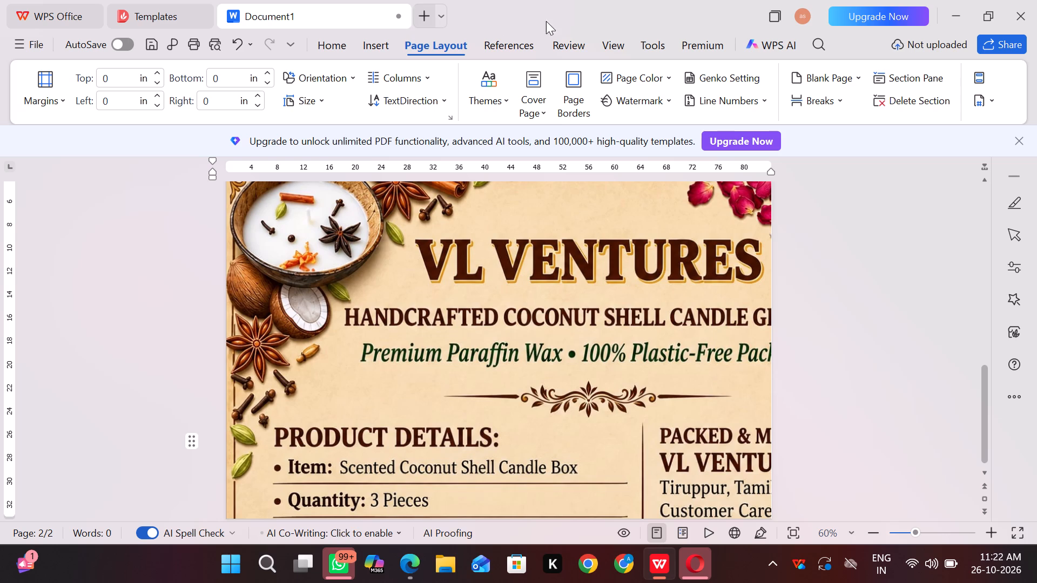
# Squash the label picture on the landscape page vertically to a height of about 10.03 in, keeping its width.
pyautogui.click(313, 384)
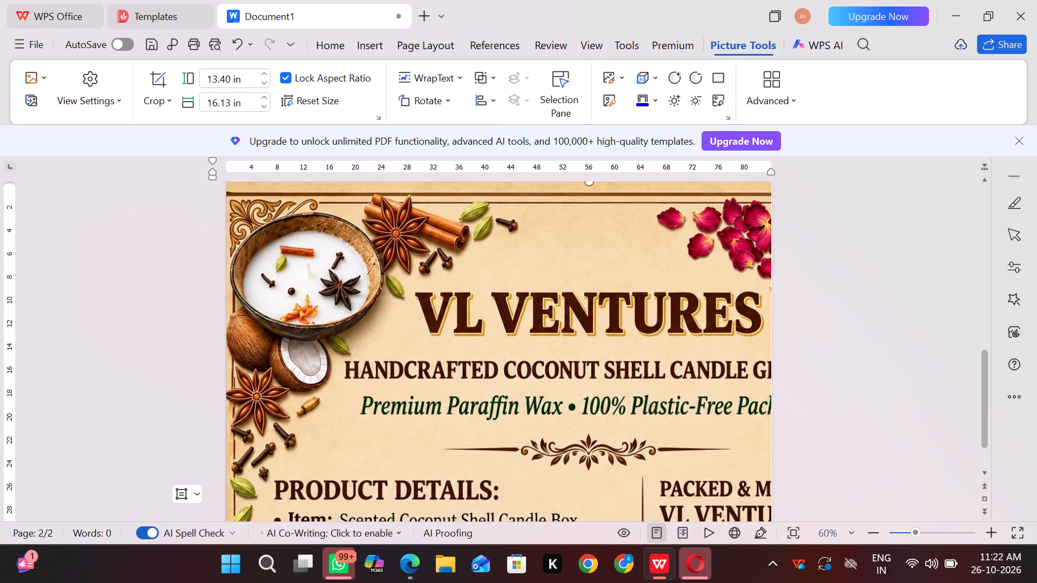
pyautogui.click(484, 342)
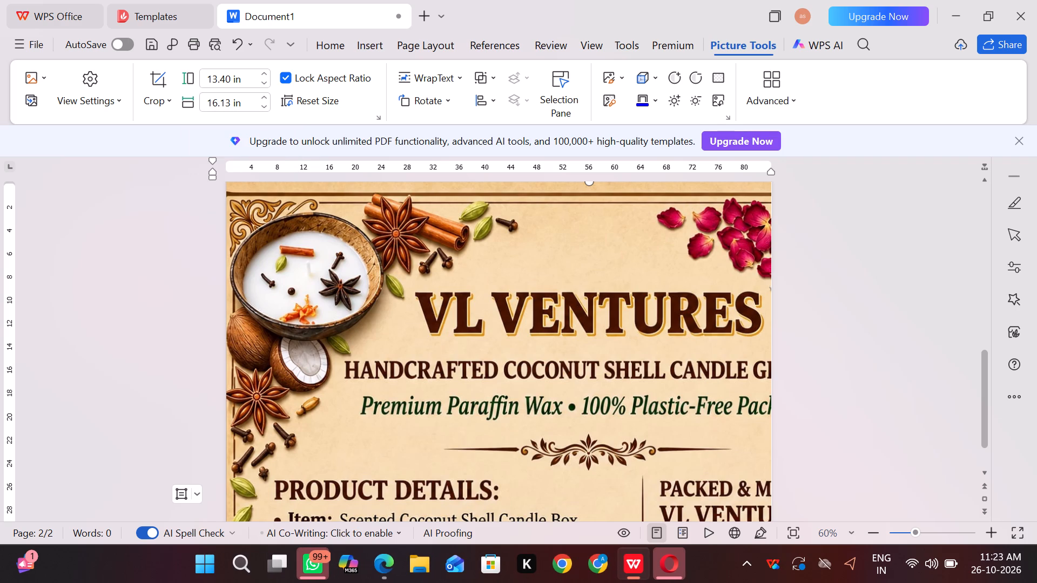
pyautogui.scroll(4, 510, 339)
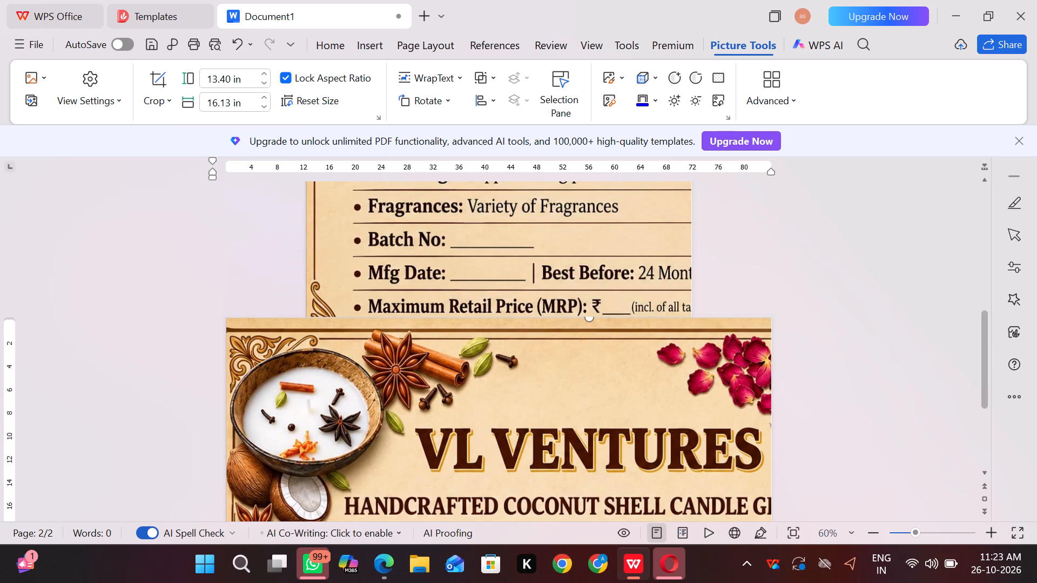
pyautogui.click(394, 321)
pyautogui.click(242, 319)
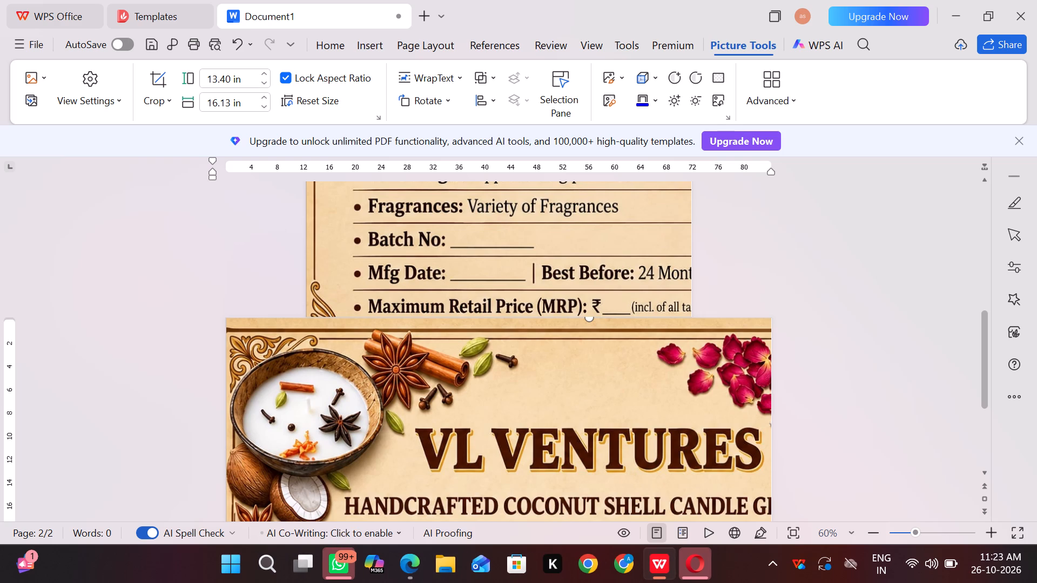
pyautogui.moveTo(587, 318); pyautogui.dragTo(581, 343)
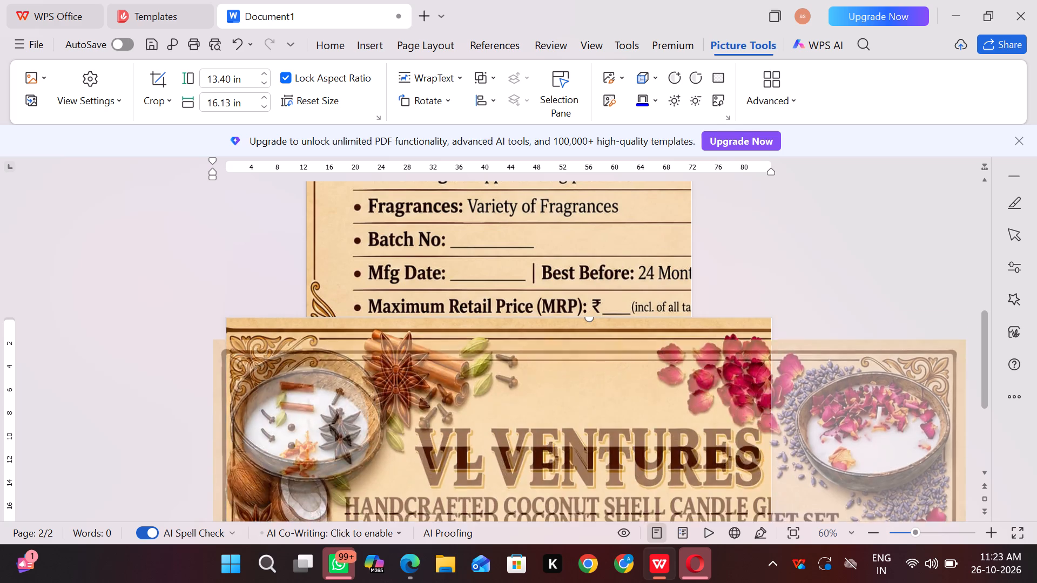
pyautogui.moveTo(581, 343); pyautogui.dragTo(578, 356)
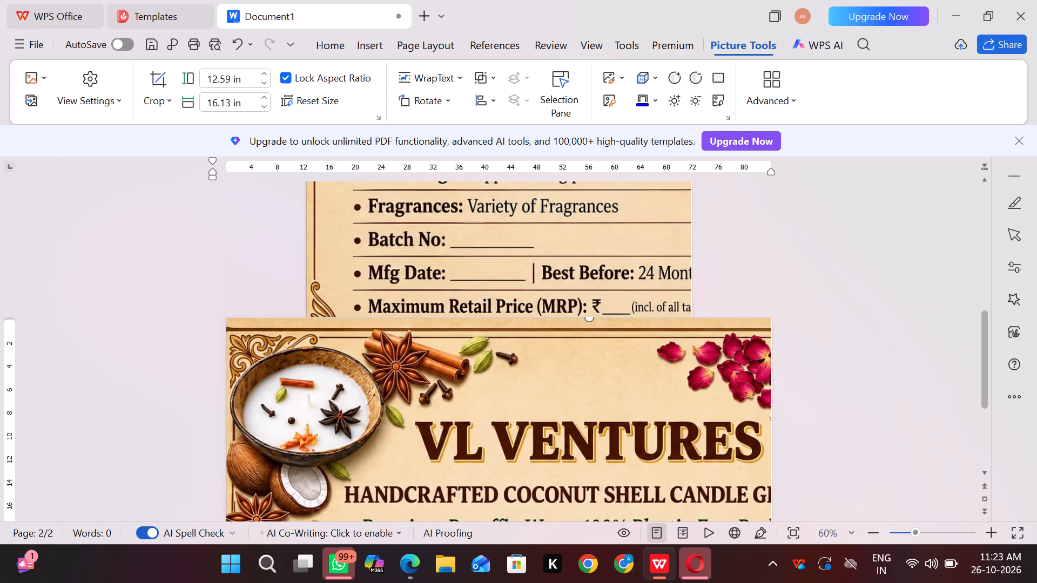
pyautogui.moveTo(587, 320); pyautogui.dragTo(587, 439)
# Adjust the left indent of the landscape page's label picture so its left side lines up with the page's left edge.
pyautogui.scroll(-9, 590, 406)
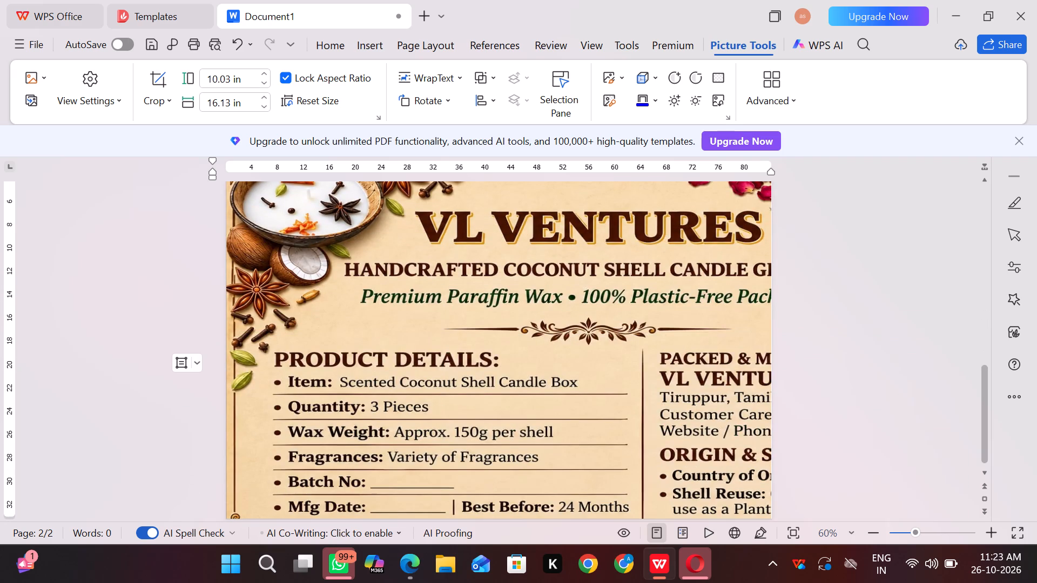
pyautogui.scroll(-9, 594, 390)
pyautogui.scroll(6, 551, 390)
pyautogui.click(341, 416)
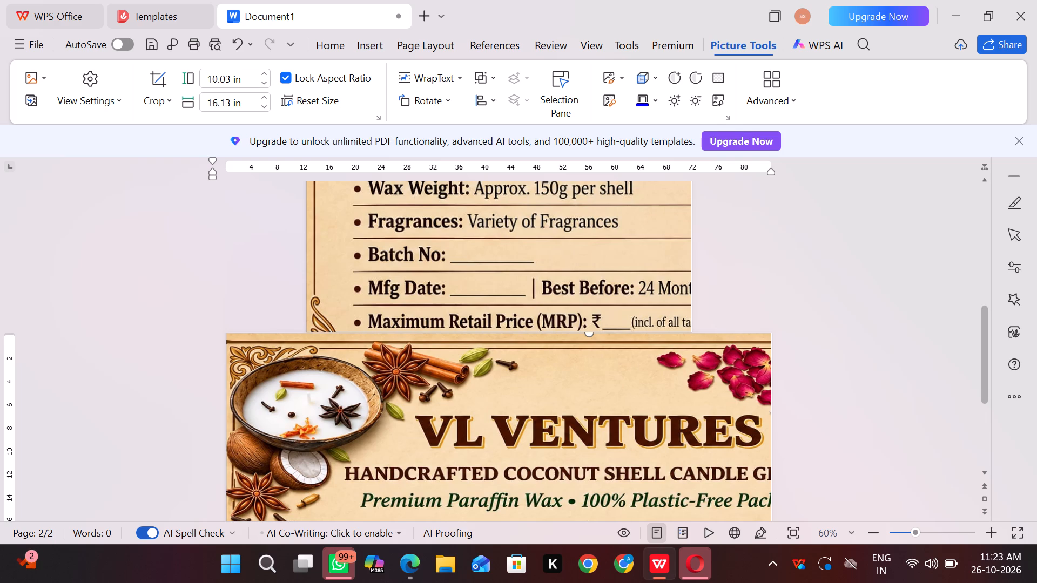
pyautogui.scroll(-13, 573, 412)
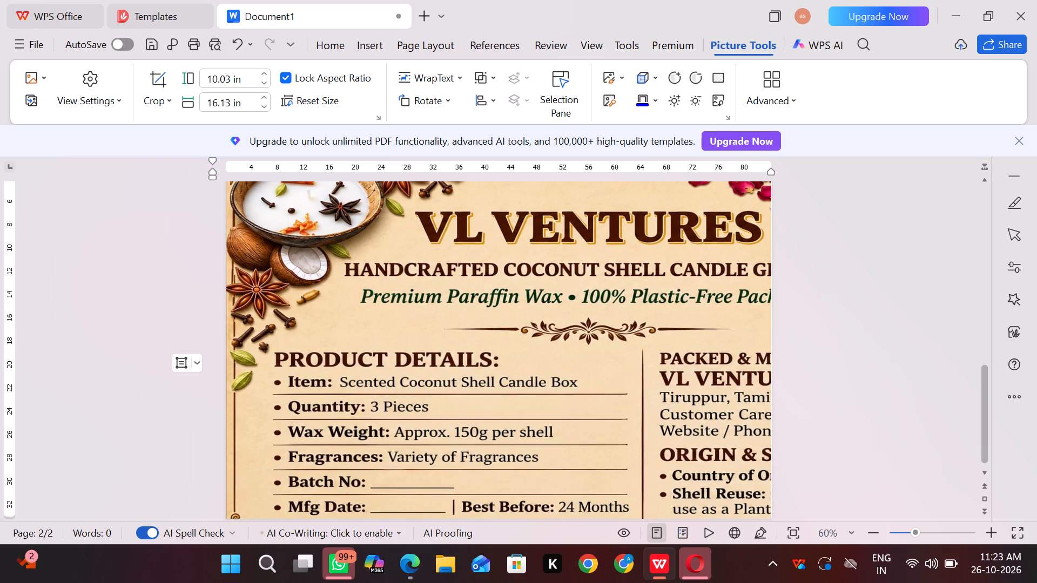
pyautogui.click(182, 362)
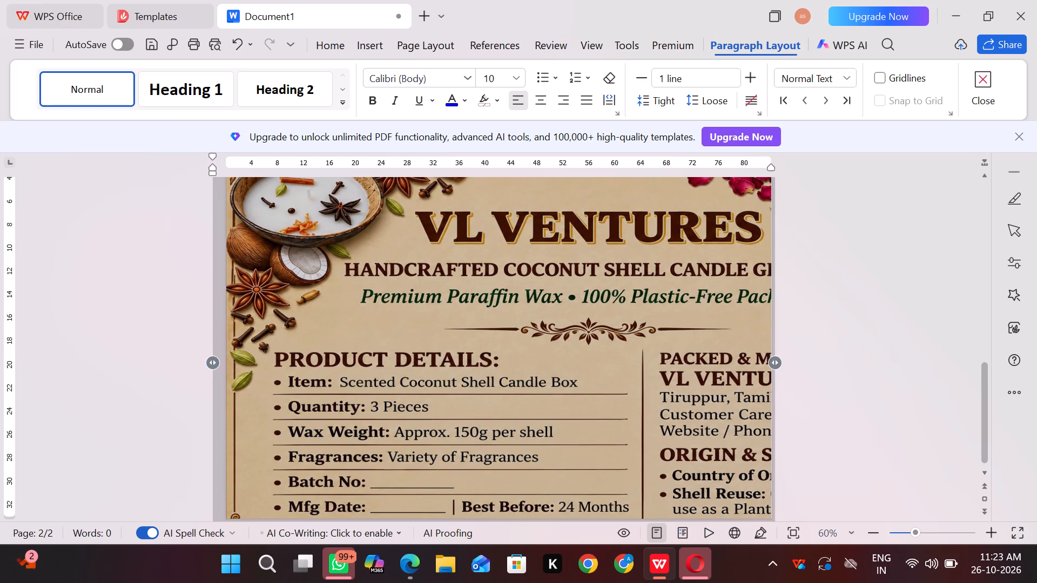
pyautogui.moveTo(211, 366); pyautogui.dragTo(311, 362)
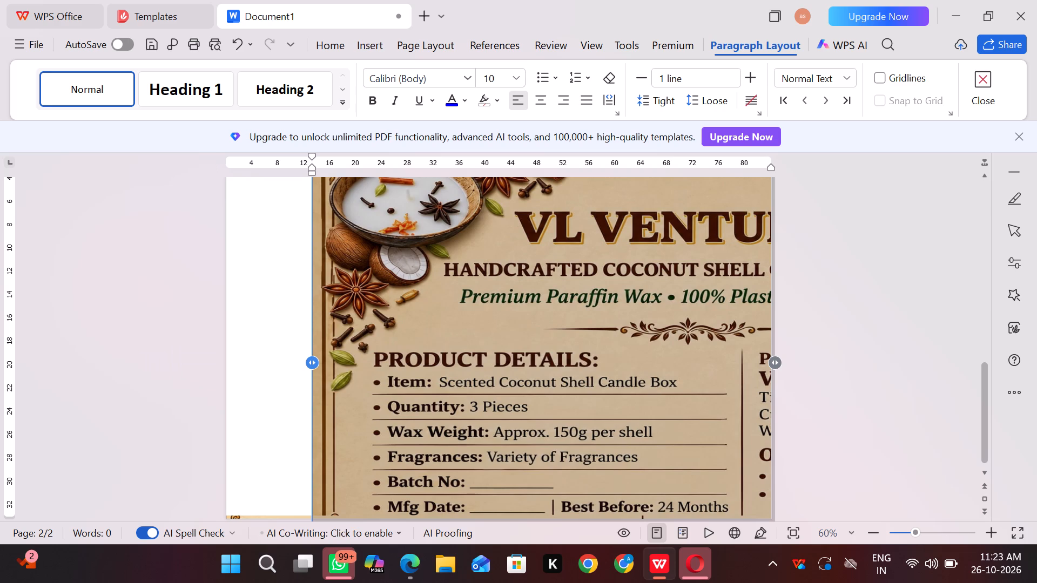
pyautogui.moveTo(310, 360); pyautogui.dragTo(277, 368)
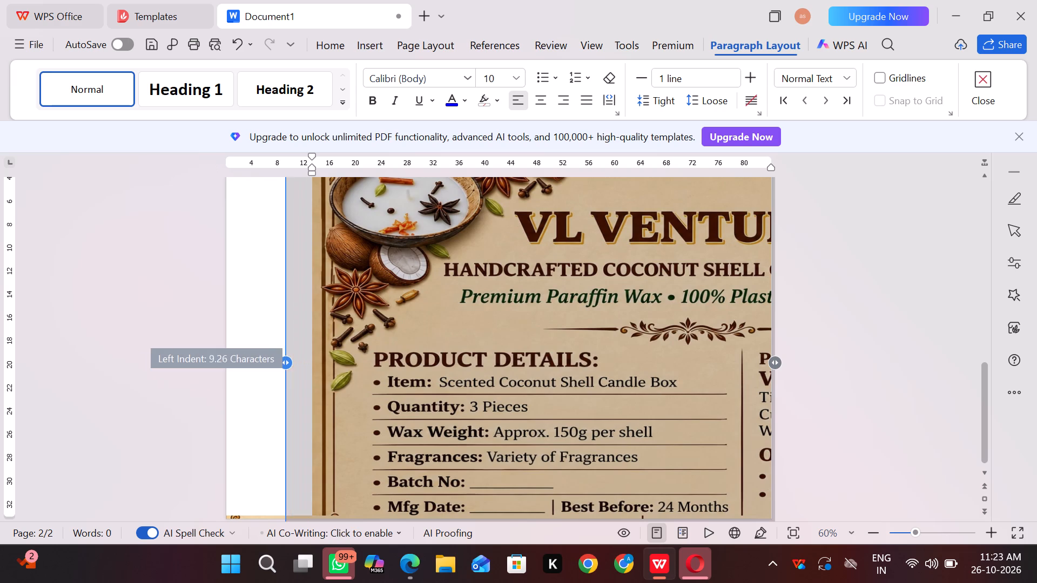
pyautogui.moveTo(277, 368); pyautogui.dragTo(203, 367)
pyautogui.click(203, 367)
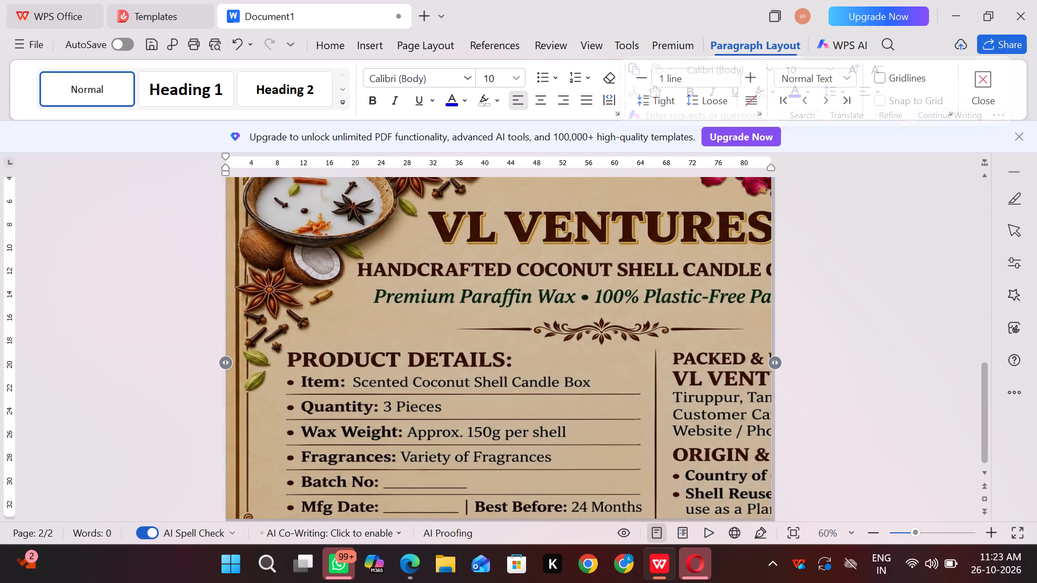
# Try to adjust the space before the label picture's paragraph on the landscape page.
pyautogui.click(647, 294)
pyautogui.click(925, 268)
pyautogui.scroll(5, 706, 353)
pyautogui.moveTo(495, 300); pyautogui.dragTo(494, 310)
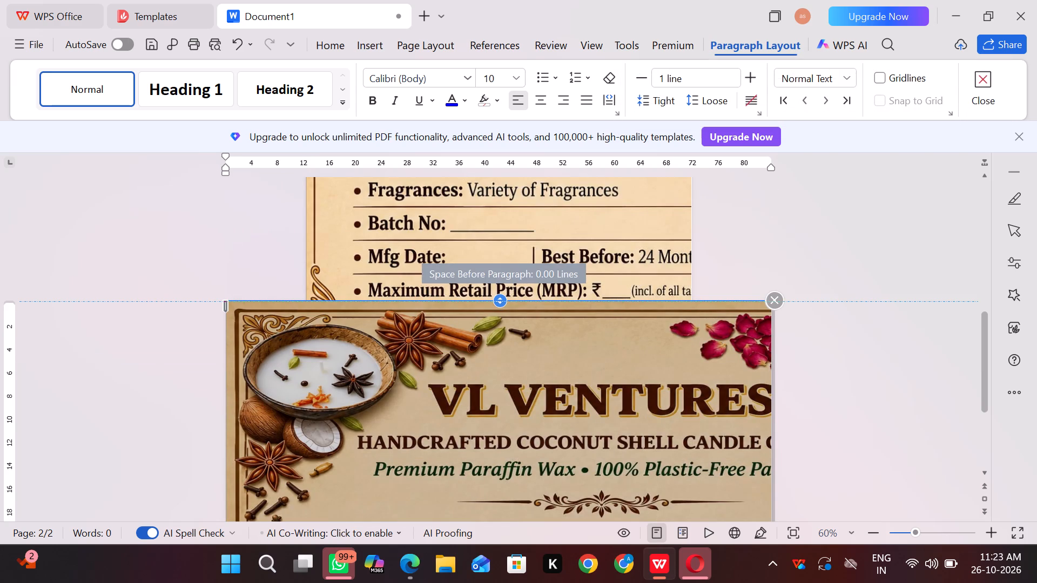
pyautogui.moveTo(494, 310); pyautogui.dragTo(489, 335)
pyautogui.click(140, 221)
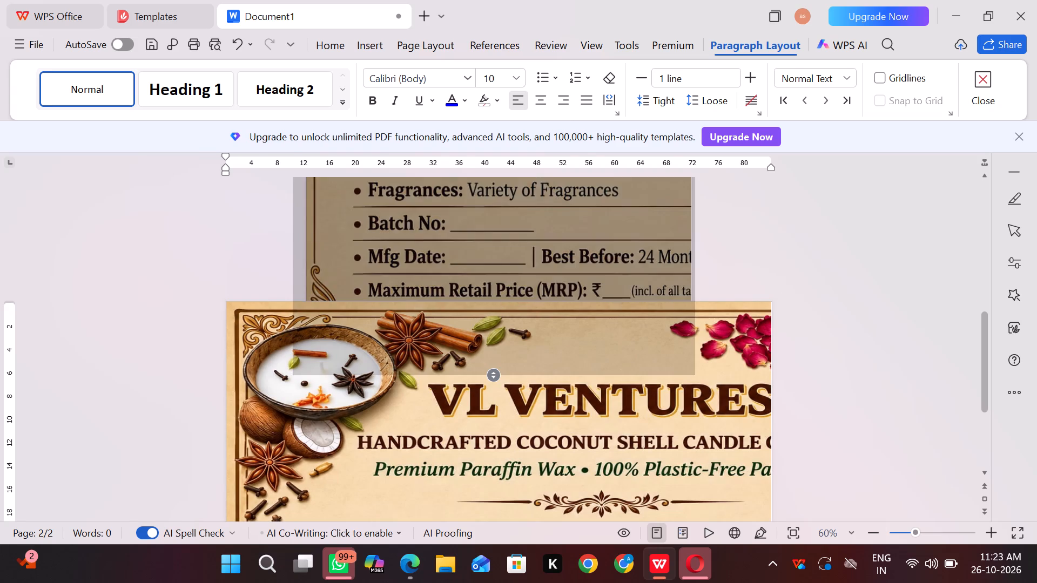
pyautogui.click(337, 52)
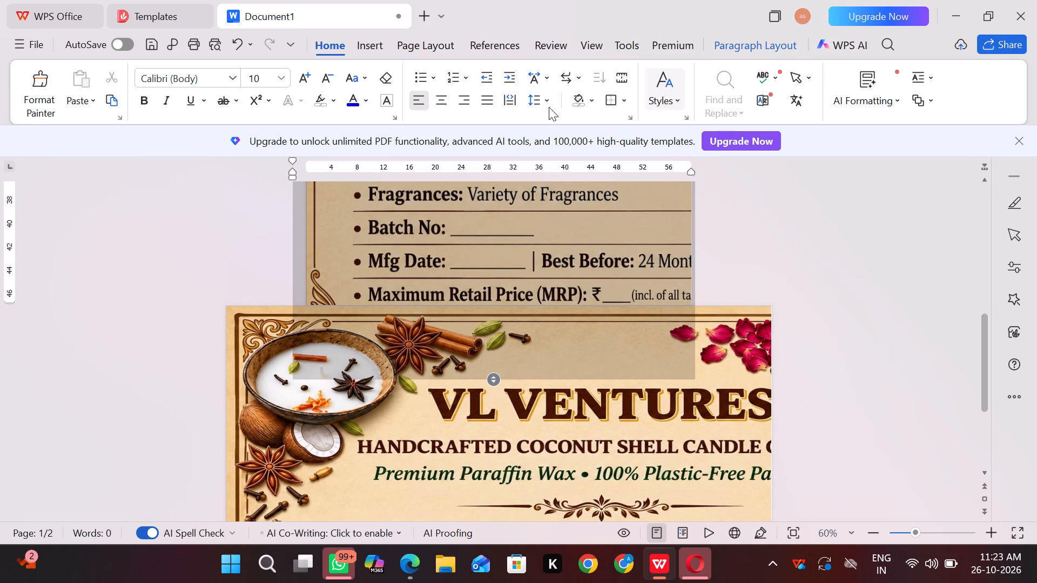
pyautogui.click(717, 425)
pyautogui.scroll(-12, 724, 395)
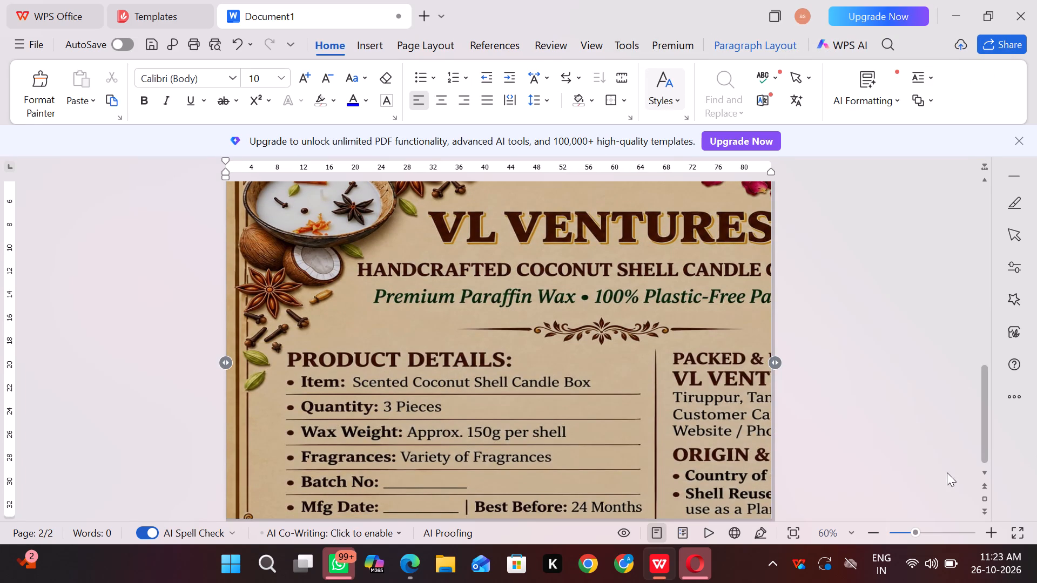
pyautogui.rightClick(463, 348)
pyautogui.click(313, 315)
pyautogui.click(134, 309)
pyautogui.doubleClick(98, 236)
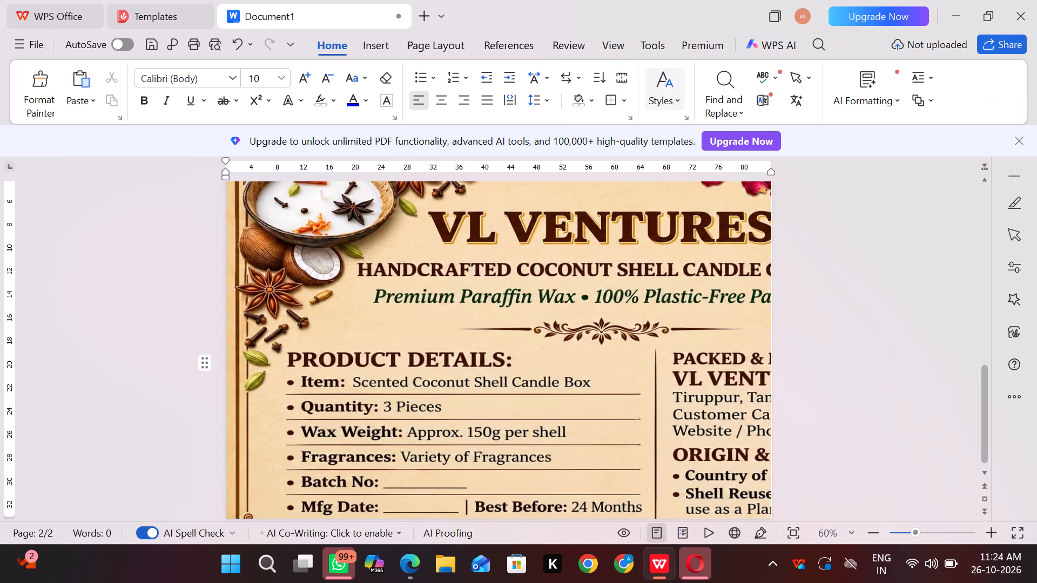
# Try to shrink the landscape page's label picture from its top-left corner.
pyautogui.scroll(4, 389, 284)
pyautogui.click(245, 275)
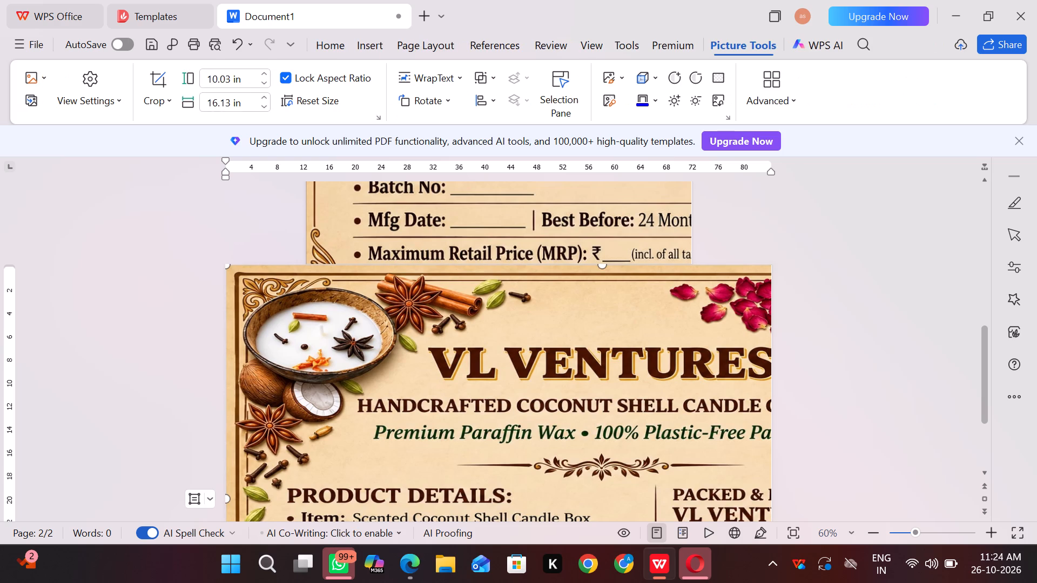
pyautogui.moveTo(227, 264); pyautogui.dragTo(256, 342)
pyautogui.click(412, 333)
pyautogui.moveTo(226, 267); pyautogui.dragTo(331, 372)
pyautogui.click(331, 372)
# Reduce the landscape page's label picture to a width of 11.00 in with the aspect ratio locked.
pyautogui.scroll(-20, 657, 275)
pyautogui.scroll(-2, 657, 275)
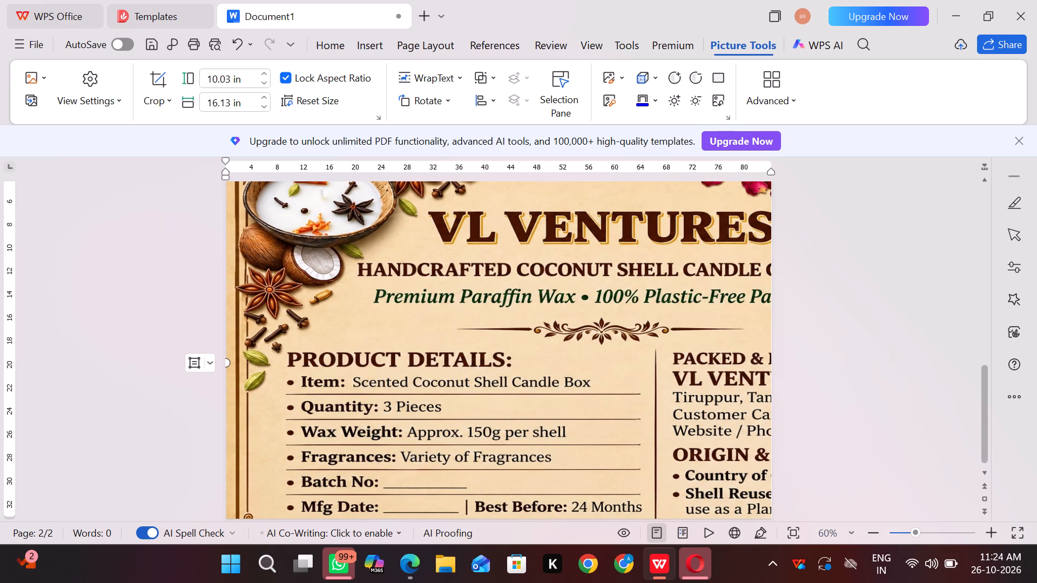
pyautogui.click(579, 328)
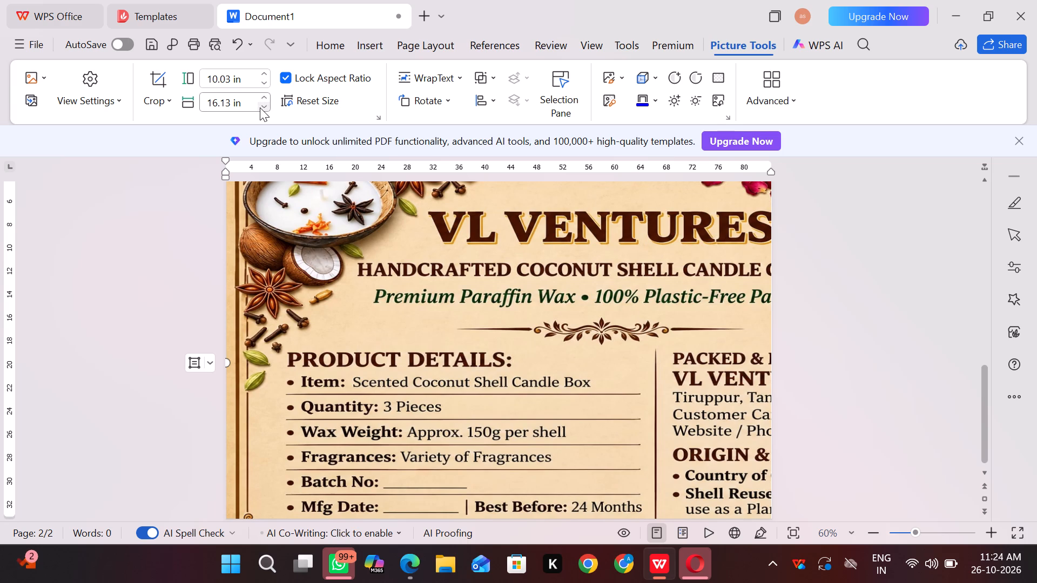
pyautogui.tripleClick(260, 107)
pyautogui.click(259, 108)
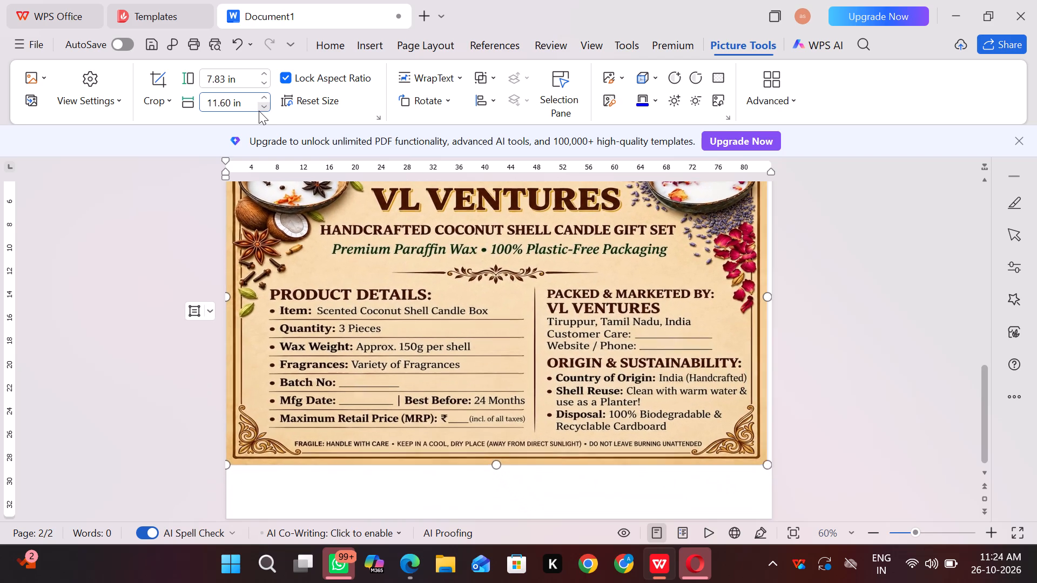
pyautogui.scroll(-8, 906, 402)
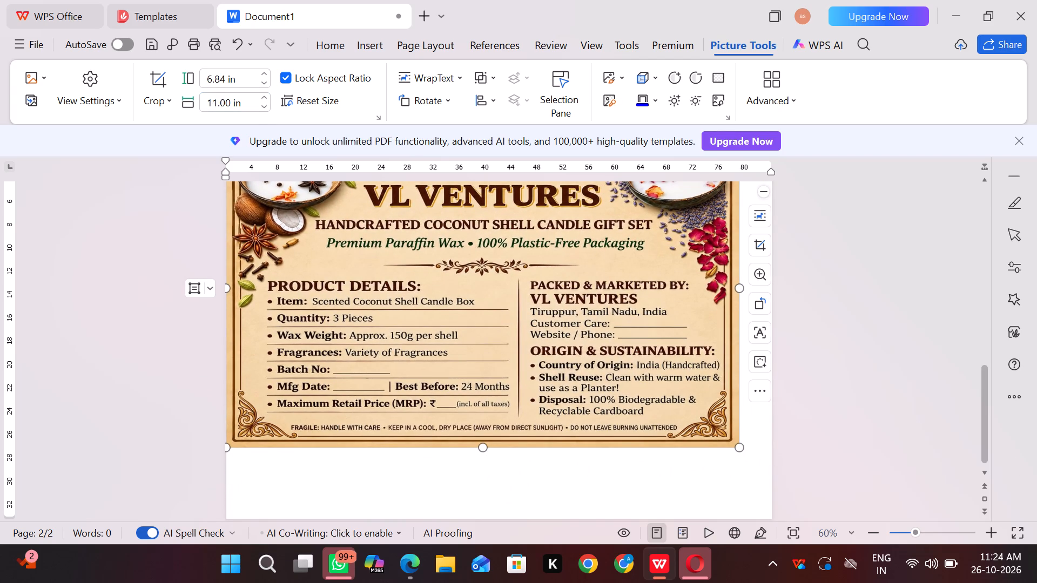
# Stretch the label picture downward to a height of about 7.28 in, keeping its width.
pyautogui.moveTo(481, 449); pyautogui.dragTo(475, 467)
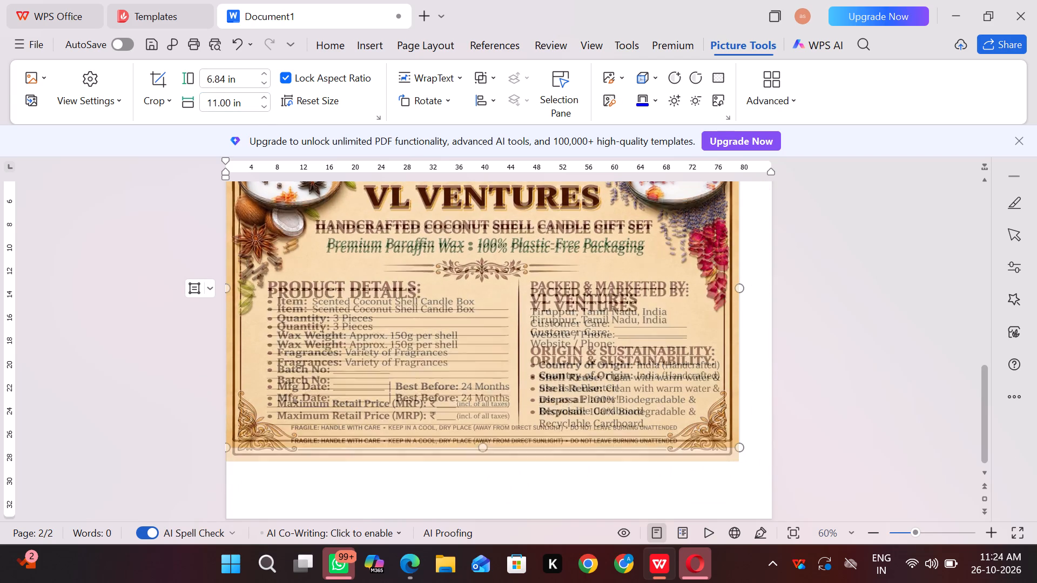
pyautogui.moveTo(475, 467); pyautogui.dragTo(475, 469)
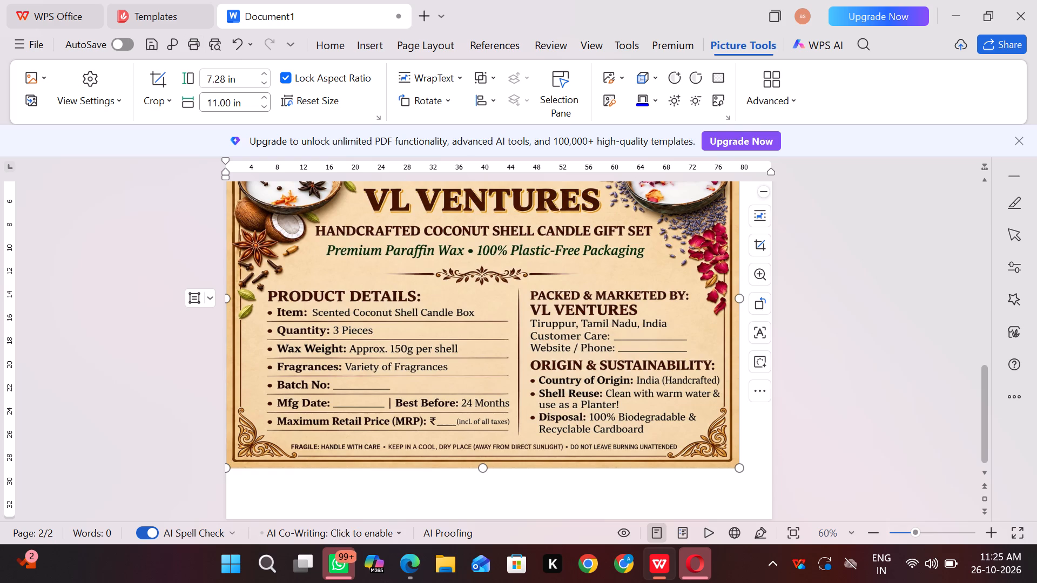
# Set the width of the landscape page's label picture to 9.65 in.
pyautogui.moveTo(228, 103); pyautogui.dragTo(194, 105)
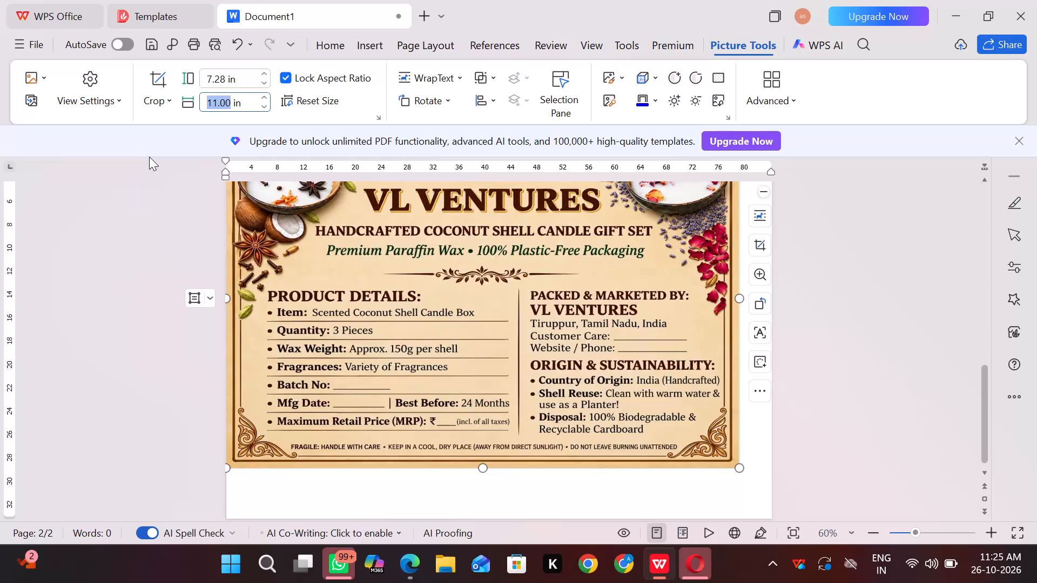
pyautogui.press('9')
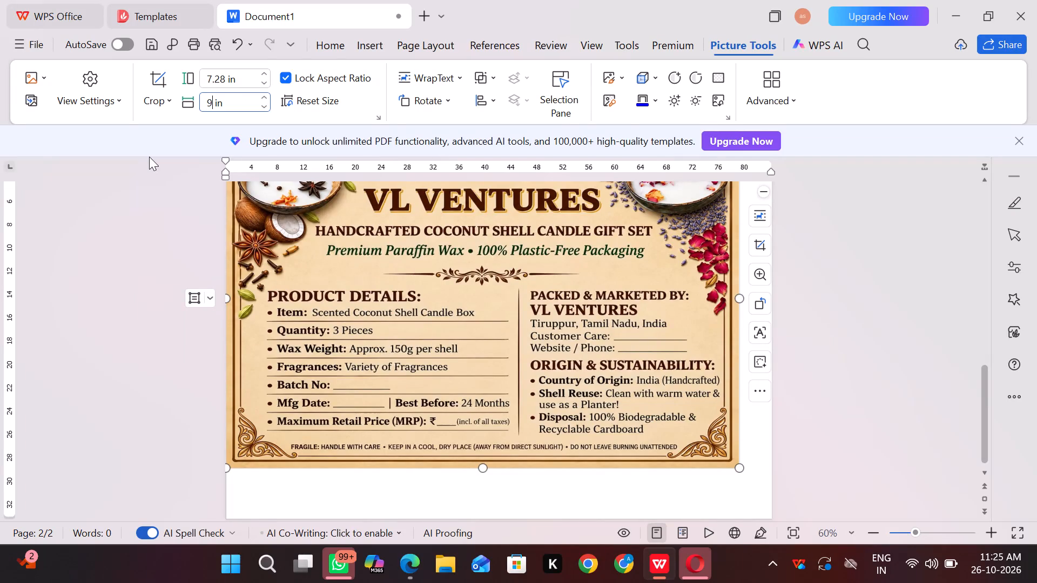
pyautogui.press('.')
pyautogui.press('6')
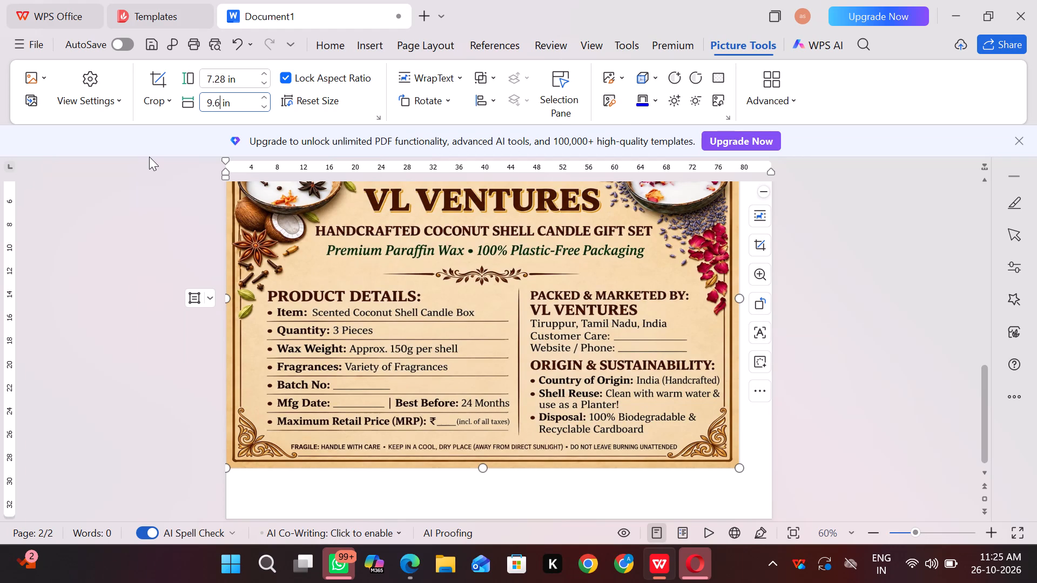
pyautogui.press('5')
pyautogui.click(224, 78)
pyautogui.moveTo(224, 78); pyautogui.dragTo(197, 78)
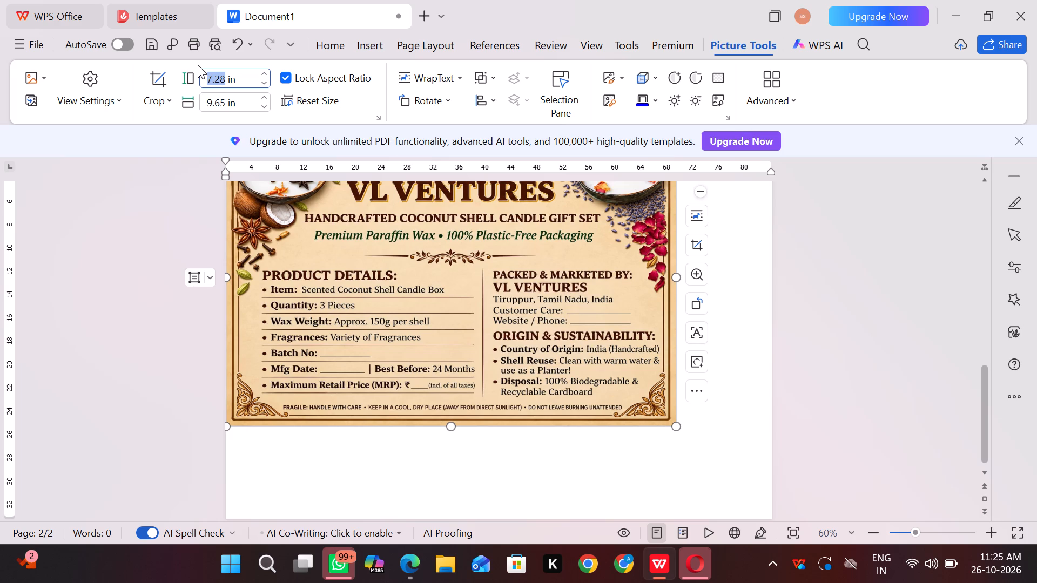
pyautogui.click(517, 460)
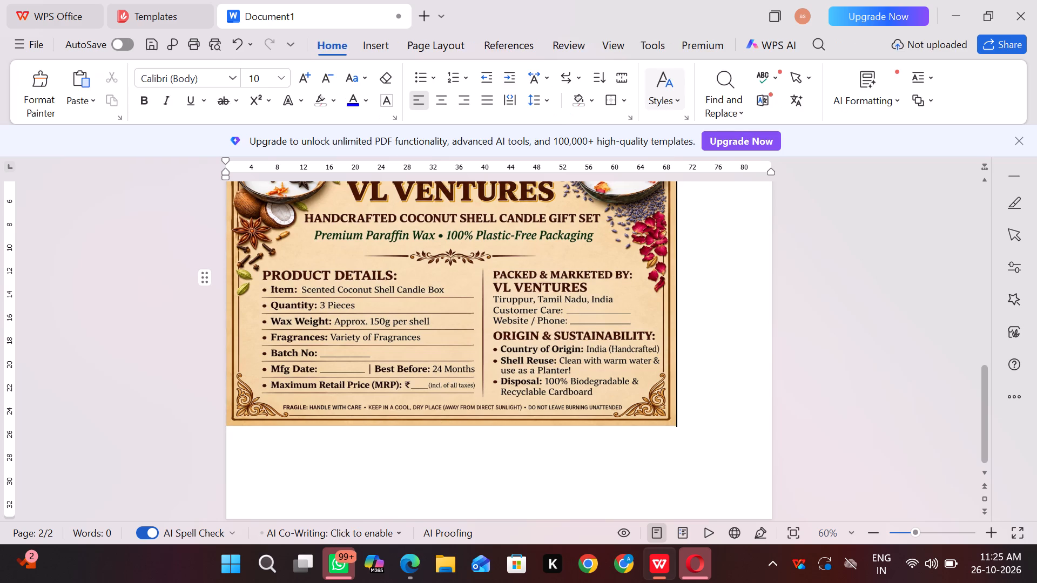
# Stretch the label picture downward in small adjustments to a height of about 7.94 in, keeping its 9.65 in width.
pyautogui.click(438, 329)
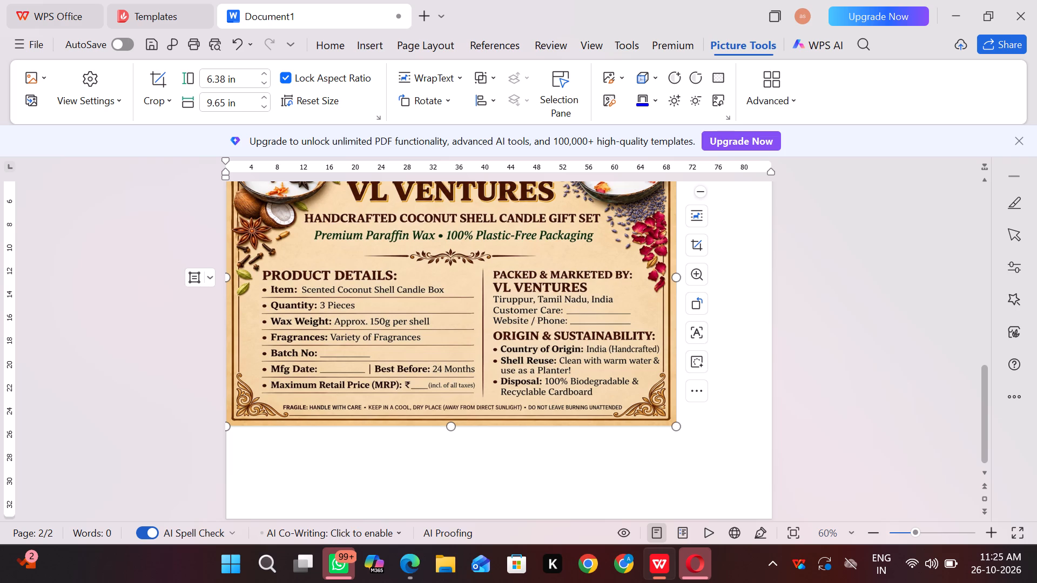
pyautogui.moveTo(451, 423); pyautogui.dragTo(447, 434)
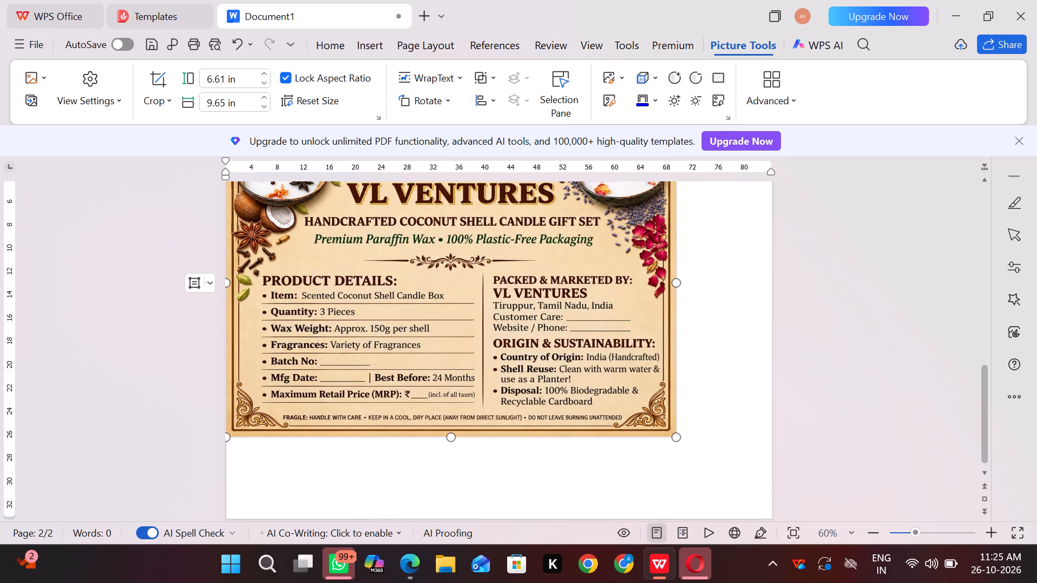
pyautogui.moveTo(447, 434); pyautogui.dragTo(446, 444)
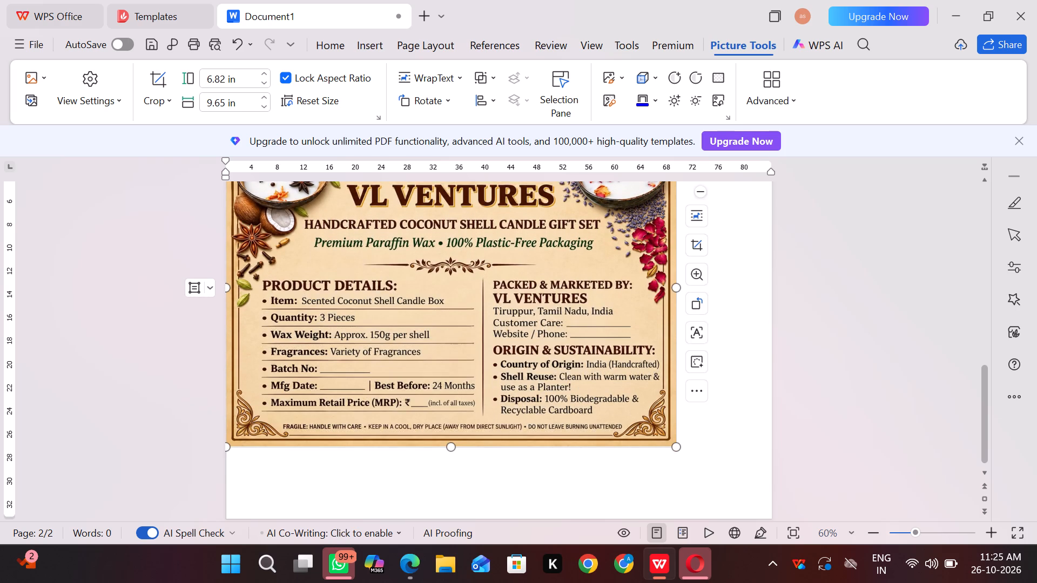
pyautogui.click(446, 443)
pyautogui.moveTo(448, 444); pyautogui.dragTo(448, 451)
pyautogui.click(448, 451)
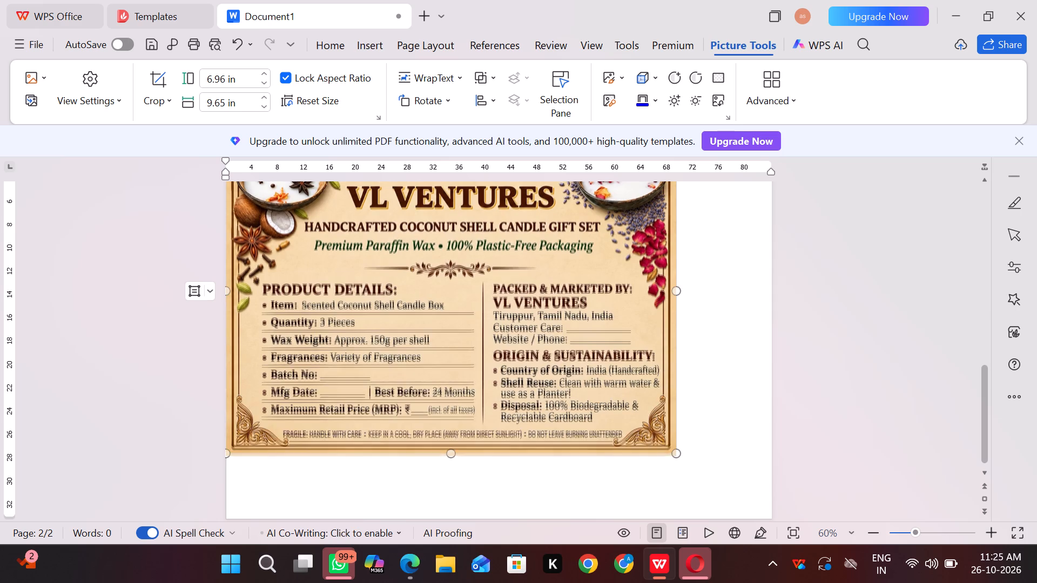
pyautogui.moveTo(447, 456); pyautogui.dragTo(443, 472)
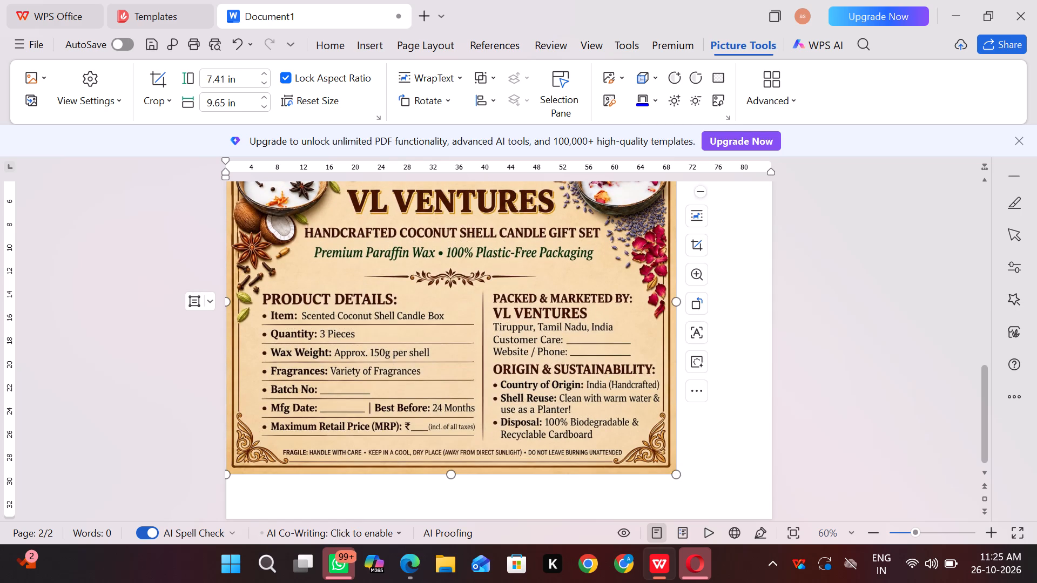
pyautogui.moveTo(448, 473); pyautogui.dragTo(448, 479)
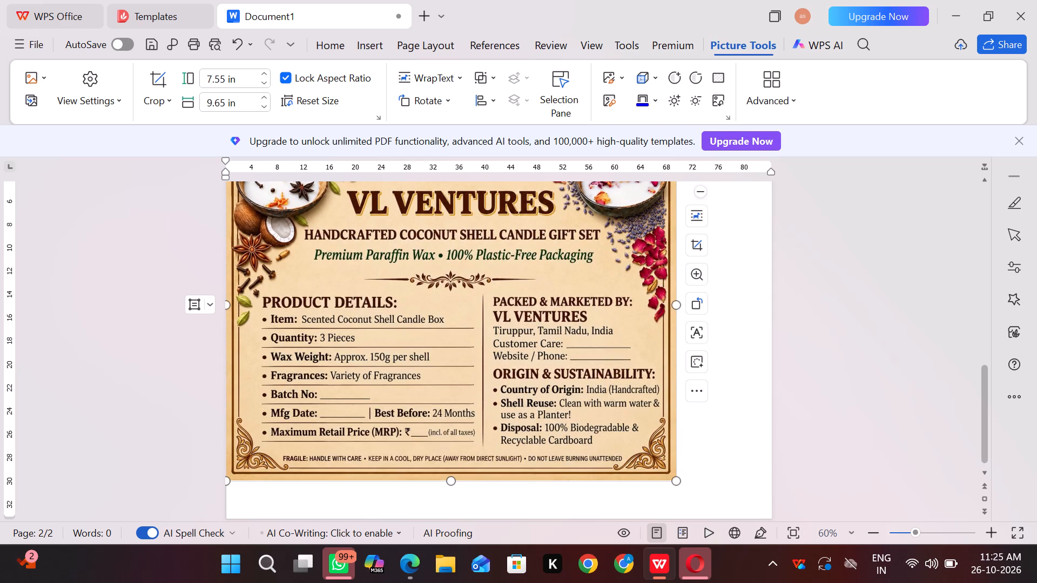
pyautogui.moveTo(448, 479); pyautogui.dragTo(448, 484)
pyautogui.moveTo(448, 484); pyautogui.dragTo(446, 489)
pyautogui.moveTo(446, 489); pyautogui.dragTo(443, 496)
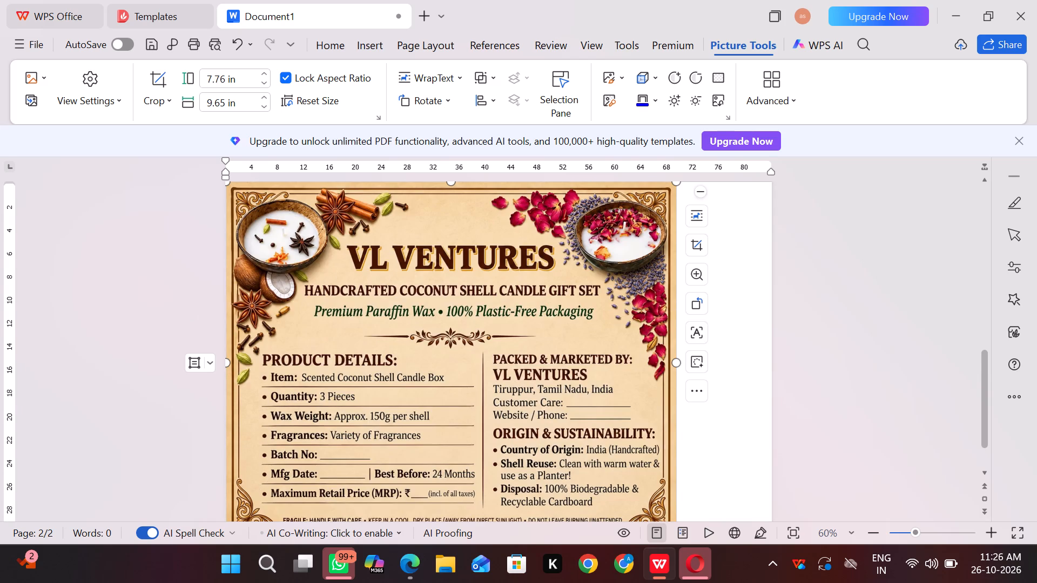
pyautogui.scroll(-8, 568, 391)
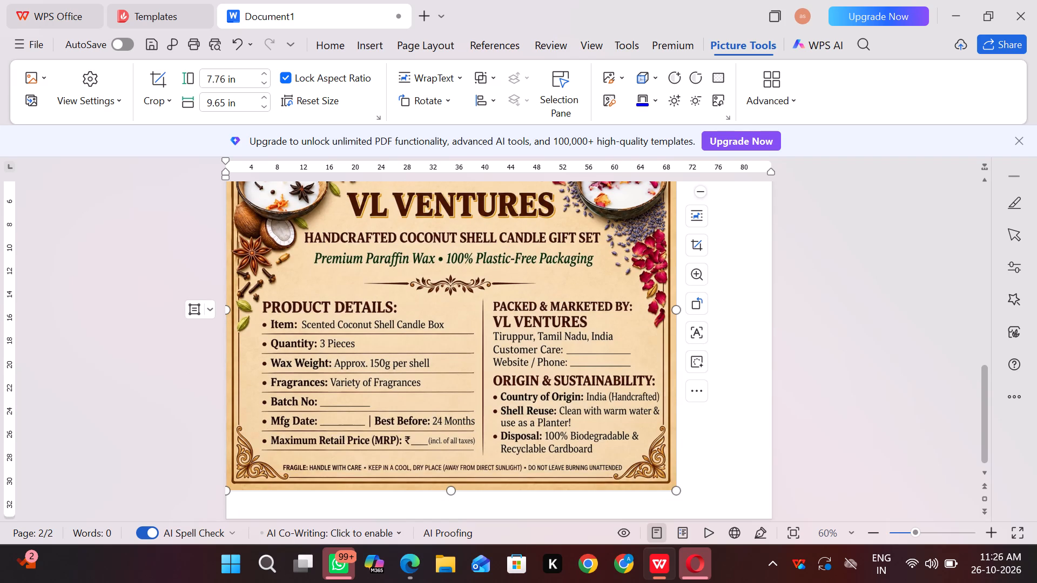
pyautogui.click(448, 492)
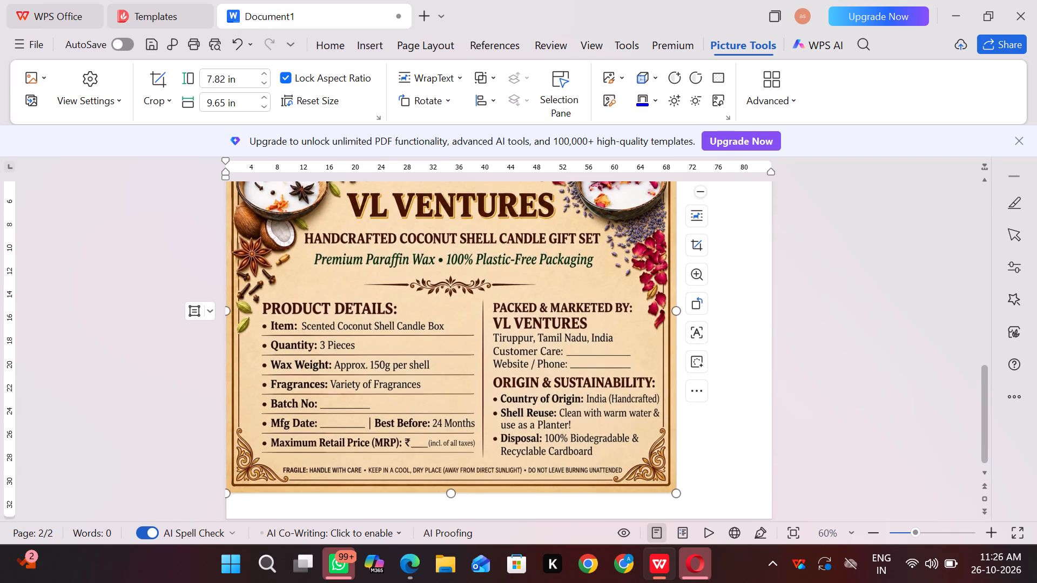
pyautogui.click(448, 494)
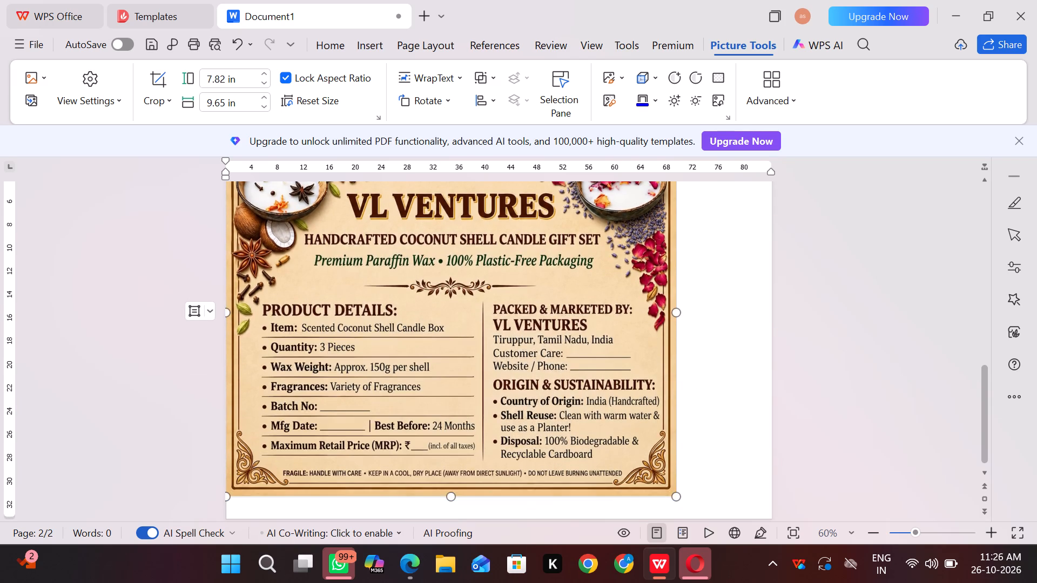
pyautogui.click(448, 498)
pyautogui.moveTo(448, 502); pyautogui.dragTo(447, 507)
pyautogui.moveTo(447, 507); pyautogui.dragTo(450, 500)
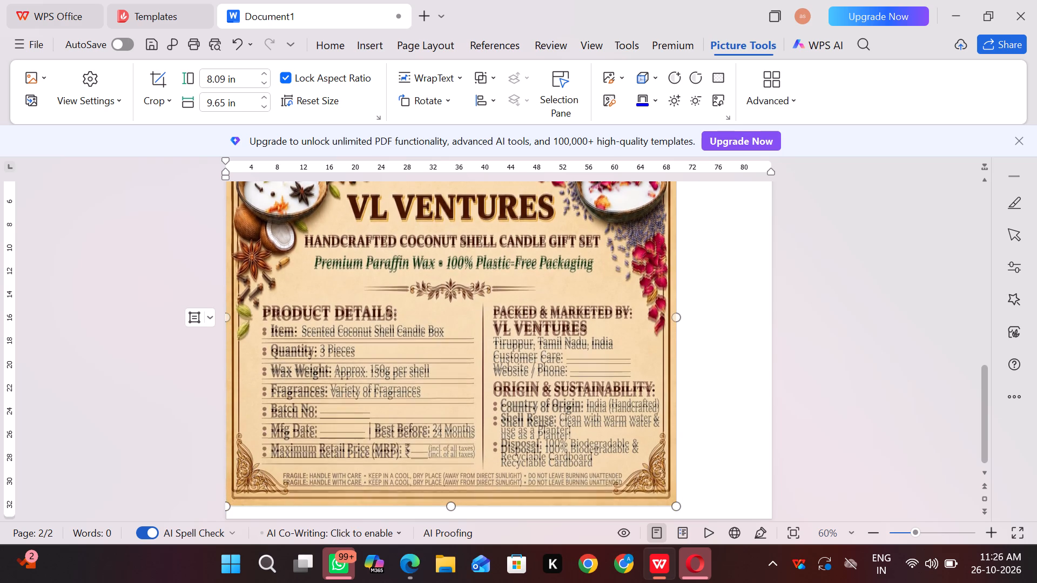
pyautogui.moveTo(450, 500); pyautogui.dragTo(449, 500)
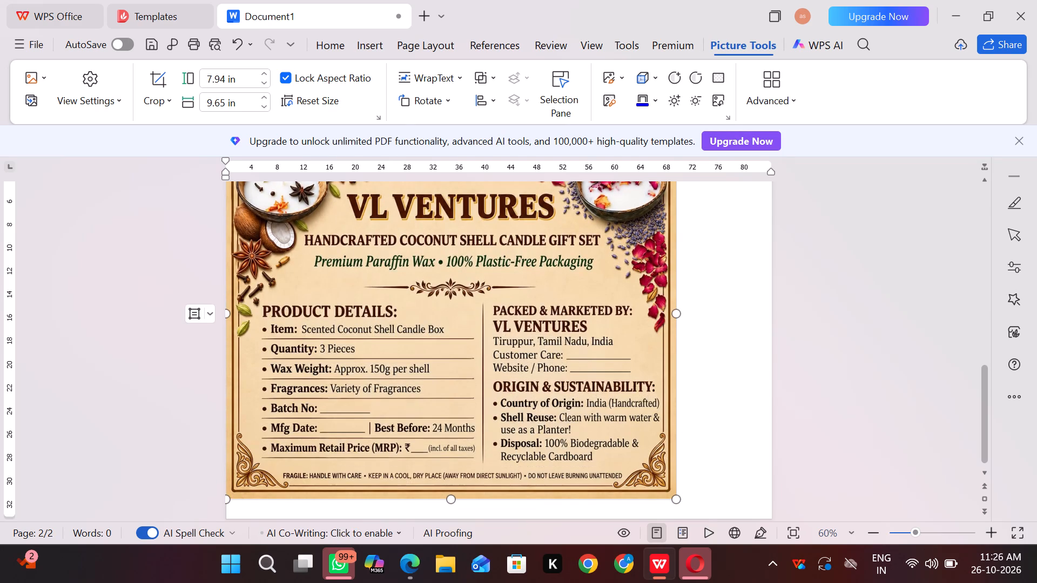
# Stretch the landscape page's label picture downward in small adjustments to a height of about 8.00 in, keeping its 9.65 in width.
pyautogui.click(449, 500)
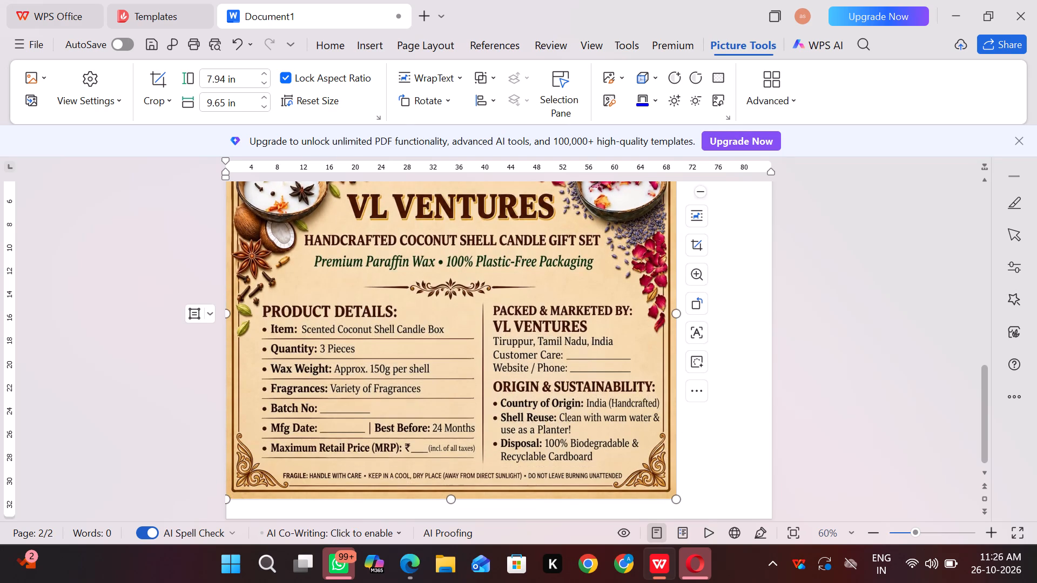
pyautogui.click(449, 500)
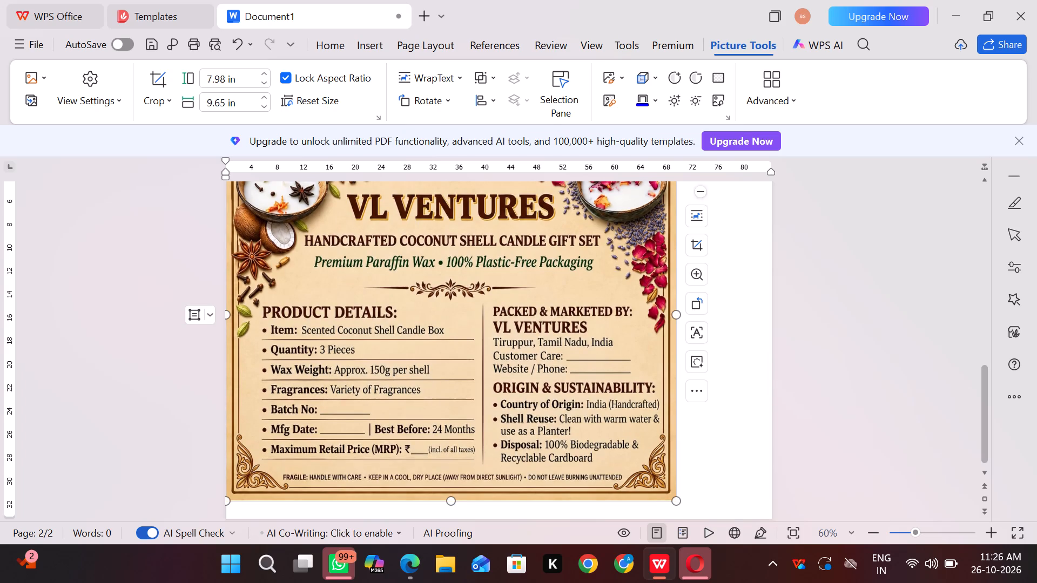
pyautogui.click(449, 501)
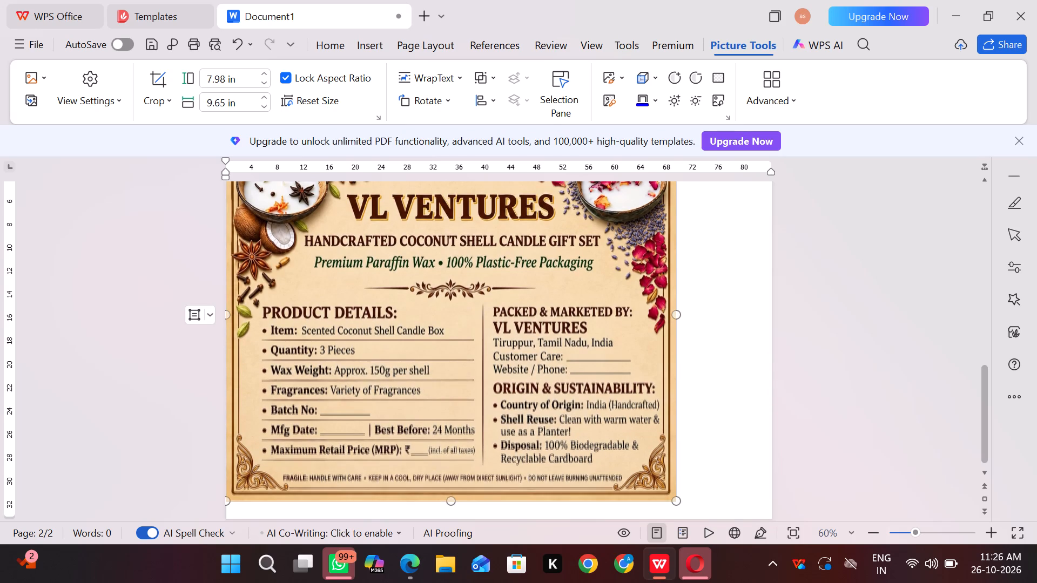
pyautogui.click(448, 503)
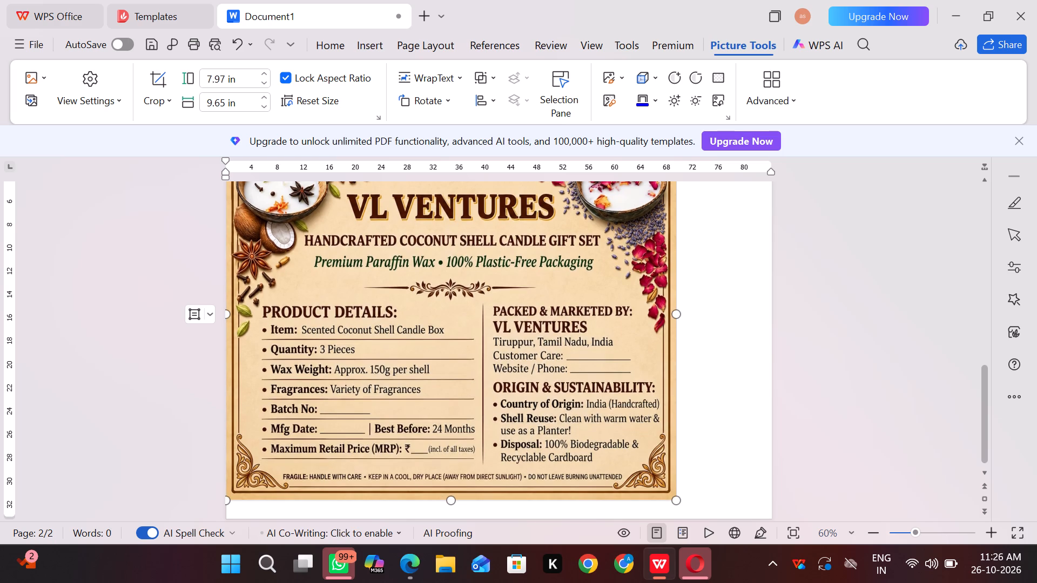
pyautogui.click(448, 497)
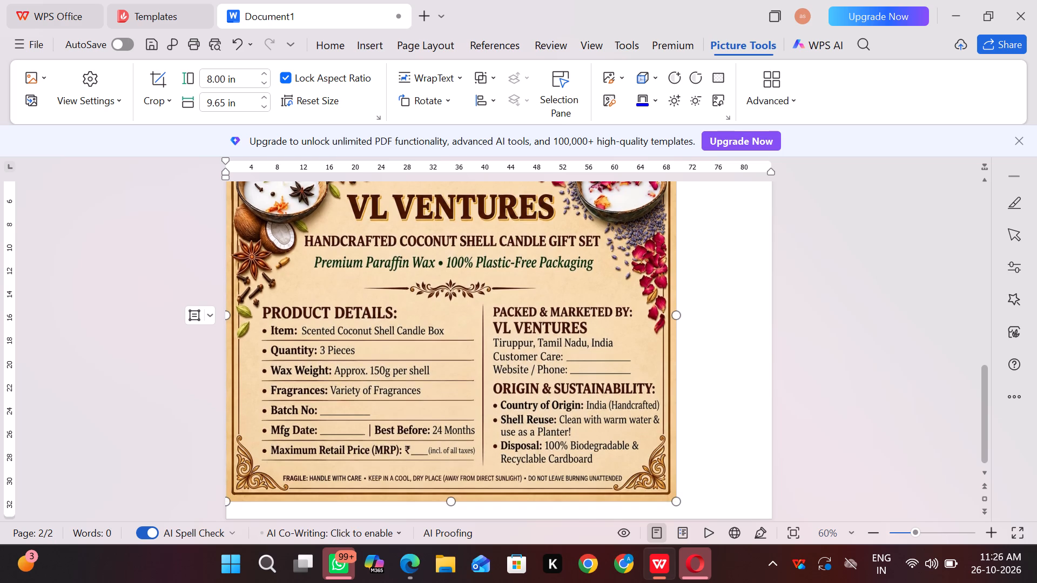
pyautogui.click(825, 410)
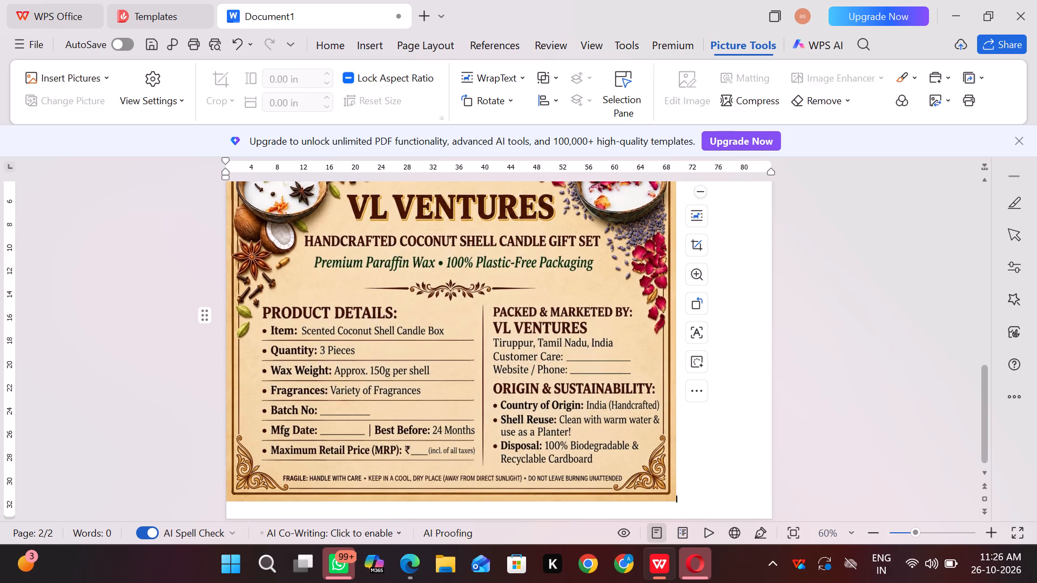
# Delete the enlarged label picture from the first, portrait page.
pyautogui.scroll(5, 663, 335)
pyautogui.scroll(-6, 668, 333)
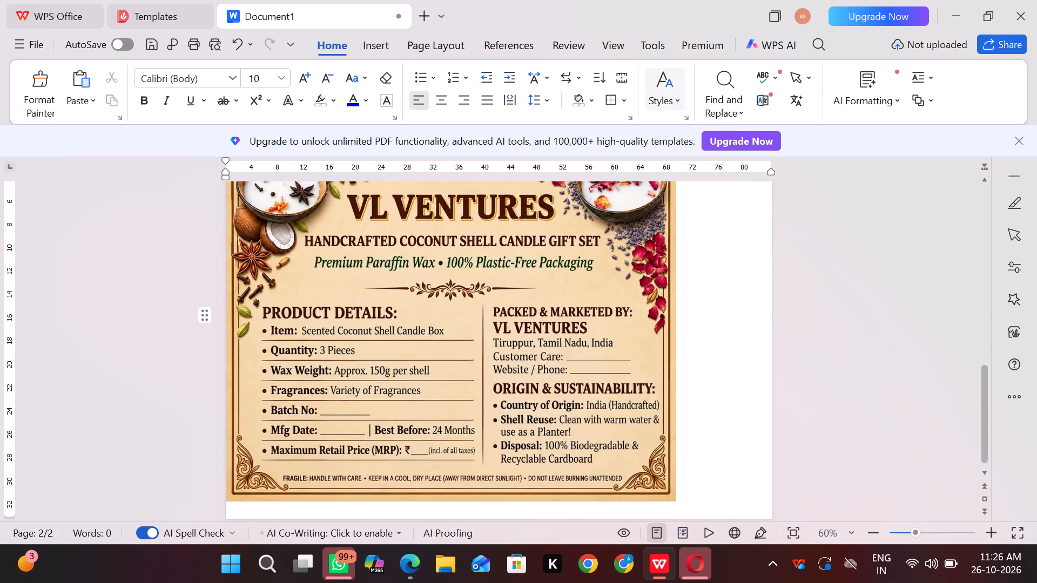
pyautogui.scroll(7, 668, 333)
pyautogui.click(633, 245)
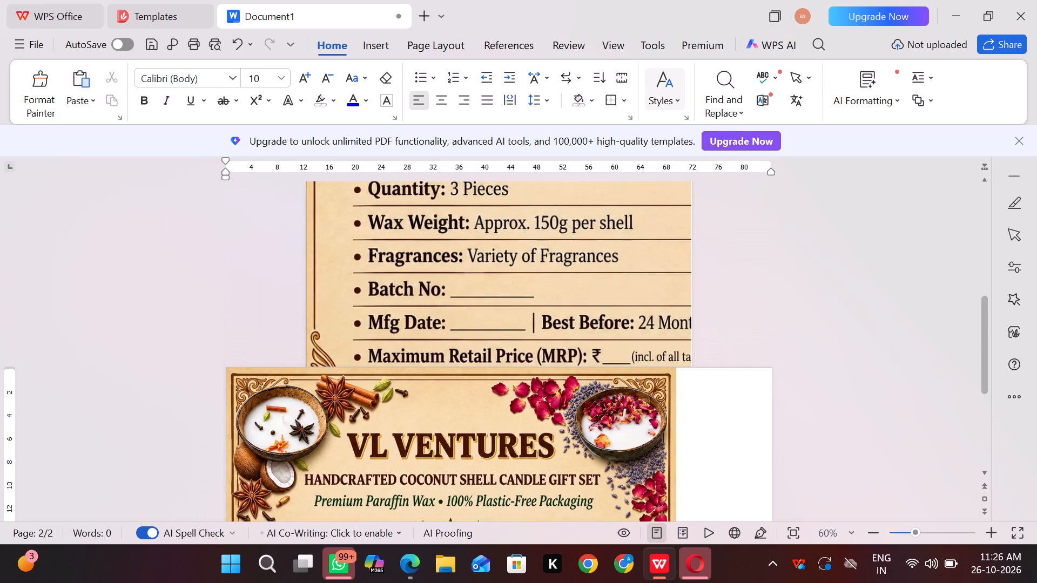
pyautogui.press('BackSpace')
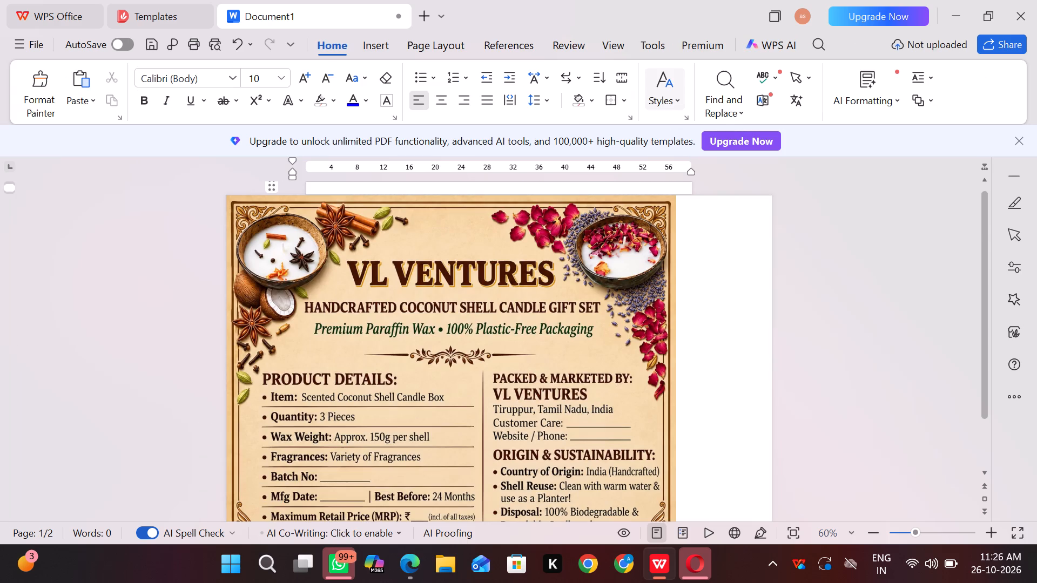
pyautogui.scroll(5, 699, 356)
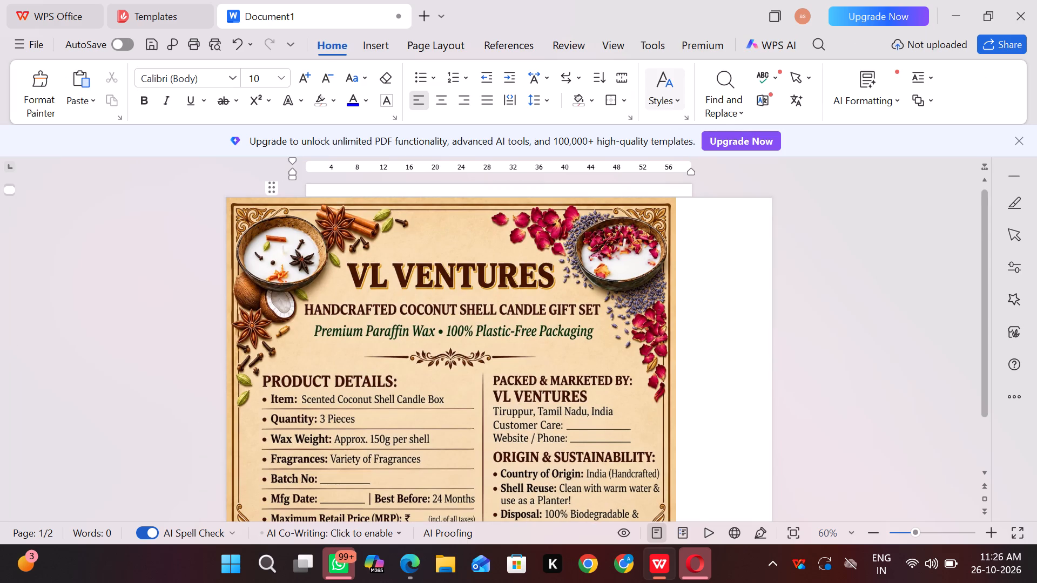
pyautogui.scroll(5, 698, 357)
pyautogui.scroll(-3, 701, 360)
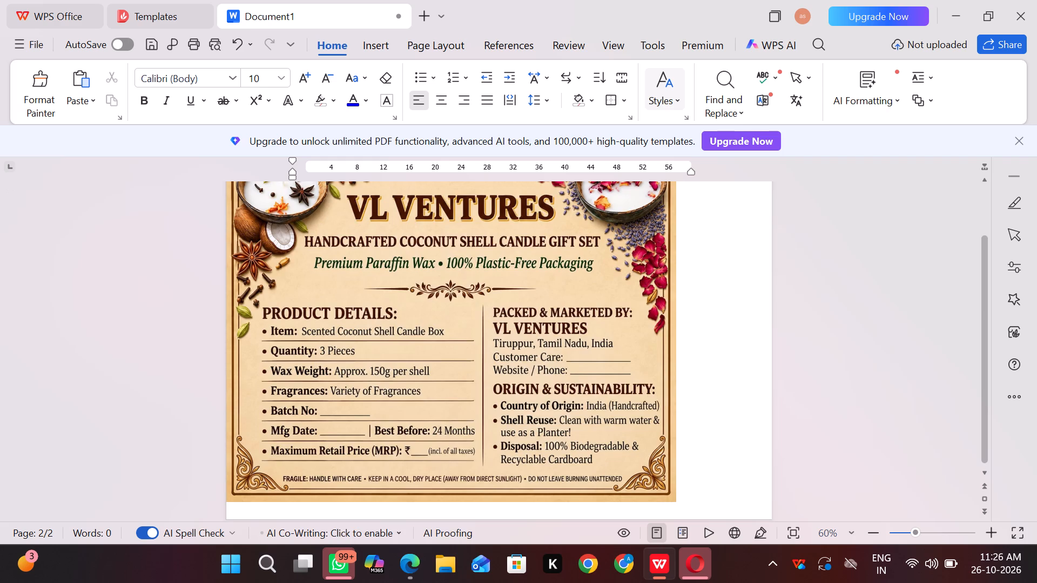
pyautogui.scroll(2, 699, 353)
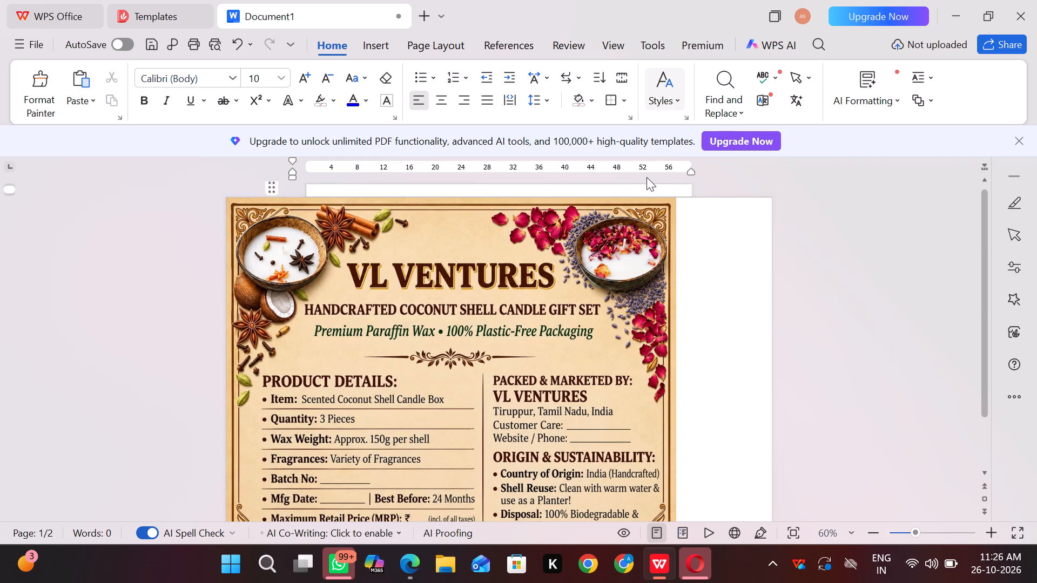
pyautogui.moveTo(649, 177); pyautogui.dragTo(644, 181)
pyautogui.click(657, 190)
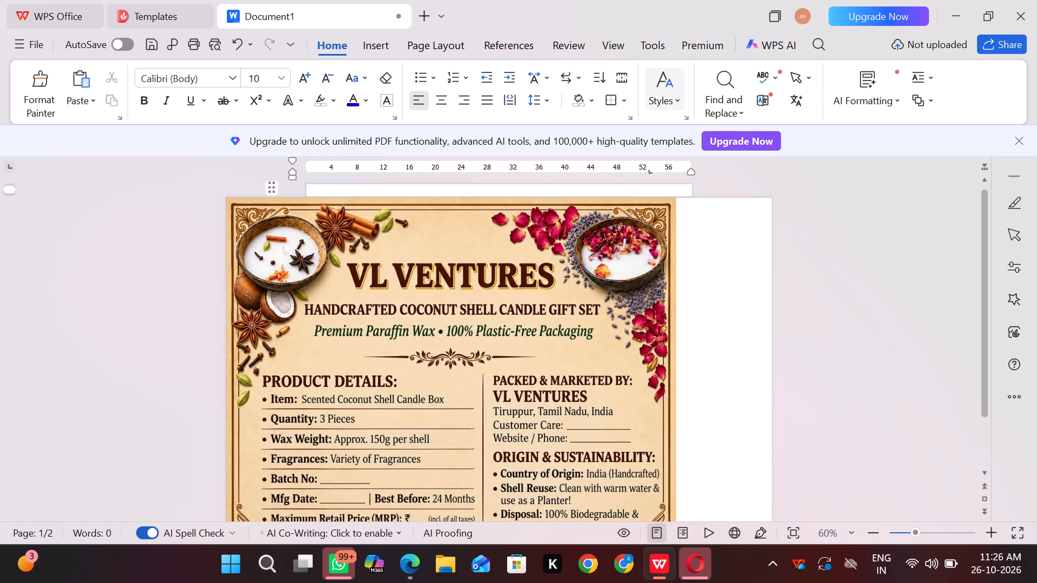
# Centre the label picture horizontally on the landscape page.
pyautogui.click(611, 352)
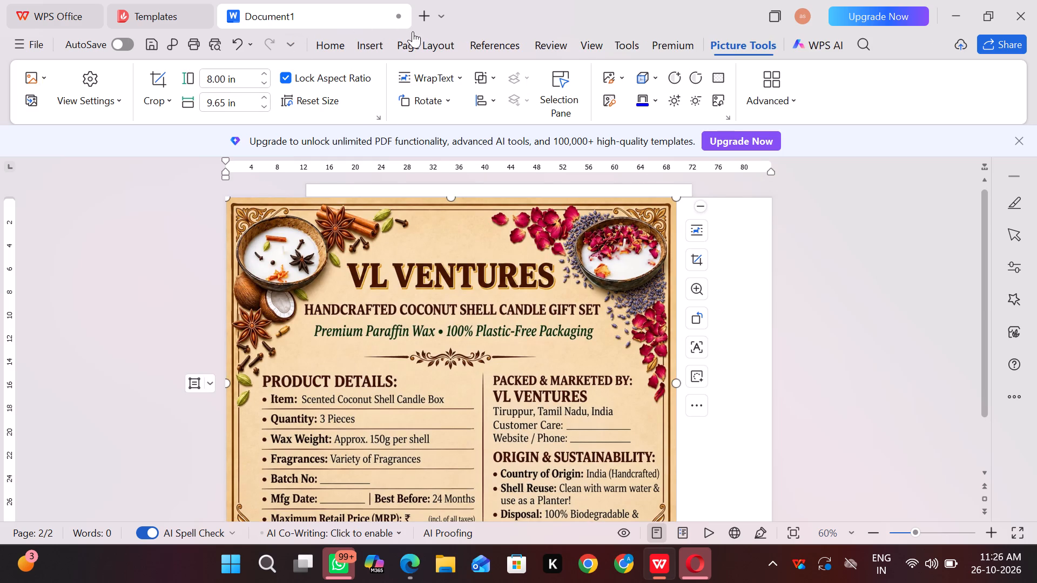
pyautogui.click(344, 51)
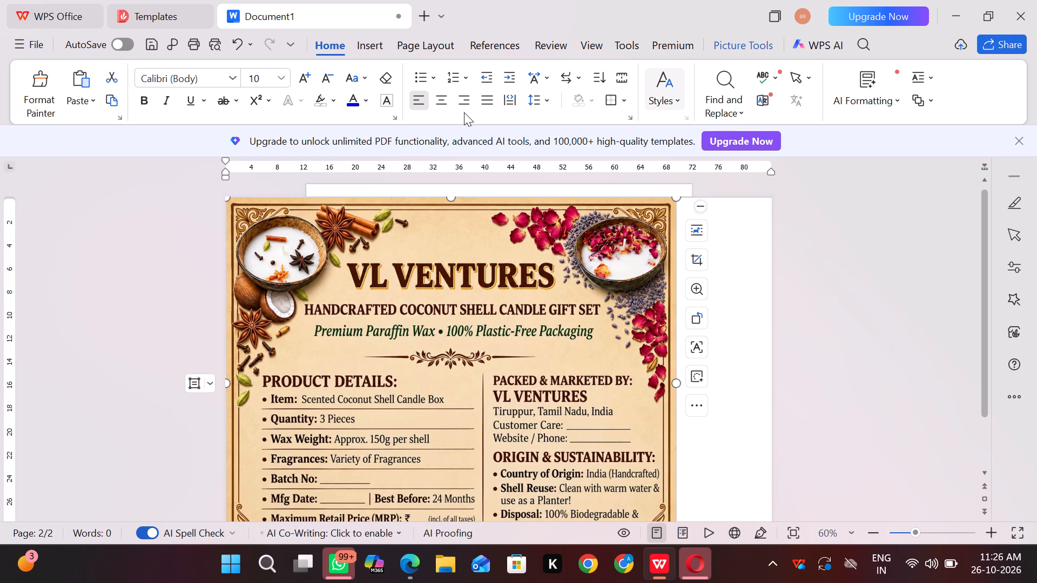
pyautogui.click(443, 108)
pyautogui.scroll(-3, 443, 108)
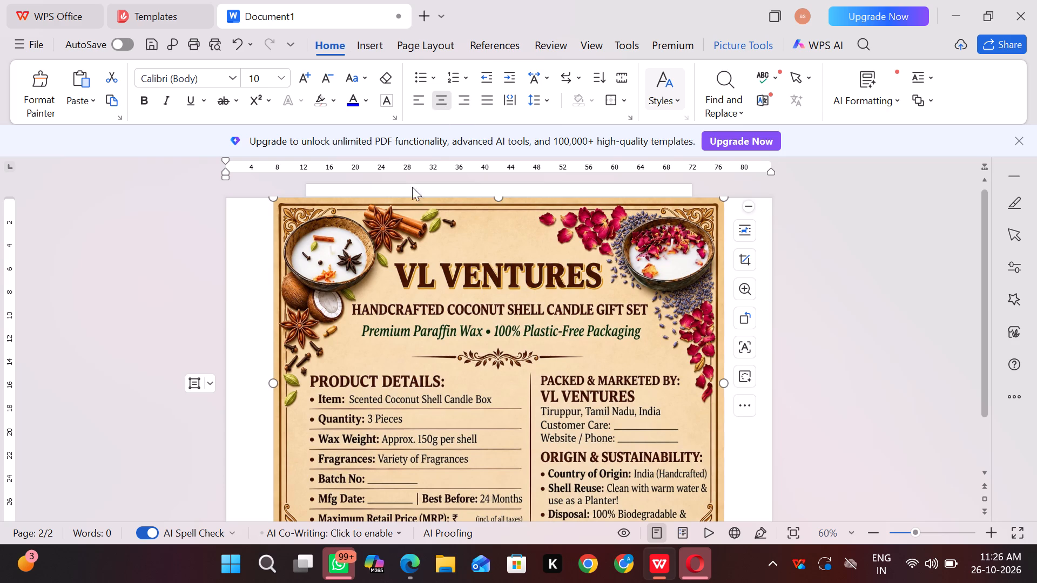
pyautogui.scroll(-5, 1019, 370)
pyautogui.scroll(-6, 502, 513)
pyautogui.scroll(-5, 550, 420)
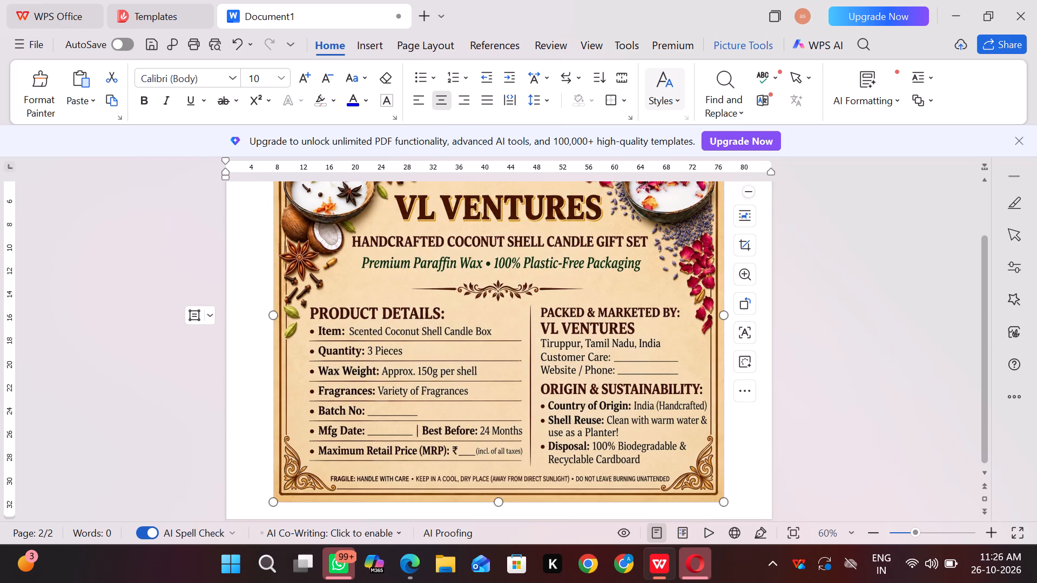
pyautogui.scroll(-6, 550, 418)
pyautogui.scroll(5, 749, 442)
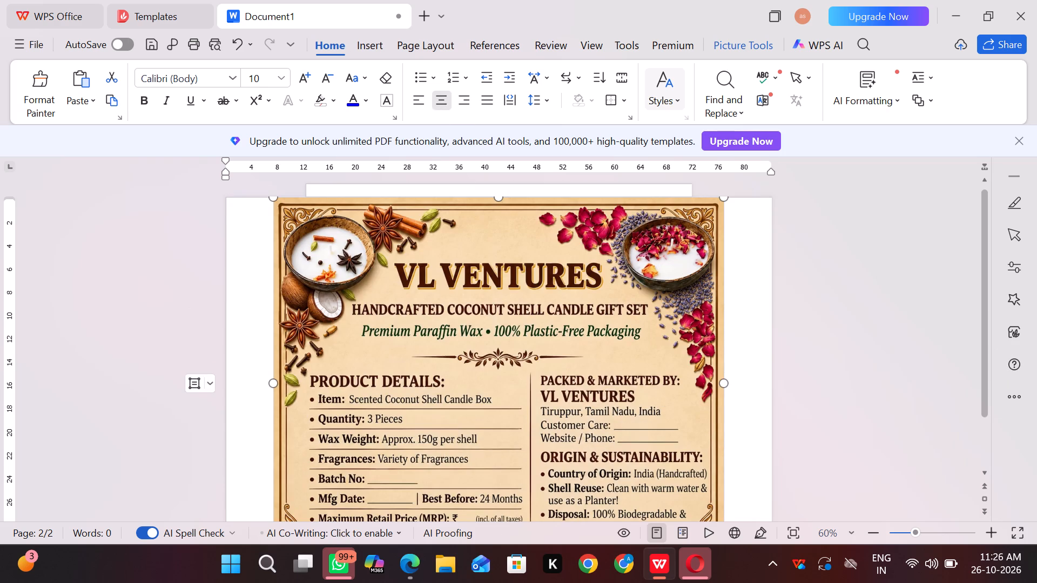
pyautogui.scroll(4, 751, 431)
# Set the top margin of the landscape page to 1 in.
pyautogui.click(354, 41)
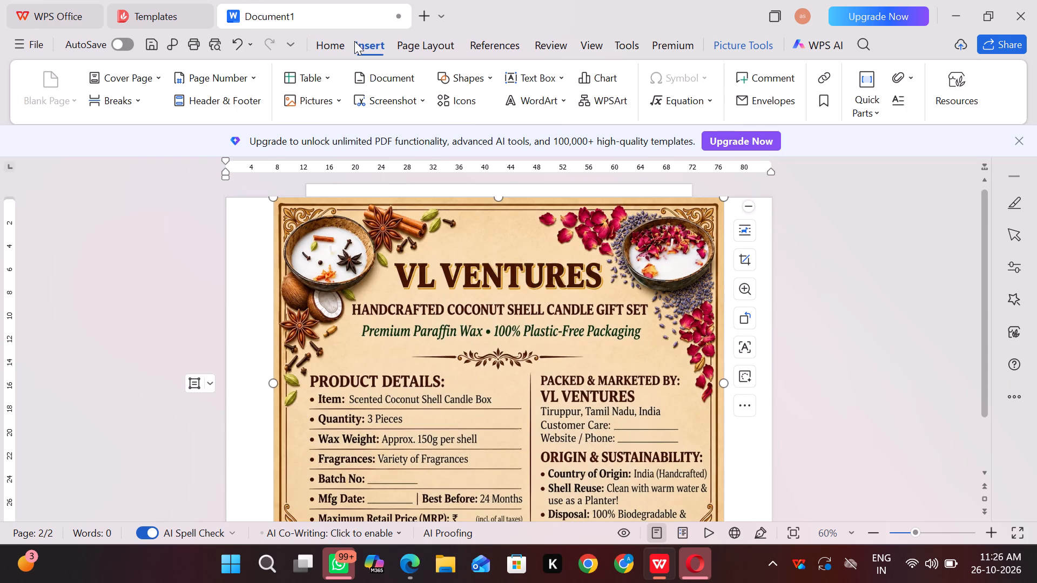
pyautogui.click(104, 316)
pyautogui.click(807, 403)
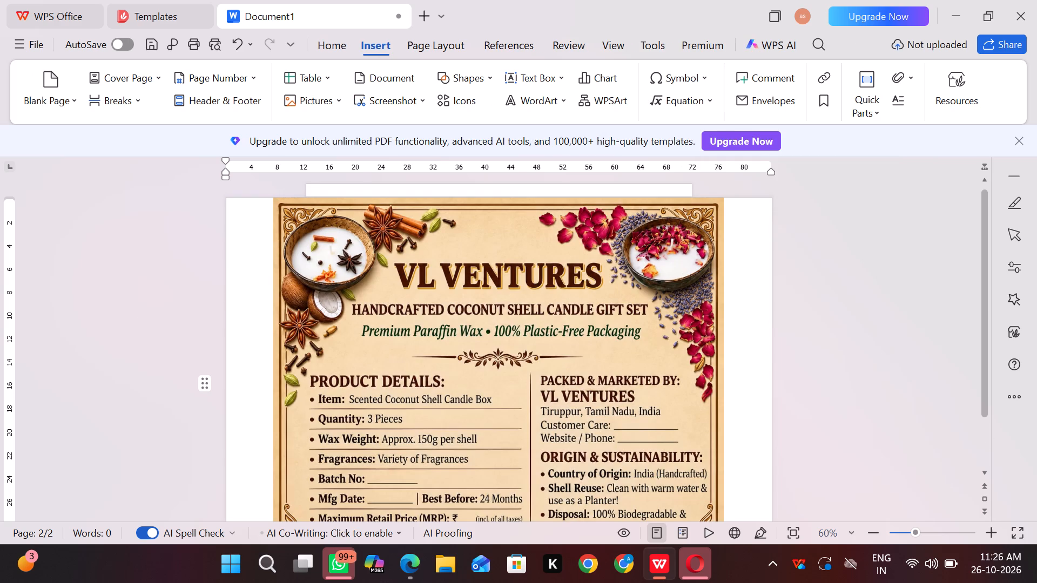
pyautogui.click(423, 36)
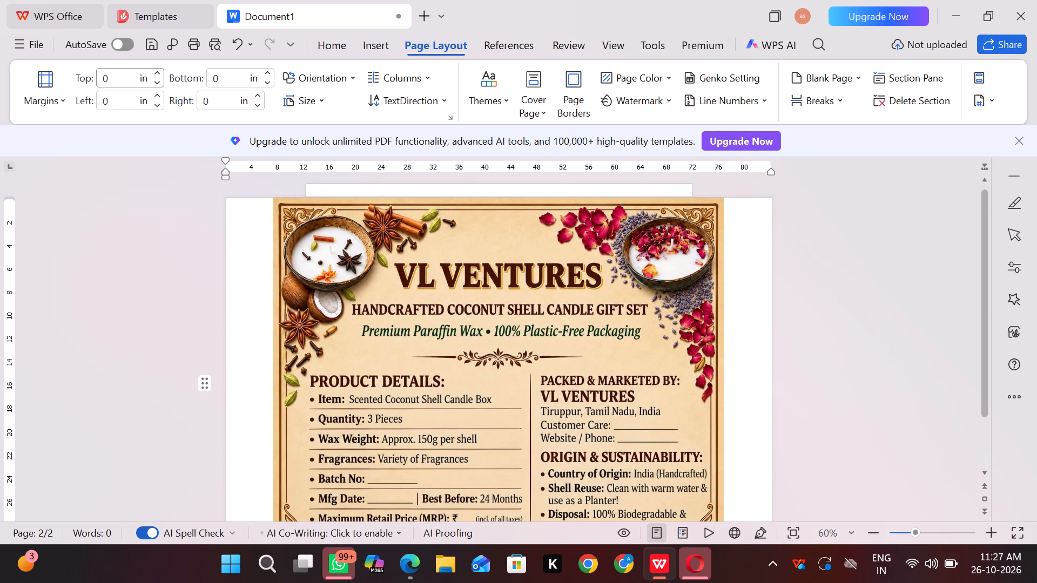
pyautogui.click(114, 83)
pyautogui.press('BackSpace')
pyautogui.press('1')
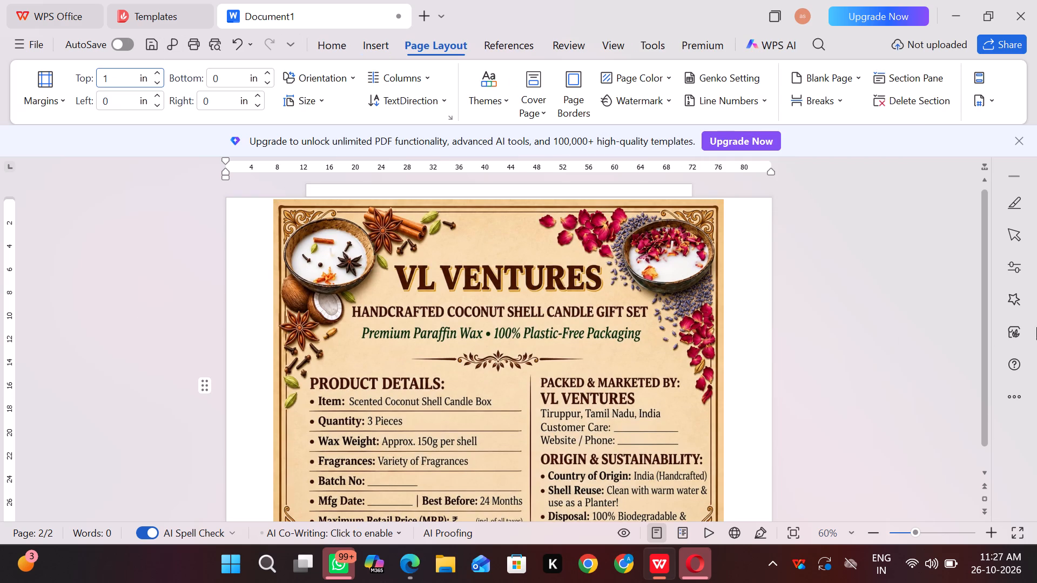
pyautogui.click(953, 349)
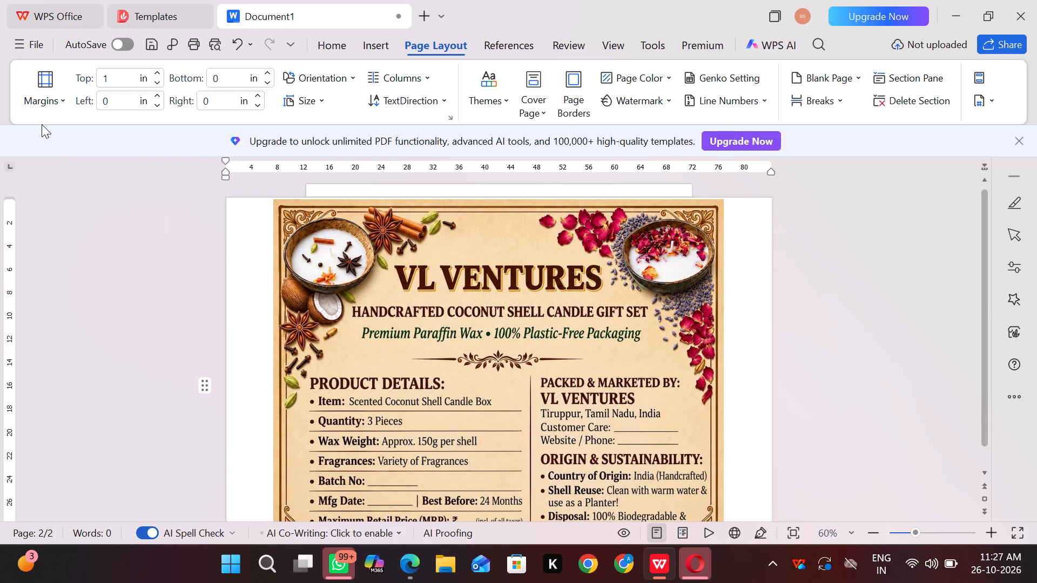
# Set the top margin of the landscape page to 0.5 in.
pyautogui.scroll(-15, 137, 213)
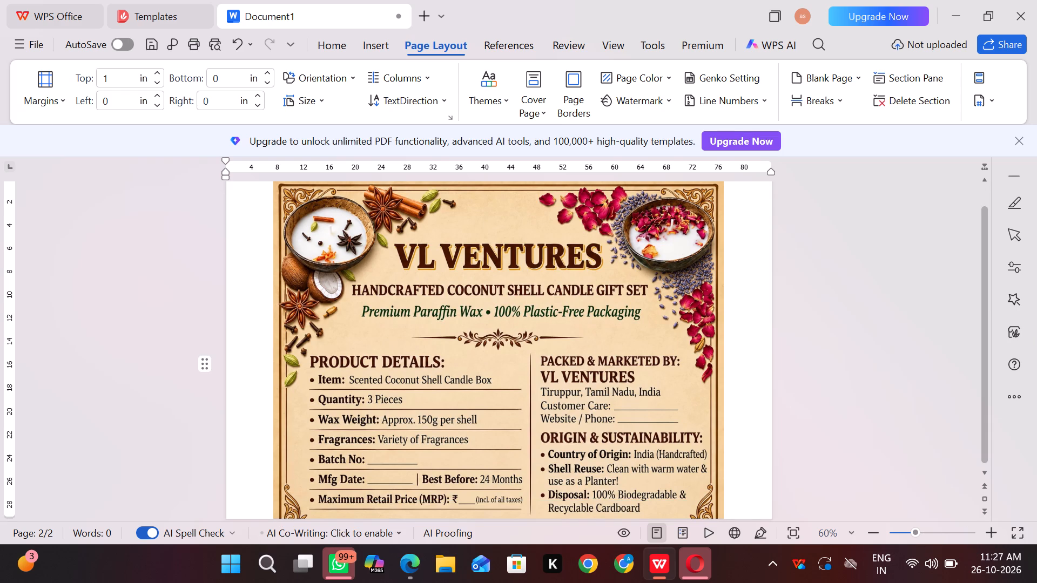
pyautogui.click(897, 528)
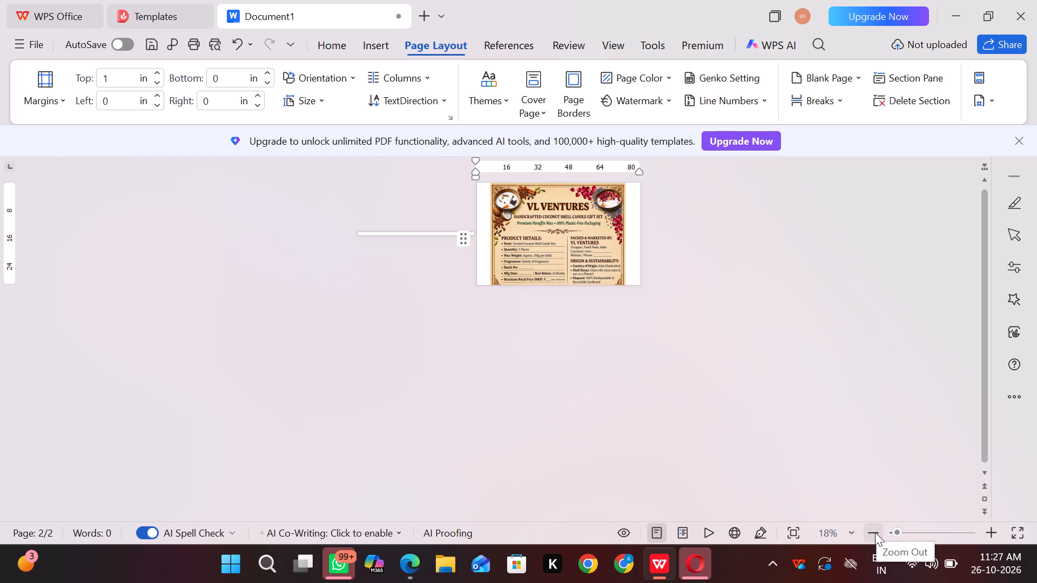
pyautogui.click(992, 526)
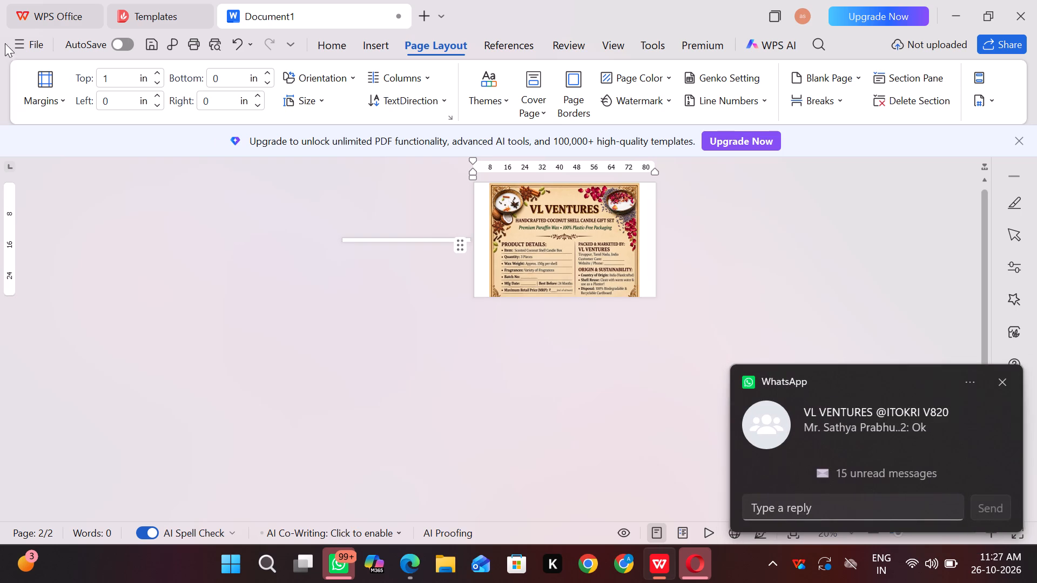
pyautogui.click(111, 71)
pyautogui.press('BackSpace')
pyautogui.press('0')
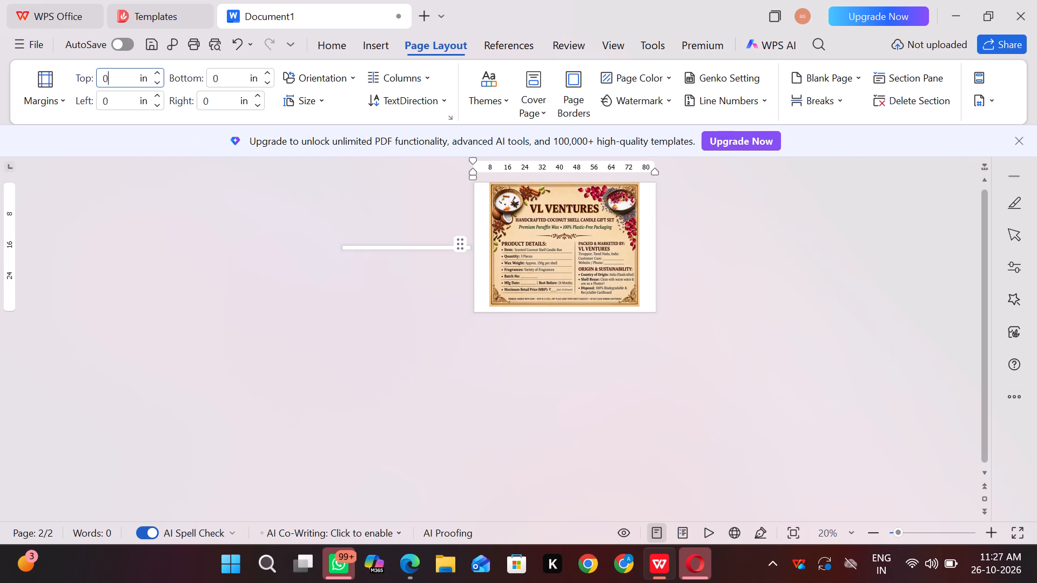
pyautogui.press('BackSpace')
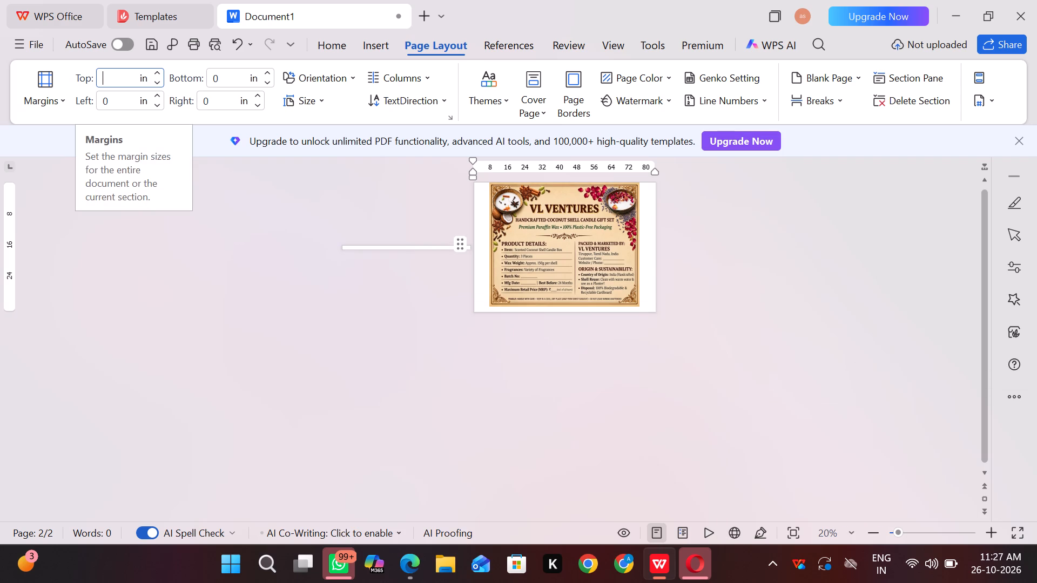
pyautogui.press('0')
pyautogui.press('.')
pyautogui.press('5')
pyautogui.click(263, 358)
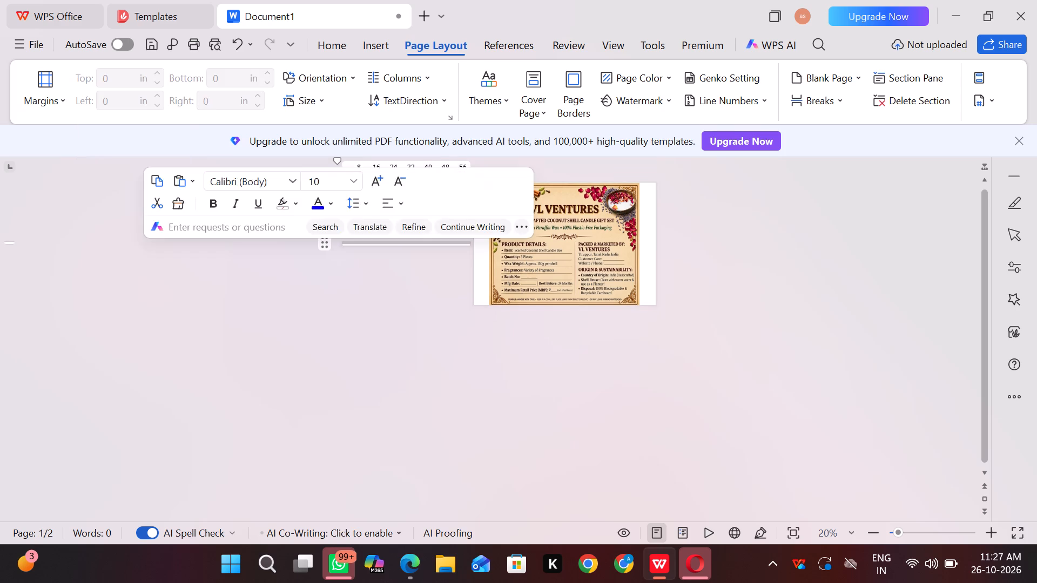
pyautogui.click(588, 255)
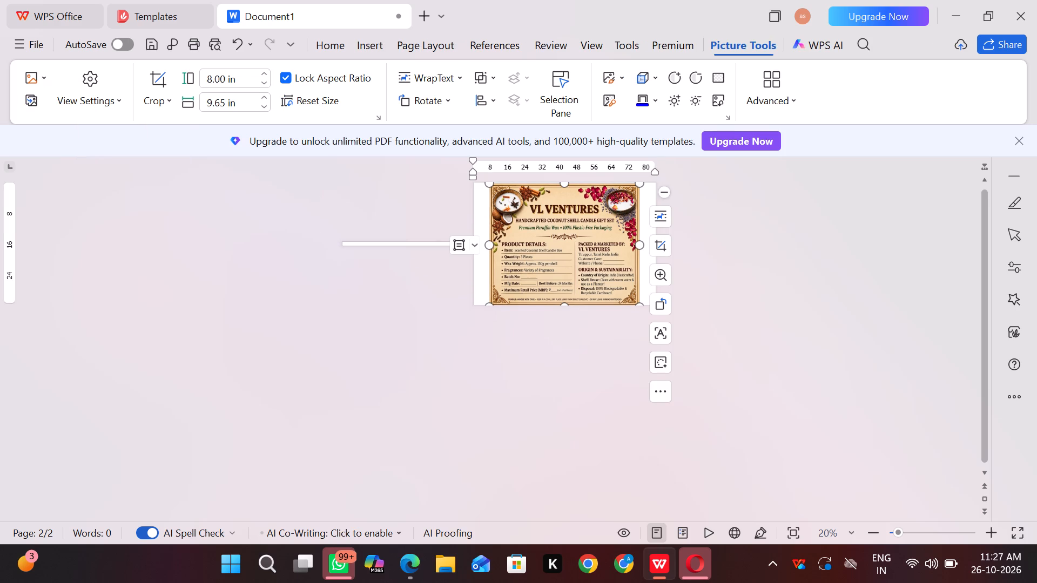
pyautogui.click(769, 401)
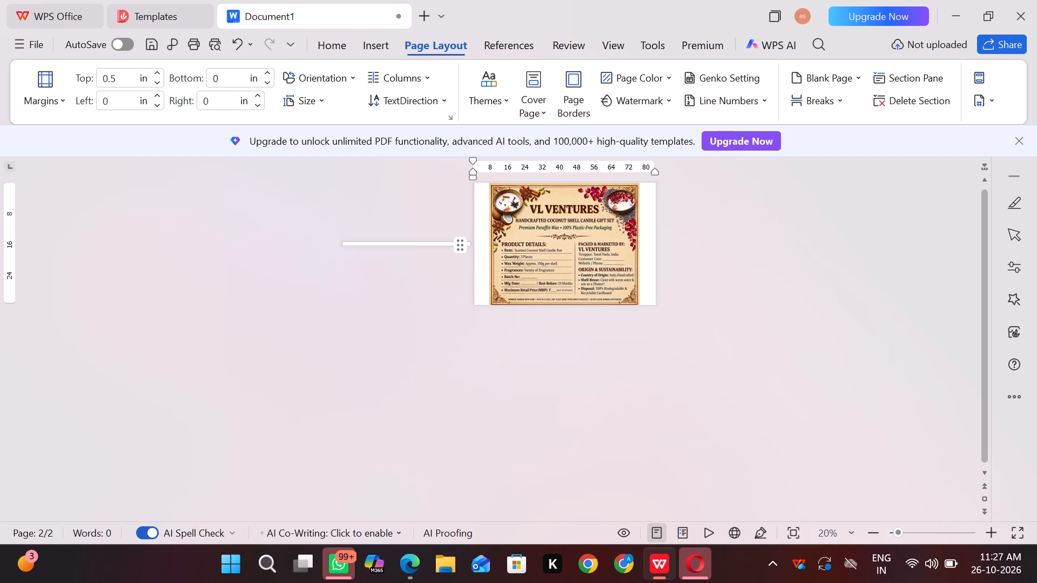
# Select the label picture on the landscape page.
pyautogui.click(582, 225)
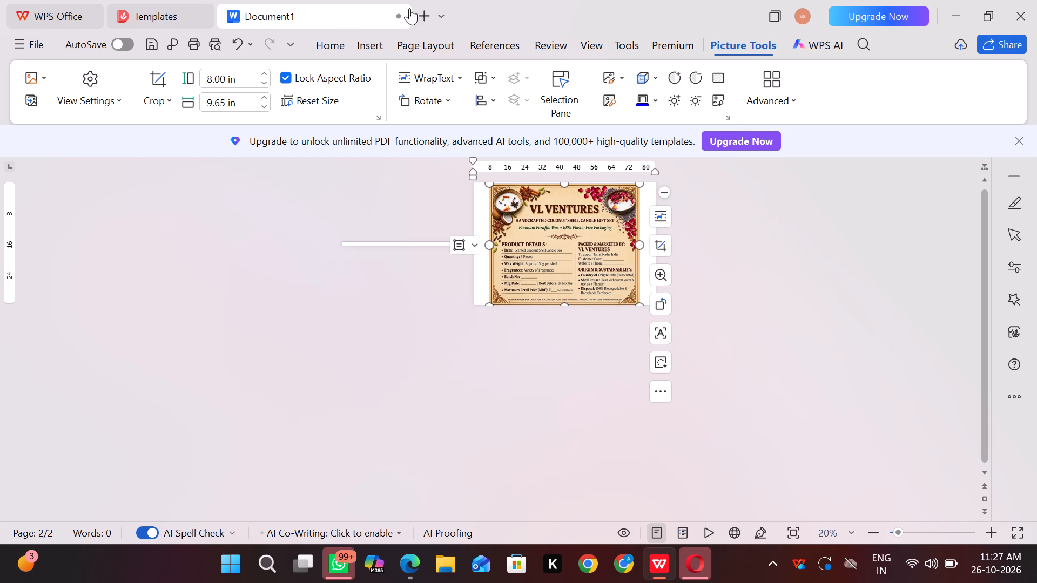
# Create a new blank text document.
pyautogui.click(424, 5)
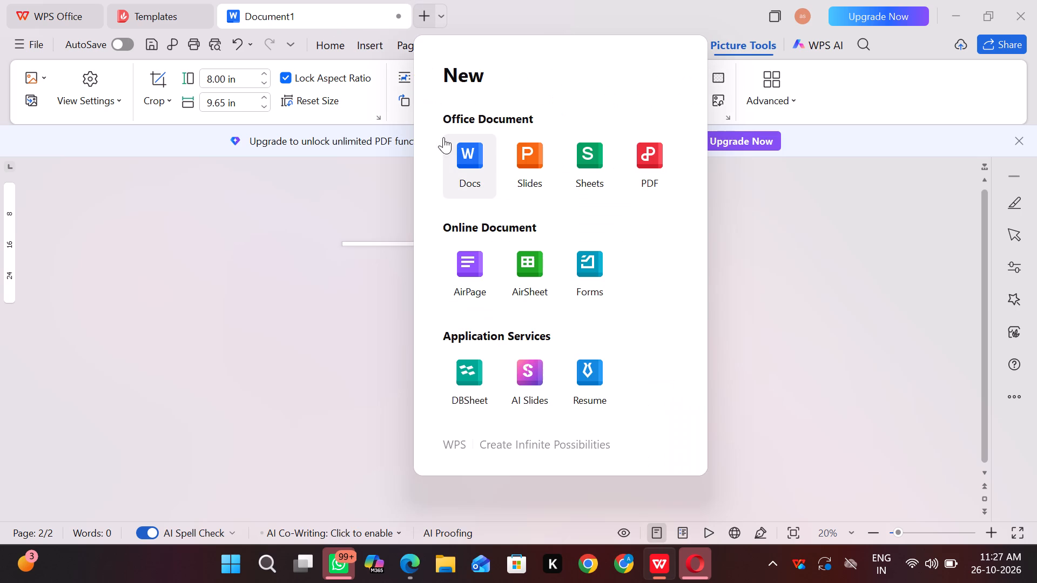
pyautogui.click(444, 152)
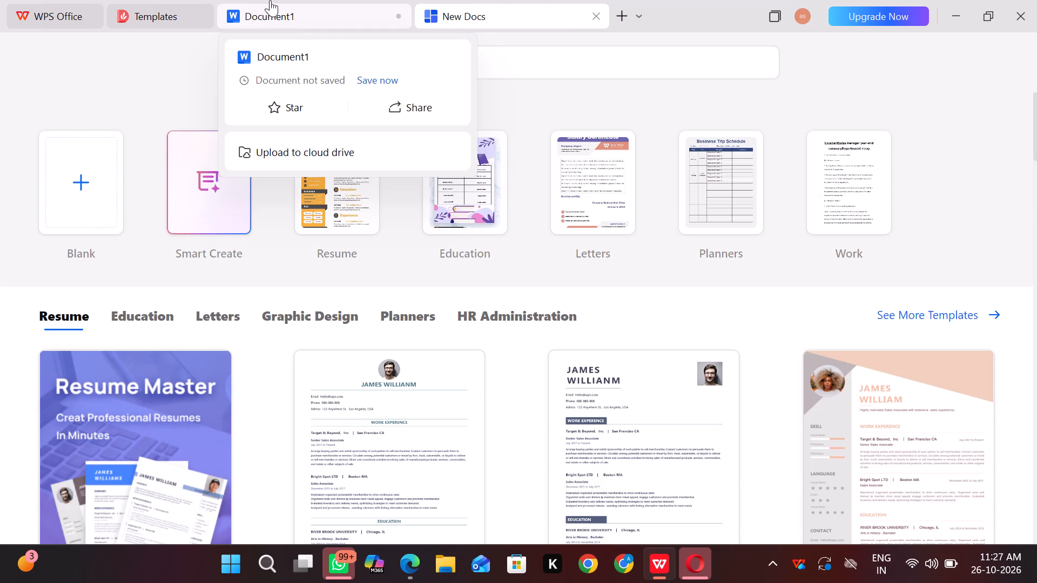
pyautogui.click(96, 204)
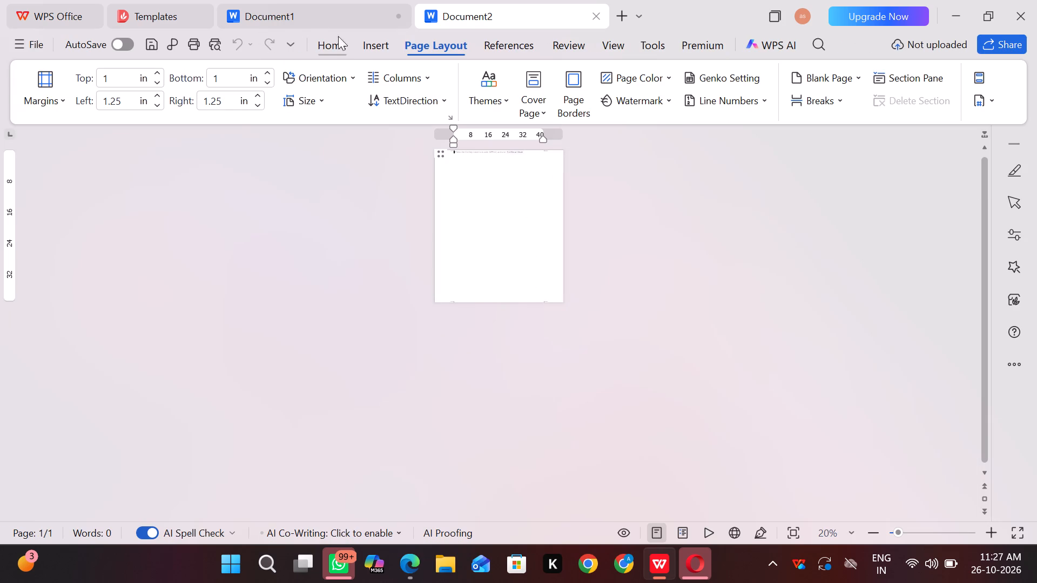
pyautogui.tripleClick(993, 531)
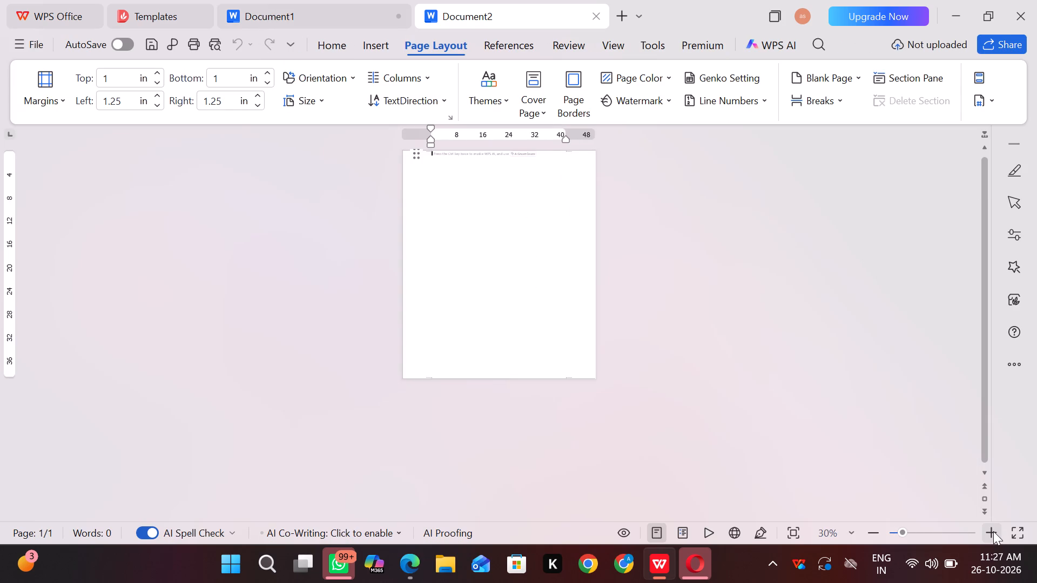
pyautogui.click(993, 531)
# Copy the label picture from Document1 and paste it into the new blank document.
pyautogui.moveTo(282, 0); pyautogui.dragTo(272, 2)
pyautogui.rightClick(546, 212)
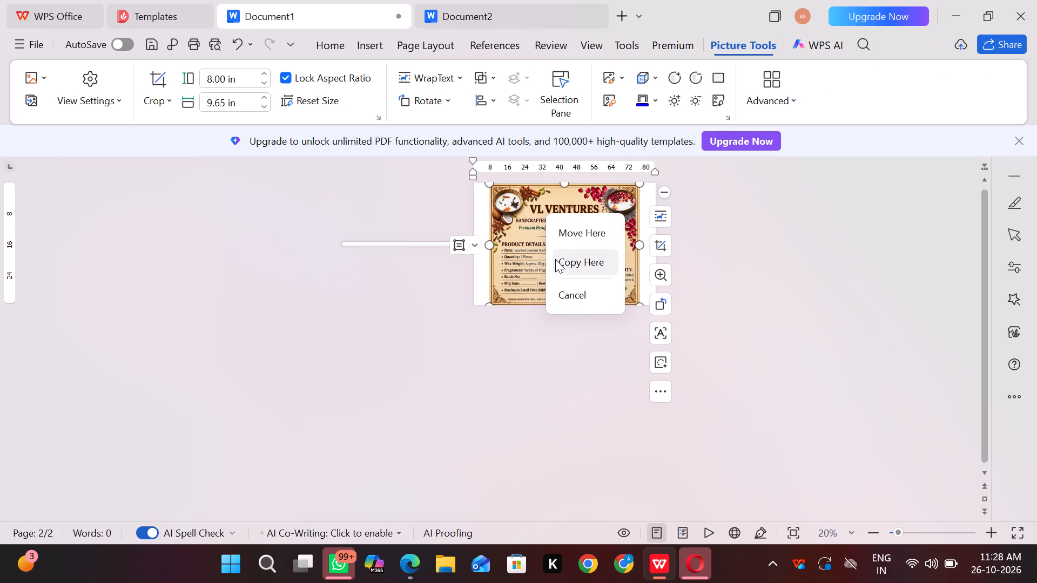
pyautogui.click(530, 240)
pyautogui.rightClick(529, 240)
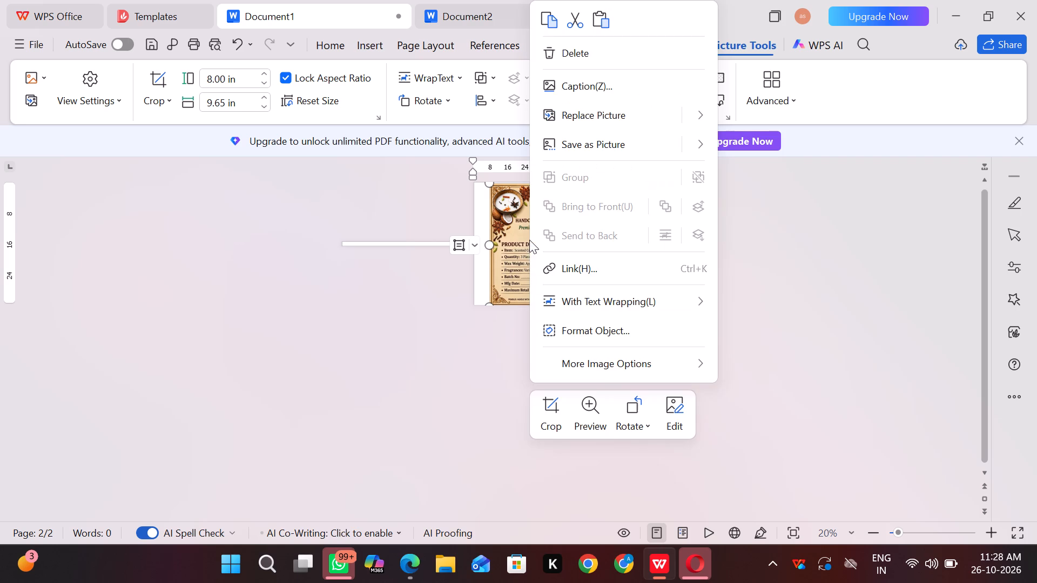
pyautogui.click(546, 14)
pyautogui.click(465, 13)
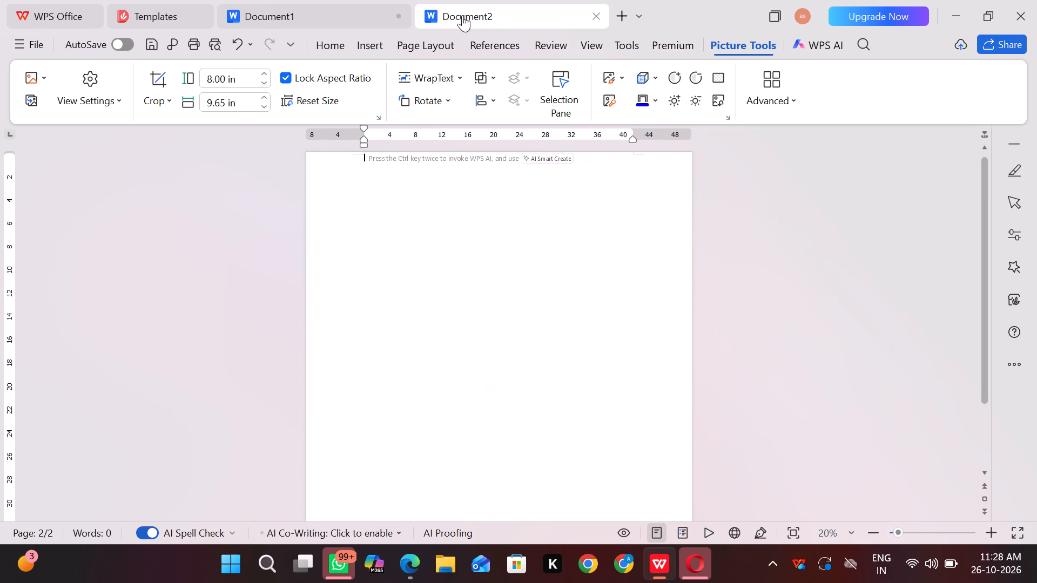
pyautogui.rightClick(394, 298)
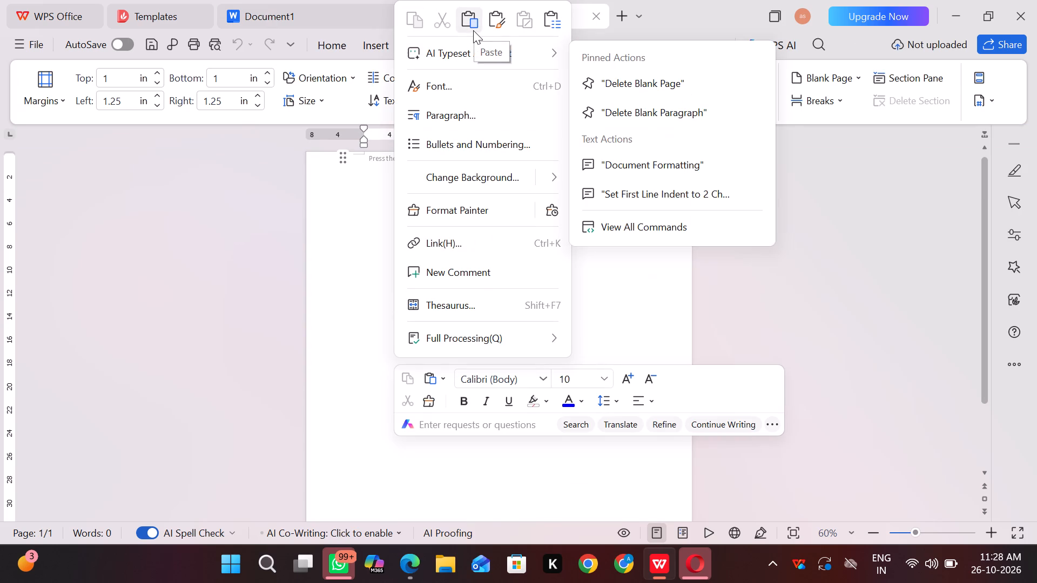
pyautogui.click(473, 30)
pyautogui.scroll(-2, 718, 351)
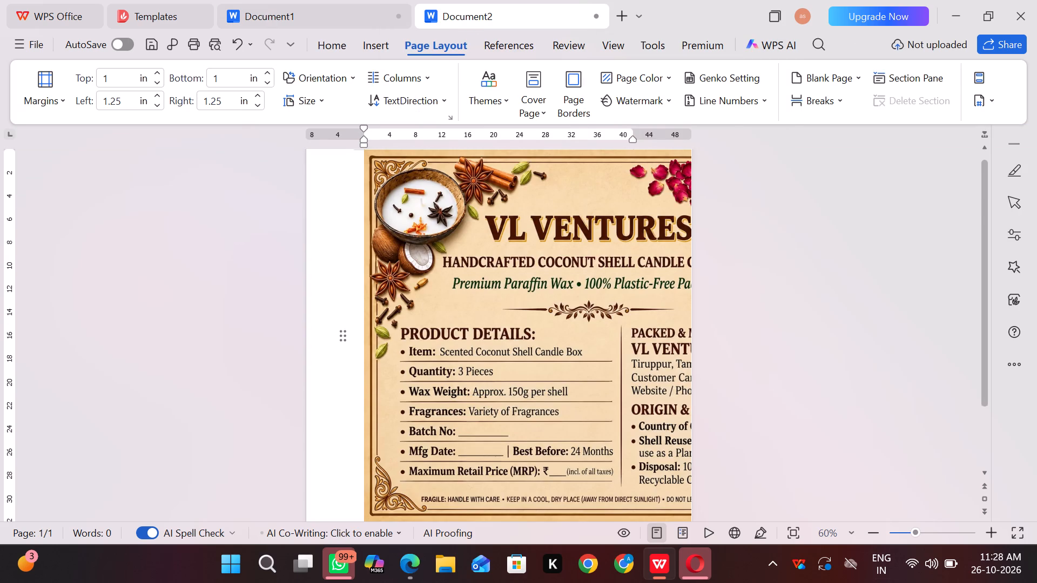
pyautogui.scroll(-6, 719, 355)
pyautogui.scroll(10, 716, 364)
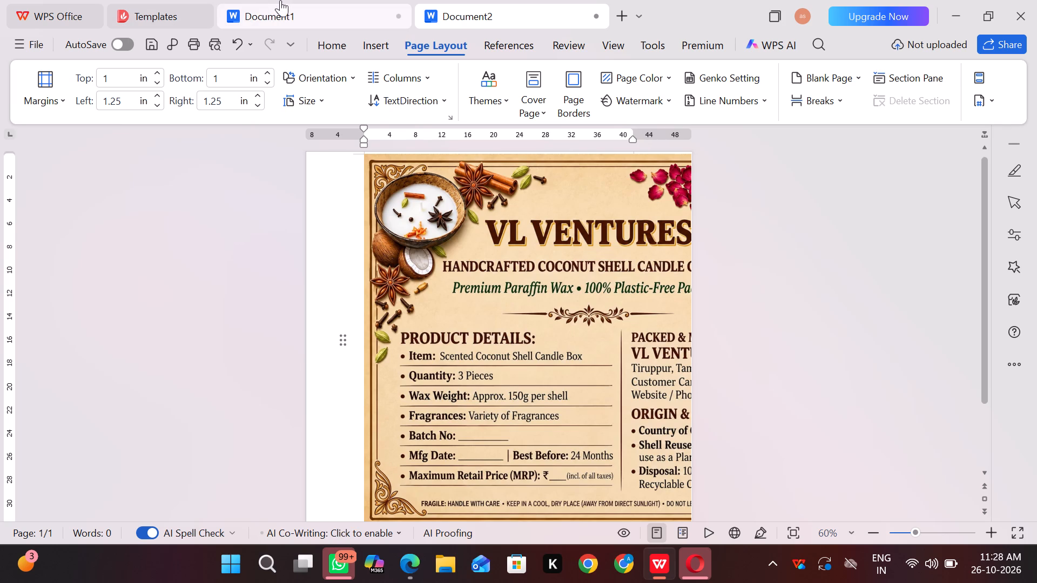
# Check how the pasted label picture fits on the portrait page of Document2.
pyautogui.scroll(-8, 650, 367)
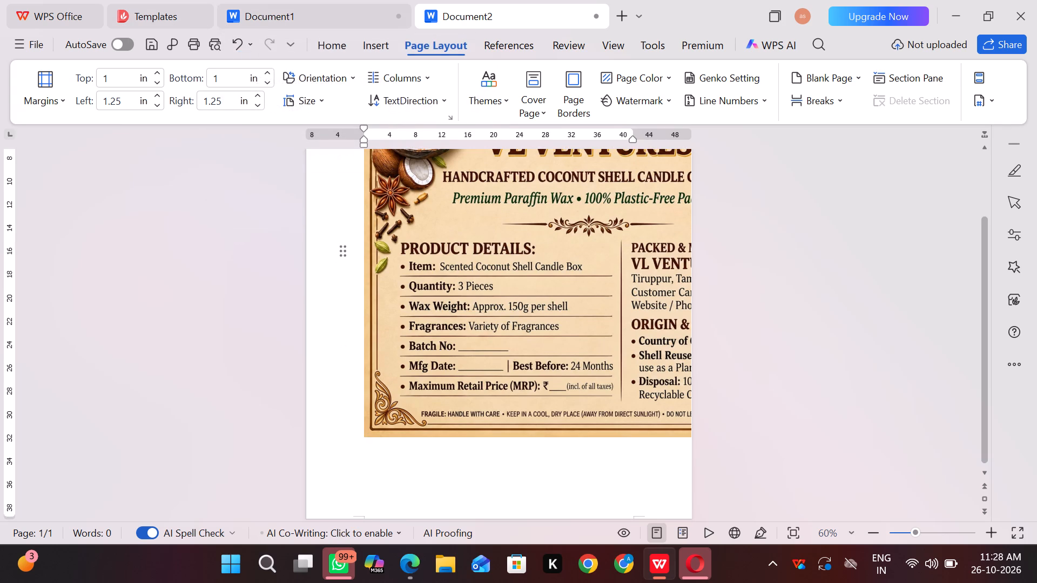
pyautogui.scroll(2, 650, 367)
pyautogui.click(479, 373)
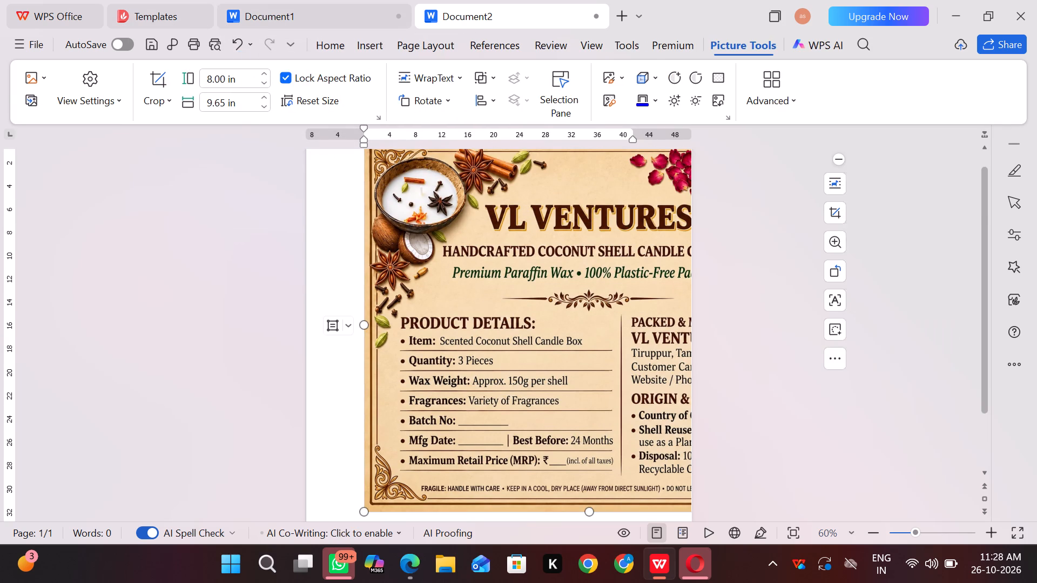
pyautogui.scroll(-7, 496, 455)
# Return to Document1 and set the landscape label page's top margin to 0.2 in.
pyautogui.moveTo(198, 1); pyautogui.dragTo(204, 3)
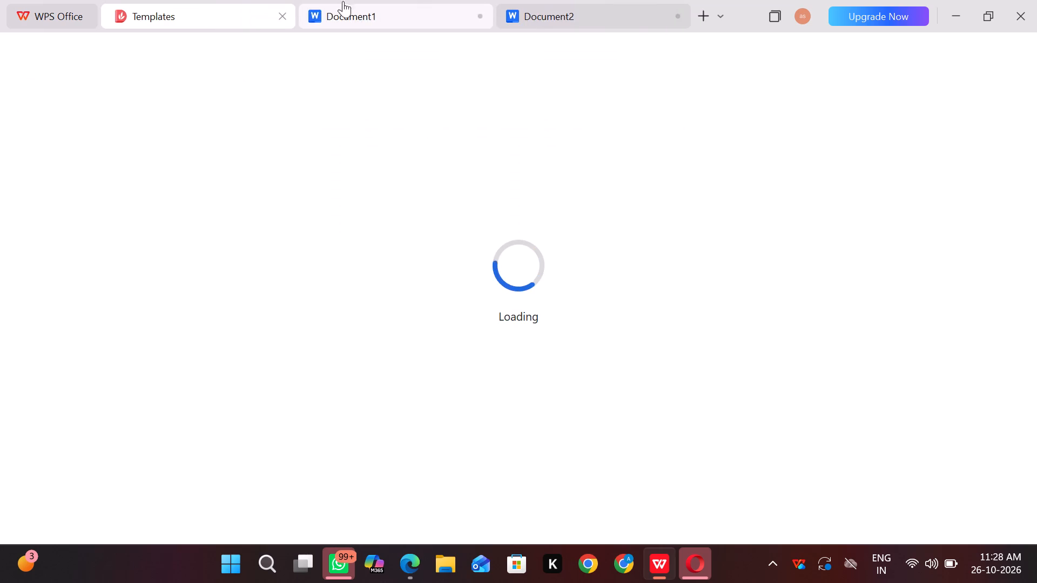
pyautogui.click(398, 27)
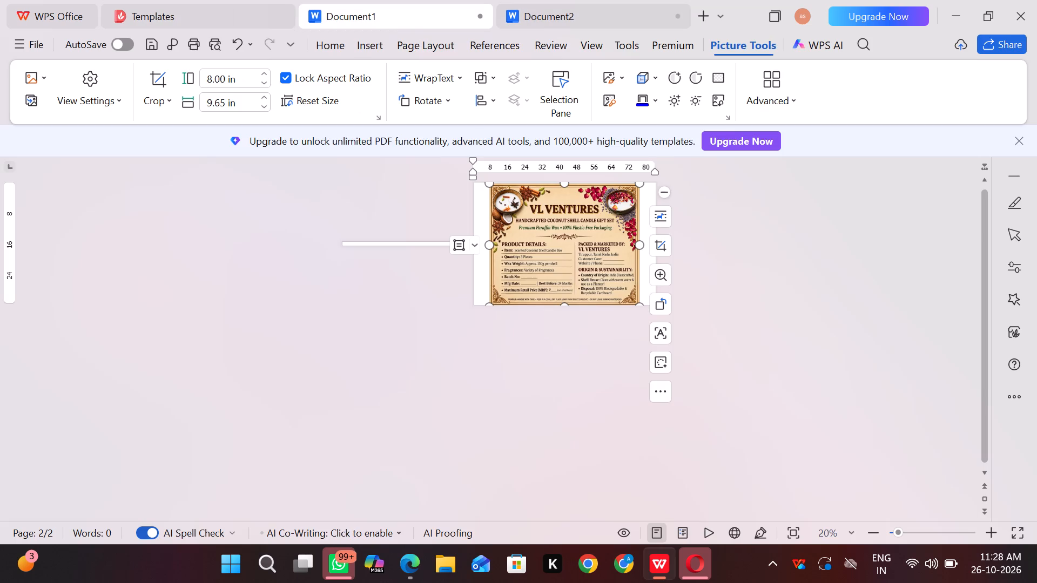
pyautogui.click(924, 290)
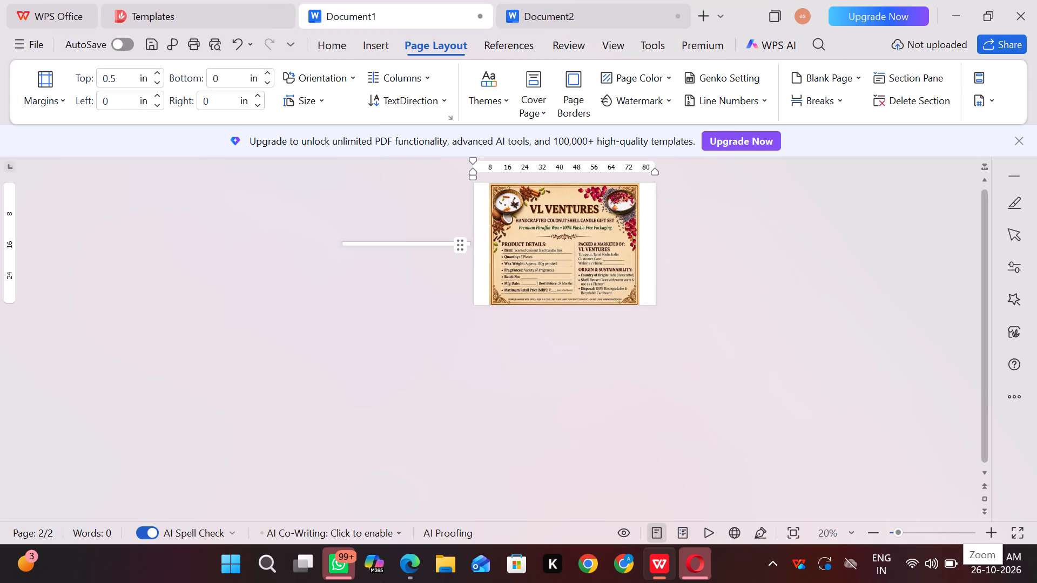
pyautogui.click(917, 525)
pyautogui.click(926, 525)
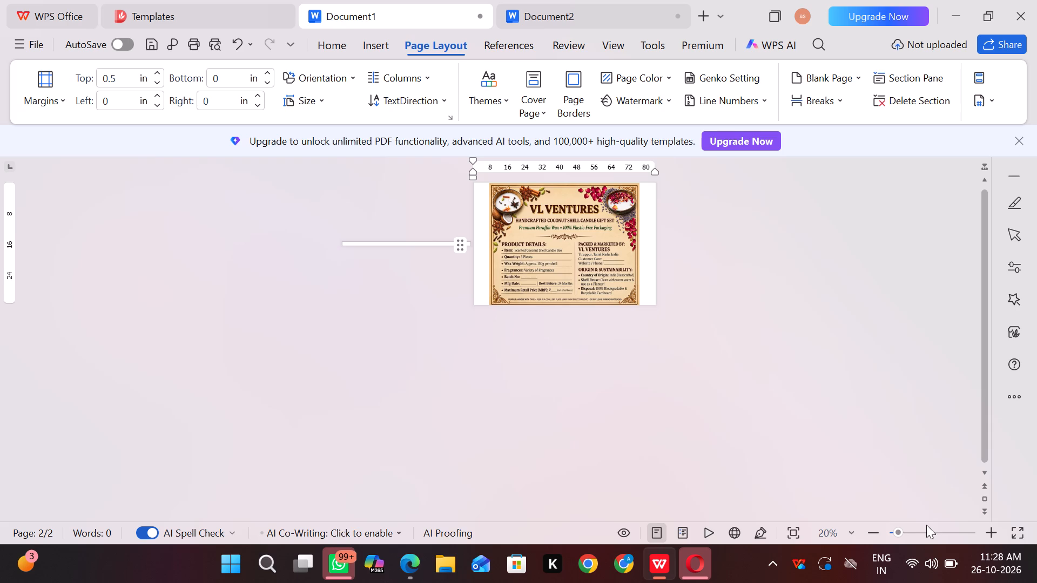
pyautogui.click(922, 531)
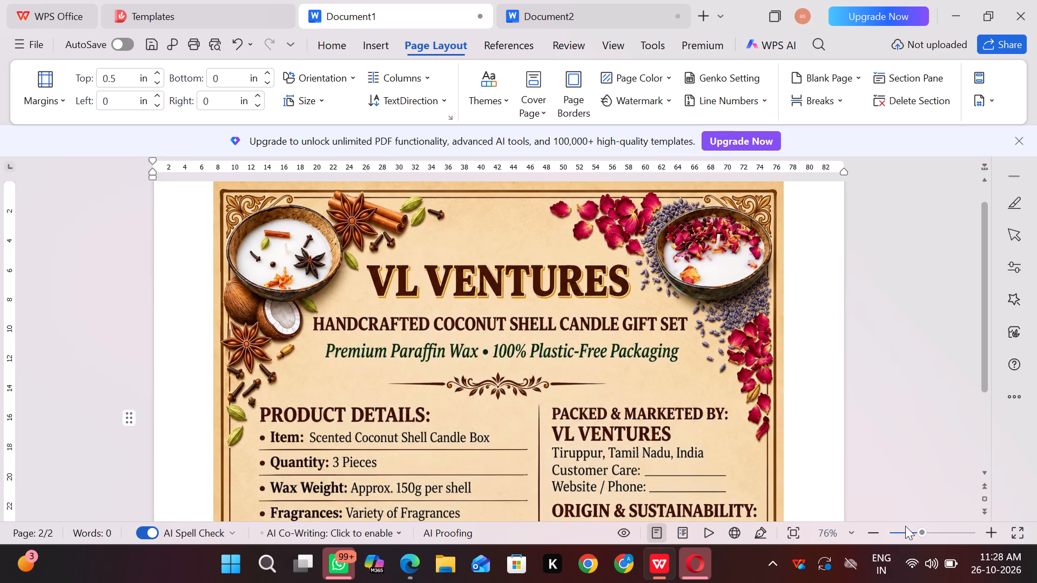
pyautogui.click(909, 532)
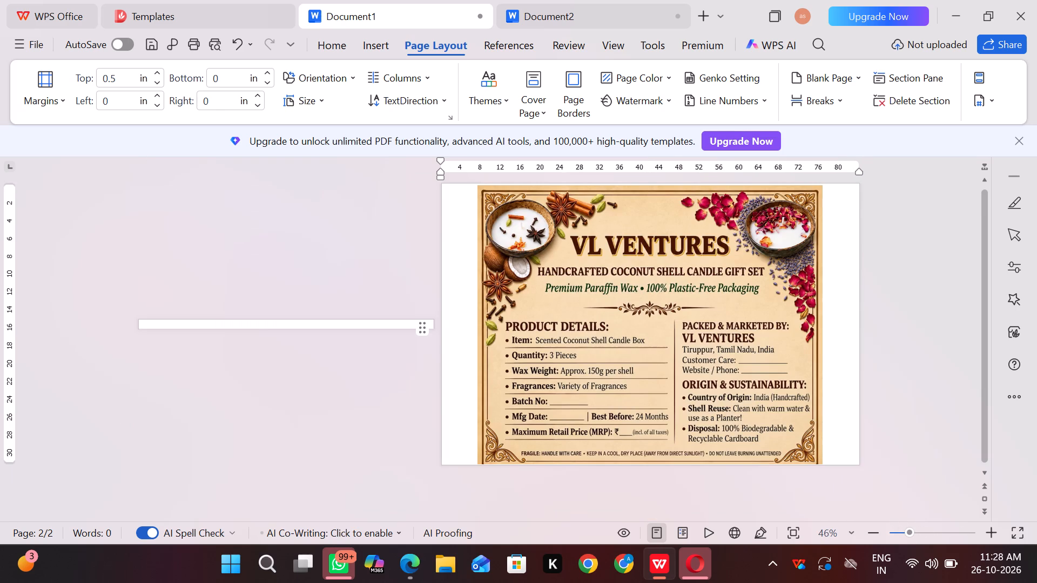
pyautogui.click(117, 83)
pyautogui.press('BackSpace')
pyautogui.press('2')
pyautogui.click(369, 187)
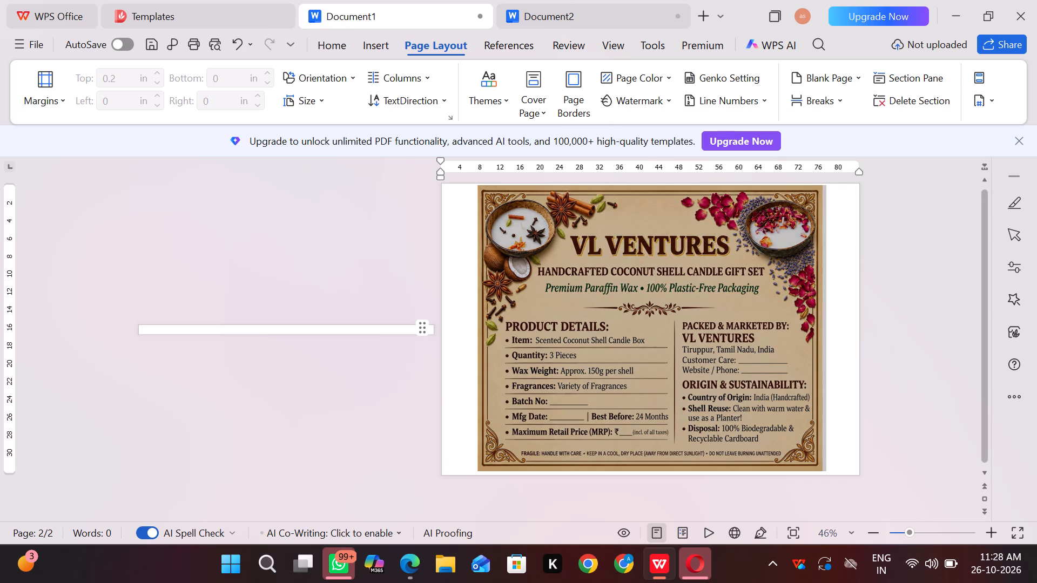
pyautogui.click(898, 479)
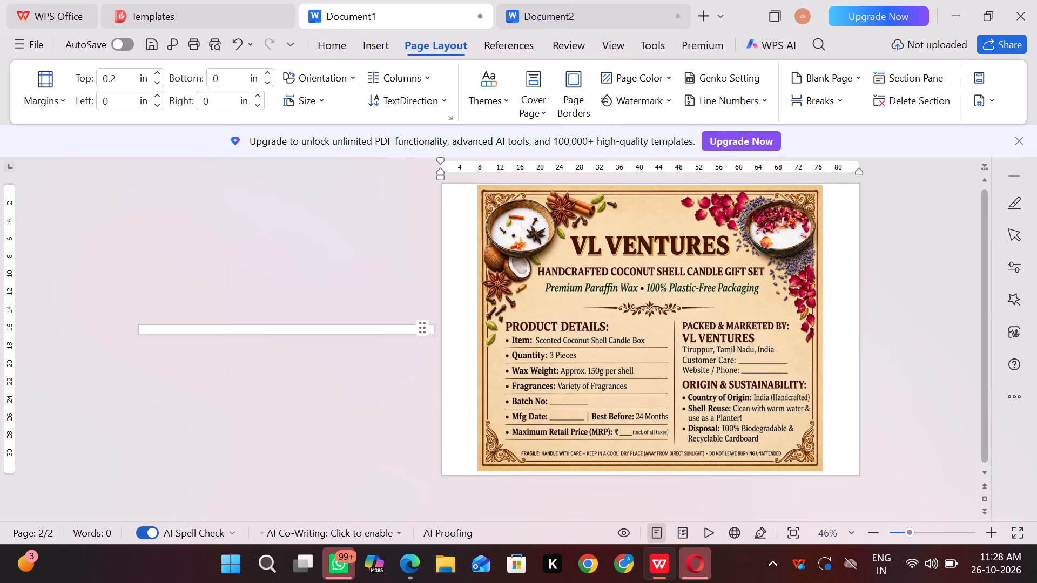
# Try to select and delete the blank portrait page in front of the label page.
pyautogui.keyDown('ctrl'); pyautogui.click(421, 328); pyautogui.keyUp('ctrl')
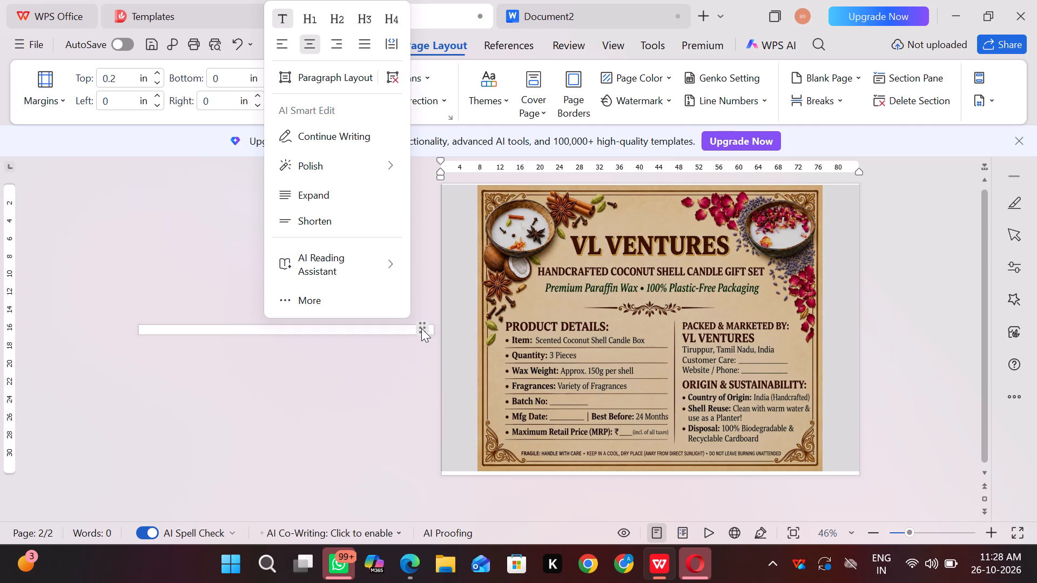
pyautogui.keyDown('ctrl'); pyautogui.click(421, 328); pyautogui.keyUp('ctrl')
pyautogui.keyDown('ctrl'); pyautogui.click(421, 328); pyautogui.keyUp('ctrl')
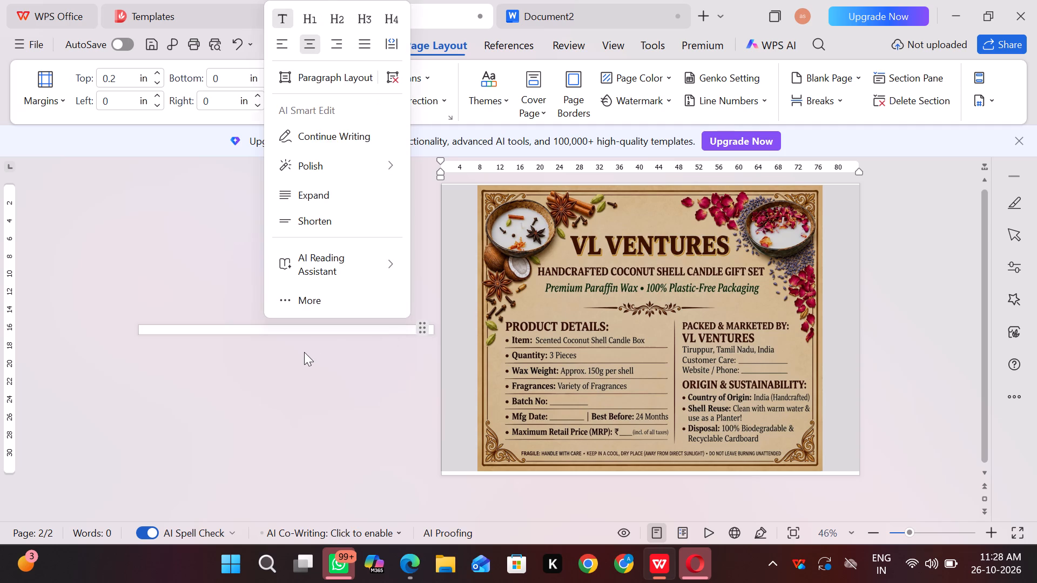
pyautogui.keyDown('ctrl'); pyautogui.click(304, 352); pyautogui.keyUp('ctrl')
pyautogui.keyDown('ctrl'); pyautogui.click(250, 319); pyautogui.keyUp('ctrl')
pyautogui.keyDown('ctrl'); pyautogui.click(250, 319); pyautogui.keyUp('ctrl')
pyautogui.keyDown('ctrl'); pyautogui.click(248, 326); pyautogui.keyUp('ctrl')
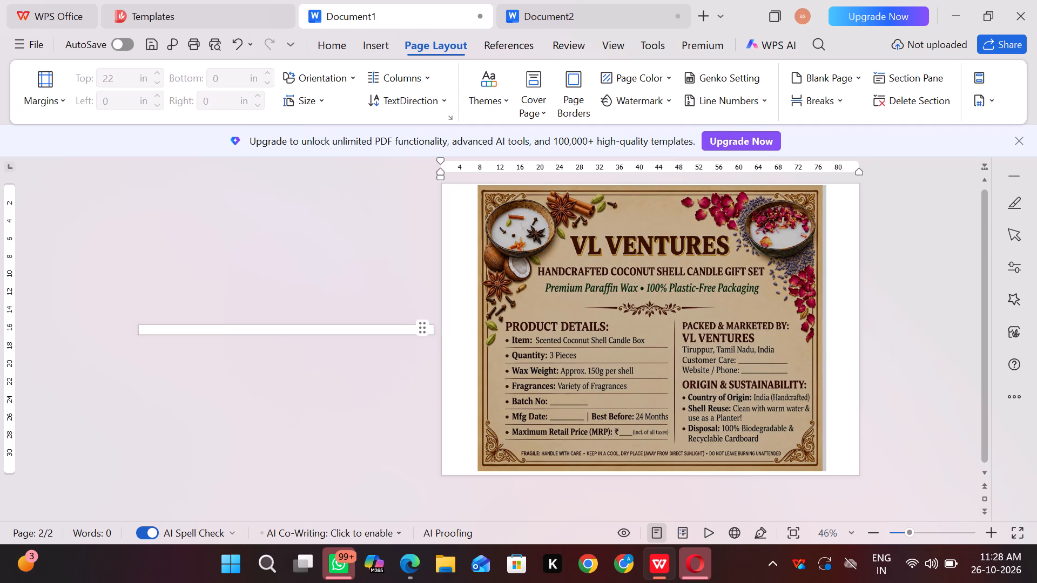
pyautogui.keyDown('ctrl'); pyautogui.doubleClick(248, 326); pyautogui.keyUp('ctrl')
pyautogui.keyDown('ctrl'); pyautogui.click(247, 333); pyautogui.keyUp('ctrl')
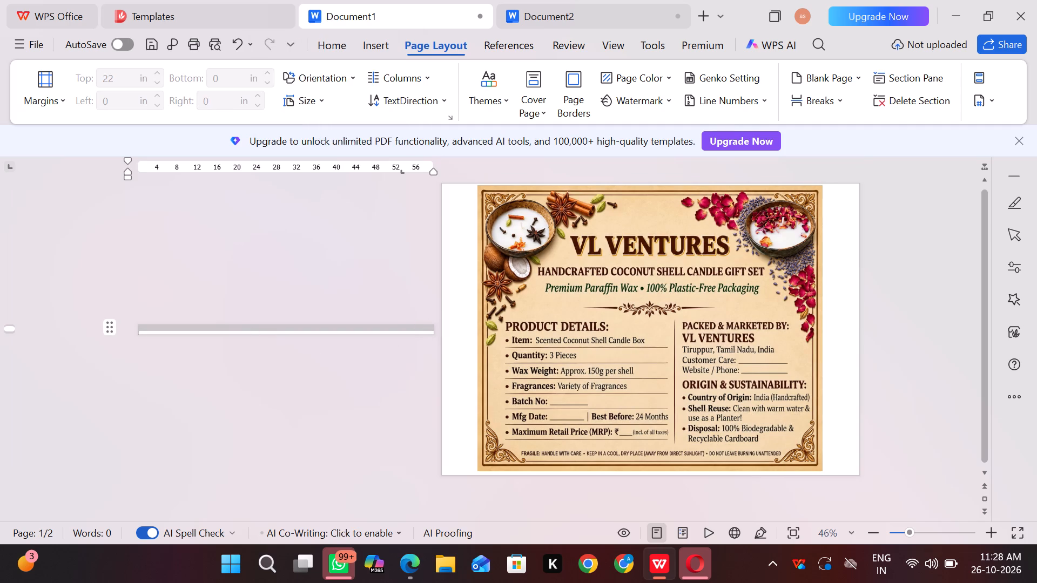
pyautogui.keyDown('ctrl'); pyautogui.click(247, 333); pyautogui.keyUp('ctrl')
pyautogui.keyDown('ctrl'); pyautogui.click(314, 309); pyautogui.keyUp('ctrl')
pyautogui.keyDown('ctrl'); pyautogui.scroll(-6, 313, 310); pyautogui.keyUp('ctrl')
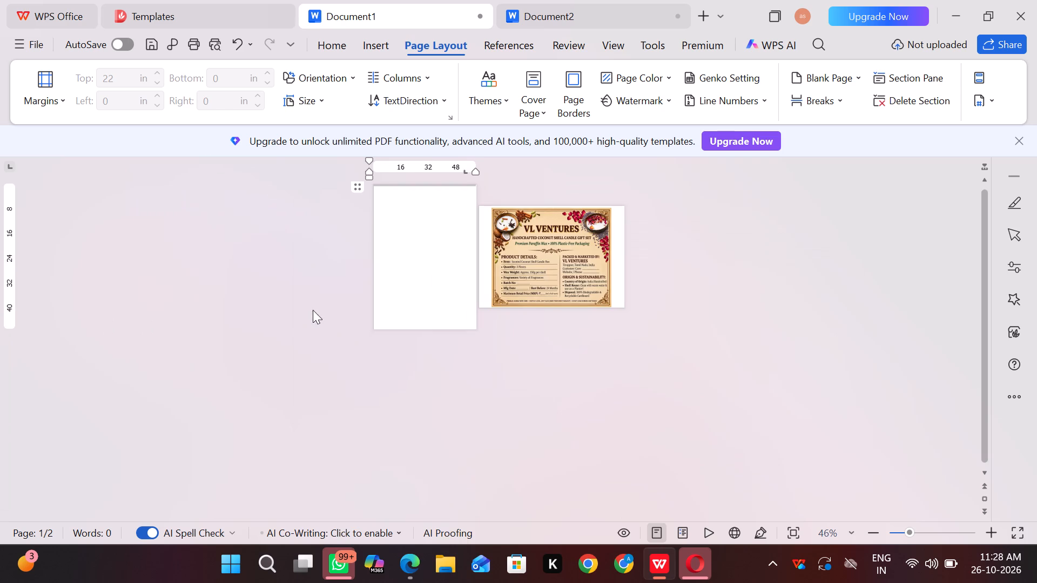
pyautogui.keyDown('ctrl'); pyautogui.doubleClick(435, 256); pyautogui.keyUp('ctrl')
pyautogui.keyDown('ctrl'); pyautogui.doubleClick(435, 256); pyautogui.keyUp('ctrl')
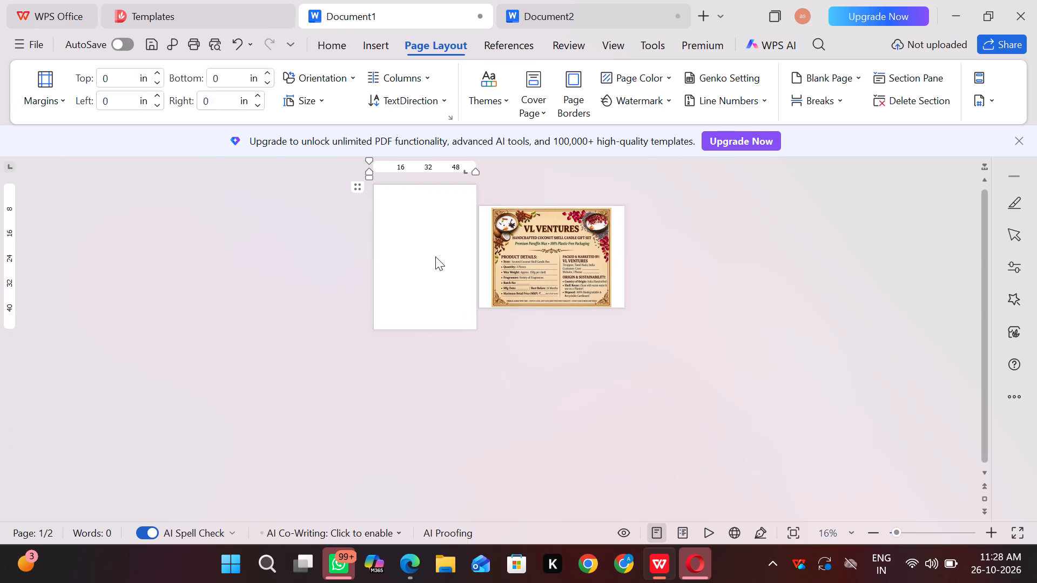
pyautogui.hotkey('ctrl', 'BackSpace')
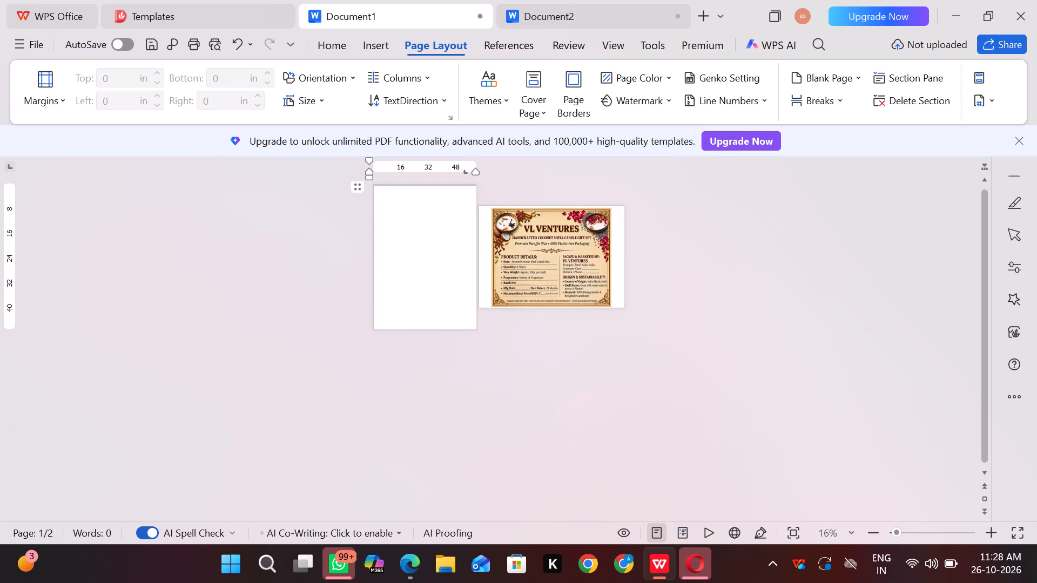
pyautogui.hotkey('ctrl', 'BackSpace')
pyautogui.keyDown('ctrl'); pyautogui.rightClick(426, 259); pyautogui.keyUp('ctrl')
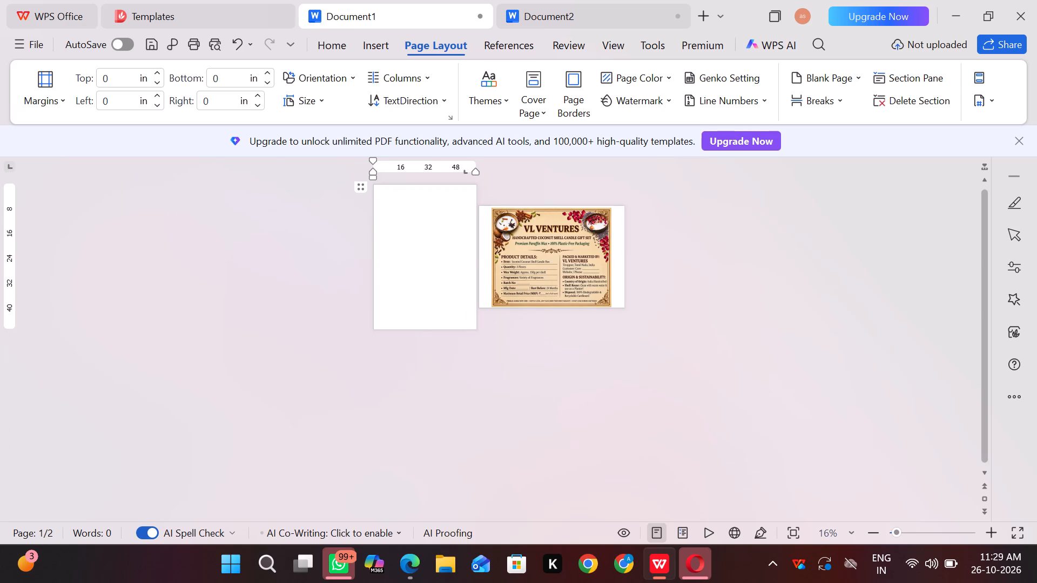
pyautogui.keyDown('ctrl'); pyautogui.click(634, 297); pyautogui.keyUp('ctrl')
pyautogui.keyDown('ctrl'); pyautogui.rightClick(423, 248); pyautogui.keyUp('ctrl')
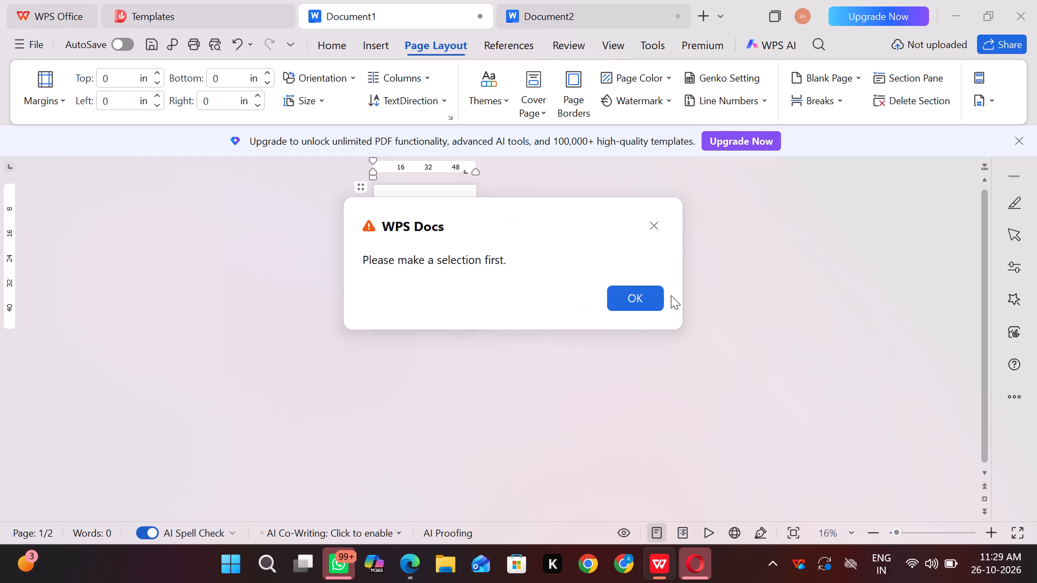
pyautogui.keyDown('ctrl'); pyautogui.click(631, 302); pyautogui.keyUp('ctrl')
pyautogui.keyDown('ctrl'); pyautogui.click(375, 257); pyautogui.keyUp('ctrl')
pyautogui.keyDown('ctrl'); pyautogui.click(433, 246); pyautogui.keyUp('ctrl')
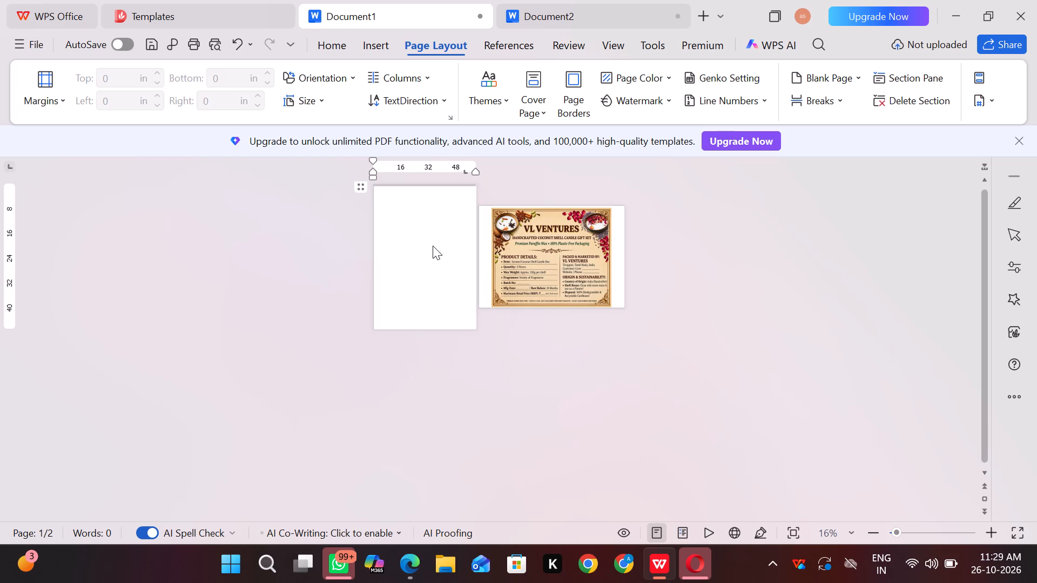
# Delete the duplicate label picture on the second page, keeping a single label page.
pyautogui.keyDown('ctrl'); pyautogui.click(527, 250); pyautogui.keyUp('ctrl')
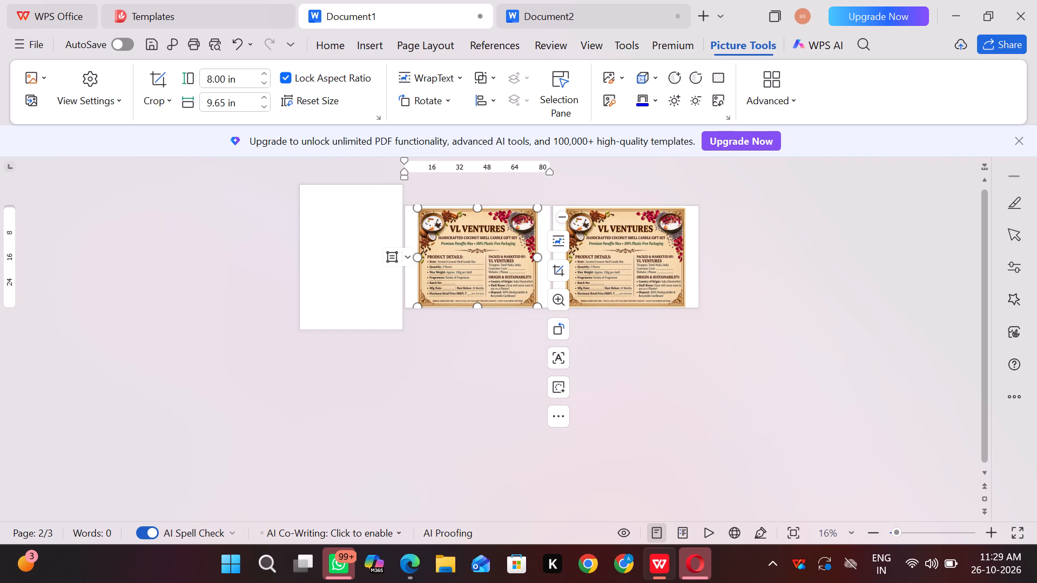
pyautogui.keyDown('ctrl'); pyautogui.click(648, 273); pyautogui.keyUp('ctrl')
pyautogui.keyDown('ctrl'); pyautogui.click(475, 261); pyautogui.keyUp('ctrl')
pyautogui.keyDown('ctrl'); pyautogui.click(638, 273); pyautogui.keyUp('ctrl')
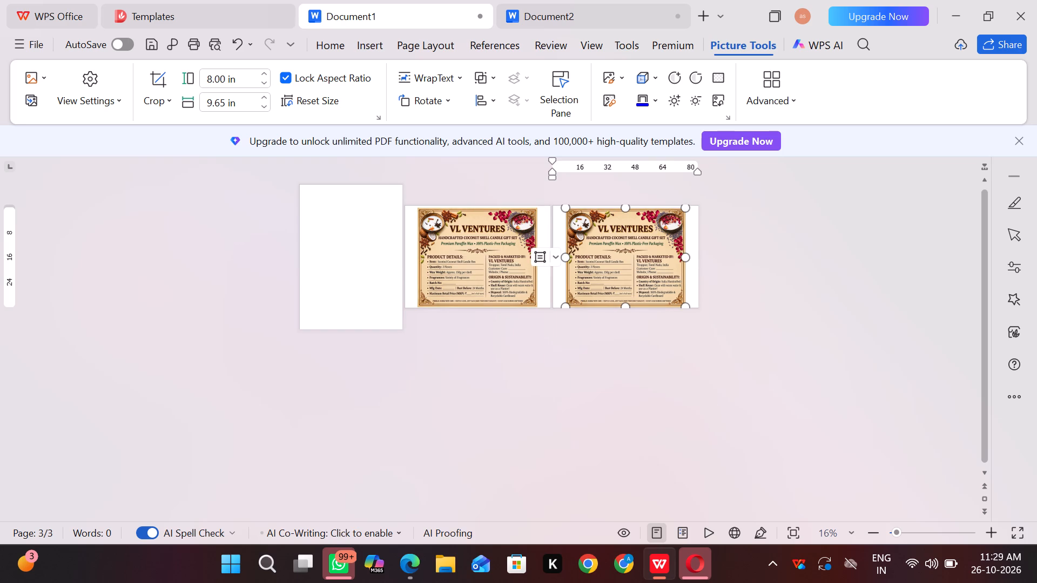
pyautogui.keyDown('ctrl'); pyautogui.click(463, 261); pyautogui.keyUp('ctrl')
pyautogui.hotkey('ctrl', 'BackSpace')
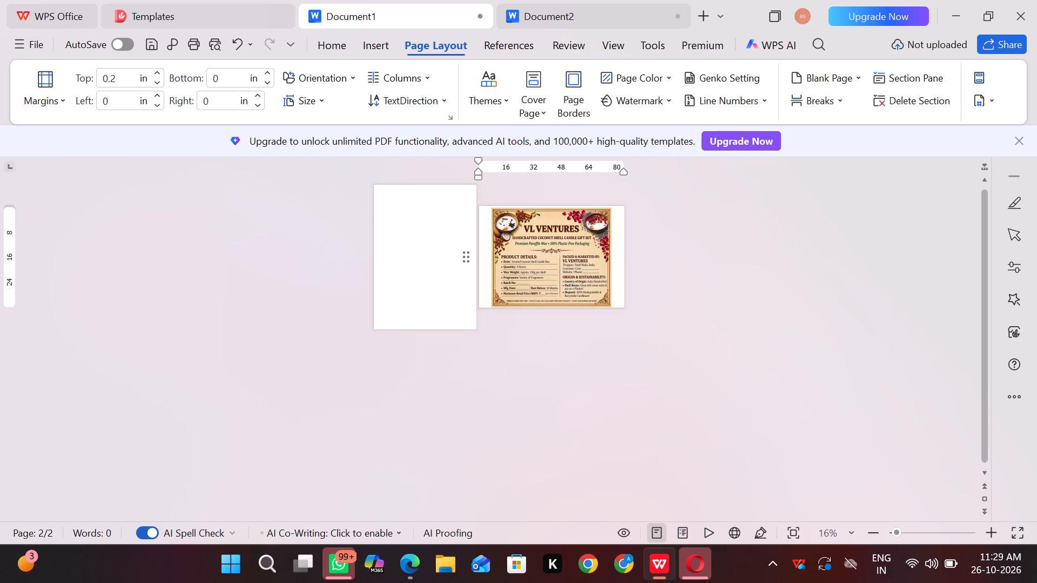
# Examine the blank first page and its top edge close up beside the label page.
pyautogui.keyDown('ctrl'); pyautogui.click(439, 244); pyautogui.keyUp('ctrl')
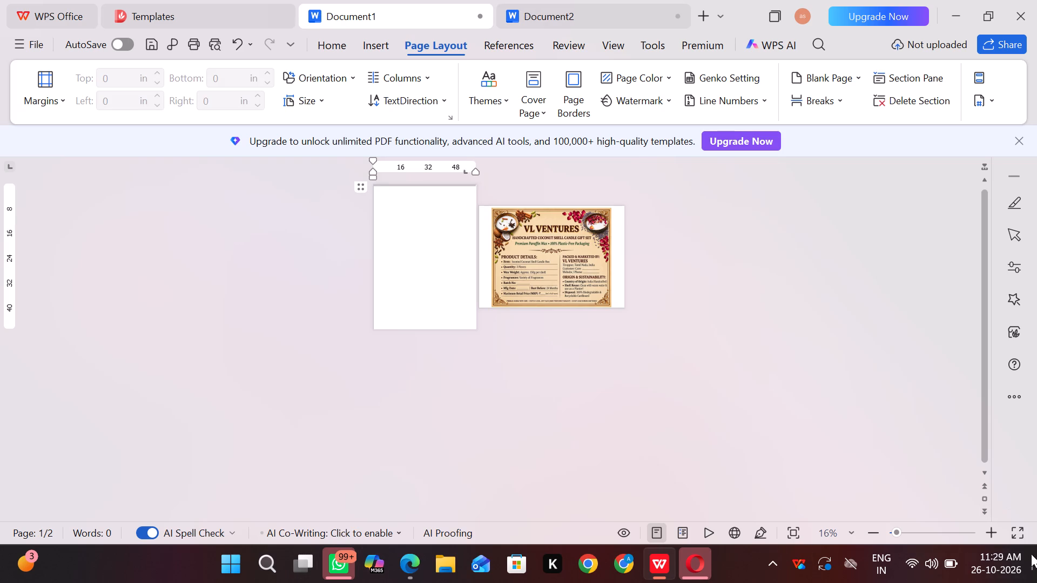
pyautogui.keyDown('ctrl'); pyautogui.tripleClick(998, 530); pyautogui.keyUp('ctrl')
pyautogui.keyDown('ctrl'); pyautogui.doubleClick(998, 530); pyautogui.keyUp('ctrl')
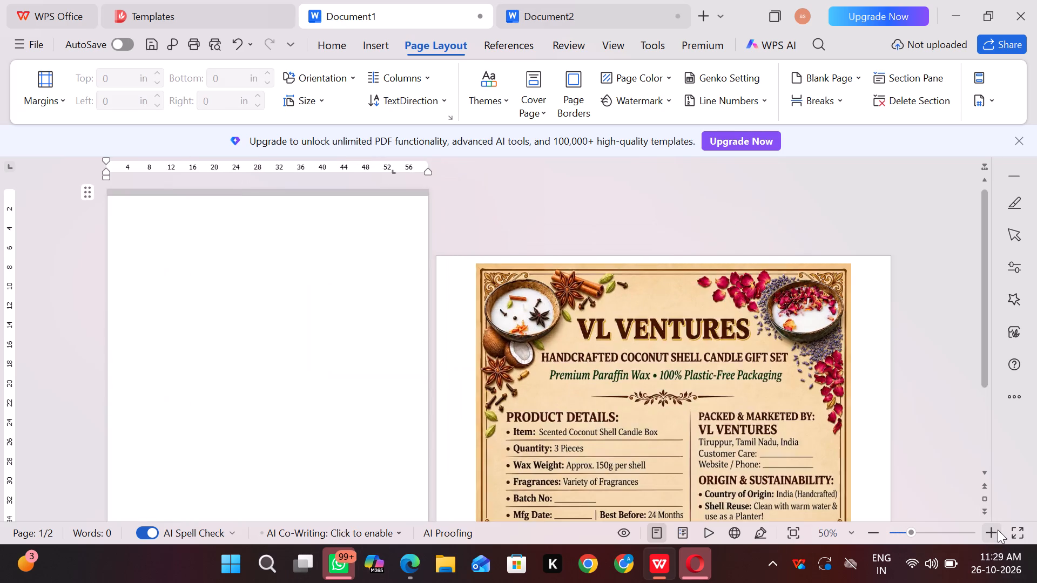
pyautogui.keyDown('ctrl'); pyautogui.scroll(-10, 474, 406); pyautogui.keyUp('ctrl')
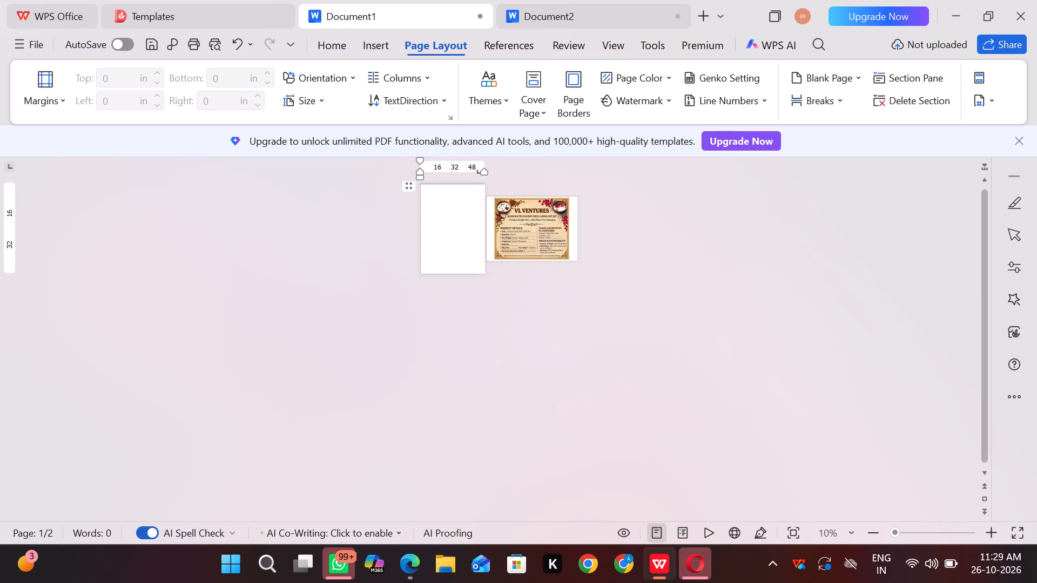
pyautogui.keyDown('ctrl'); pyautogui.click(926, 532); pyautogui.keyUp('ctrl')
pyautogui.keyDown('ctrl'); pyautogui.scroll(-7, 575, 348); pyautogui.keyUp('ctrl')
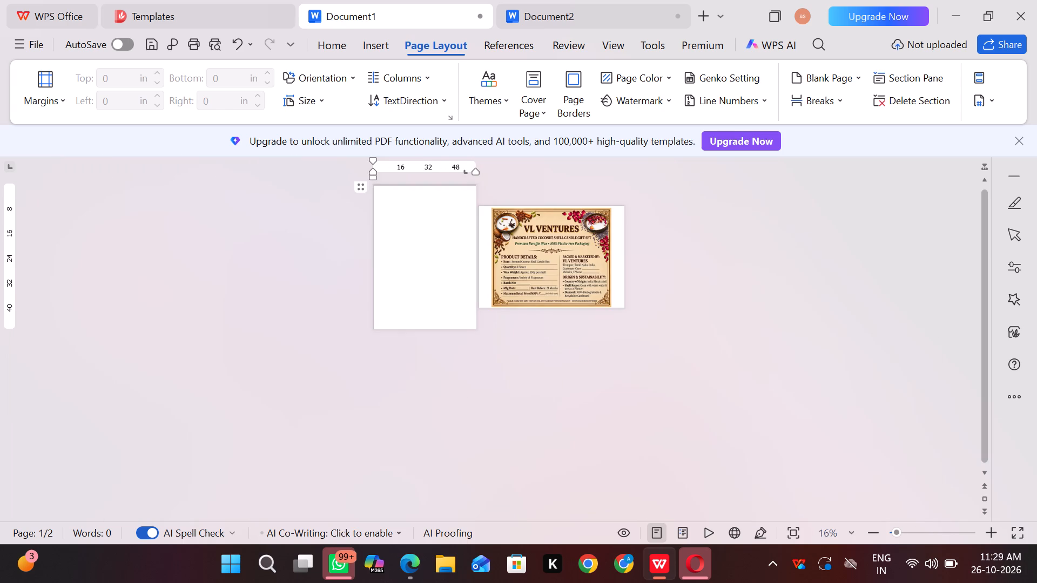
pyautogui.keyDown('ctrl'); pyautogui.click(910, 532); pyautogui.keyUp('ctrl')
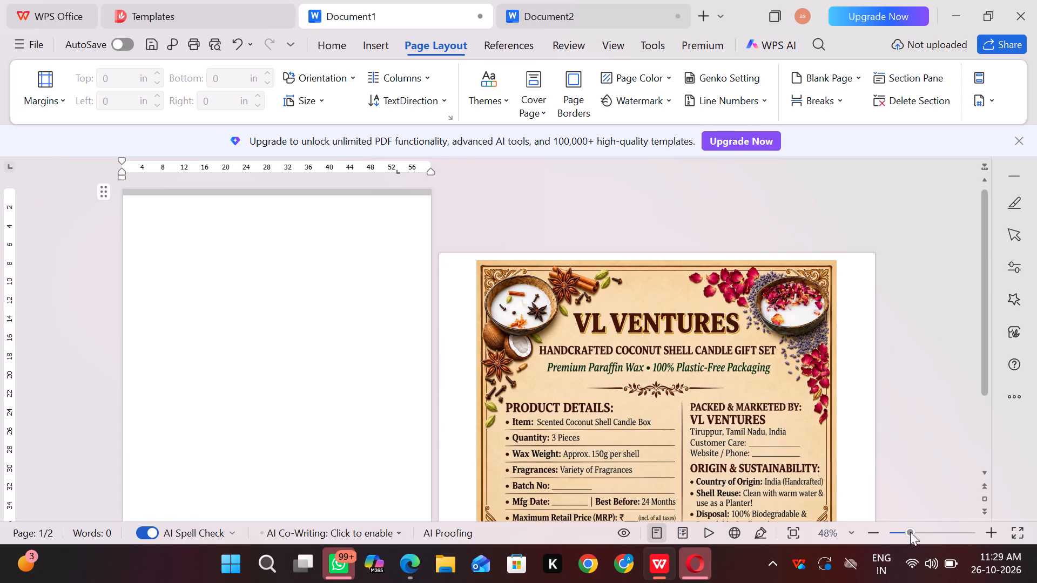
pyautogui.keyDown('ctrl'); pyautogui.click(920, 528); pyautogui.keyUp('ctrl')
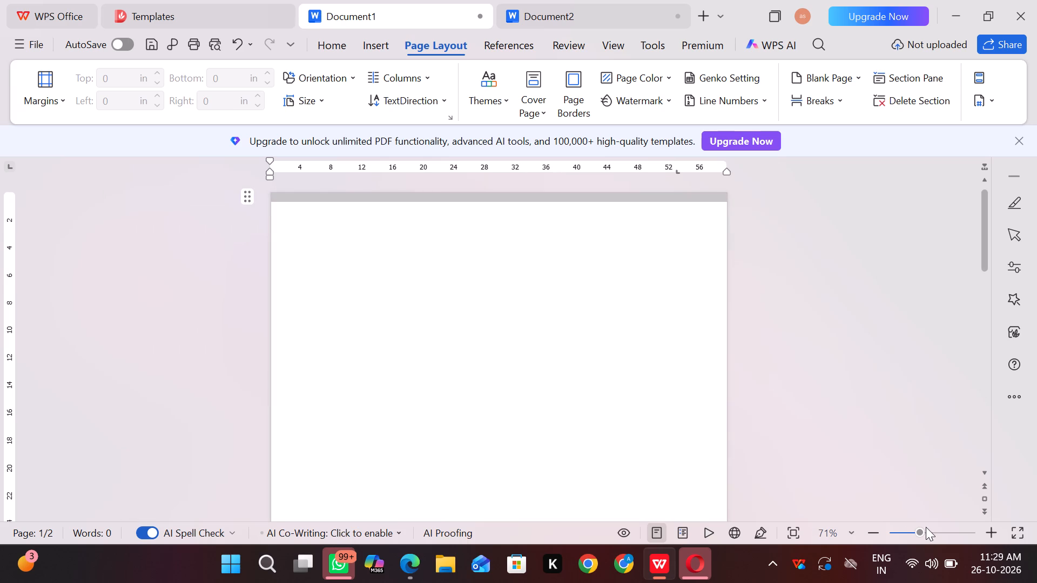
pyautogui.keyDown('ctrl'); pyautogui.click(926, 531); pyautogui.keyUp('ctrl')
pyautogui.keyDown('ctrl'); pyautogui.click(870, 344); pyautogui.keyUp('ctrl')
pyautogui.keyDown('ctrl'); pyautogui.scroll(-7, 760, 336); pyautogui.keyUp('ctrl')
pyautogui.keyDown('ctrl'); pyautogui.scroll(5, 809, 367); pyautogui.keyUp('ctrl')
pyautogui.keyDown('ctrl'); pyautogui.scroll(-5, 809, 367); pyautogui.keyUp('ctrl')
pyautogui.keyDown('ctrl'); pyautogui.scroll(4, 809, 367); pyautogui.keyUp('ctrl')
pyautogui.keyDown('ctrl'); pyautogui.click(809, 367); pyautogui.keyUp('ctrl')
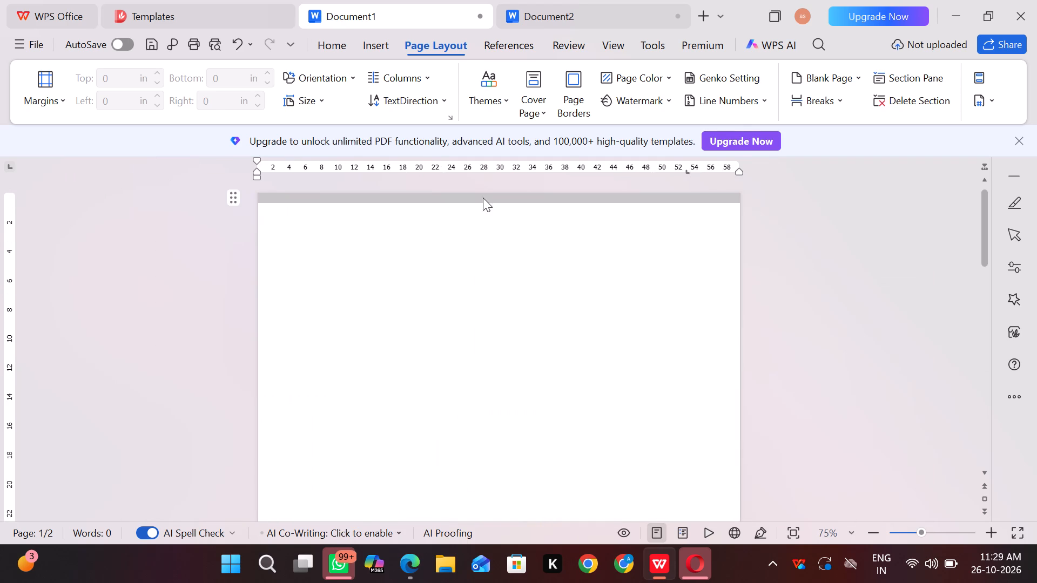
pyautogui.keyDown('ctrl'); pyautogui.click(509, 186); pyautogui.keyUp('ctrl')
# Set the blank first page's orientation to landscape, applying the page setup to the selected sections.
pyautogui.keyDown('ctrl'); pyautogui.click(316, 158); pyautogui.keyUp('ctrl')
pyautogui.keyDown('ctrl'); pyautogui.doubleClick(273, 165); pyautogui.keyUp('ctrl')
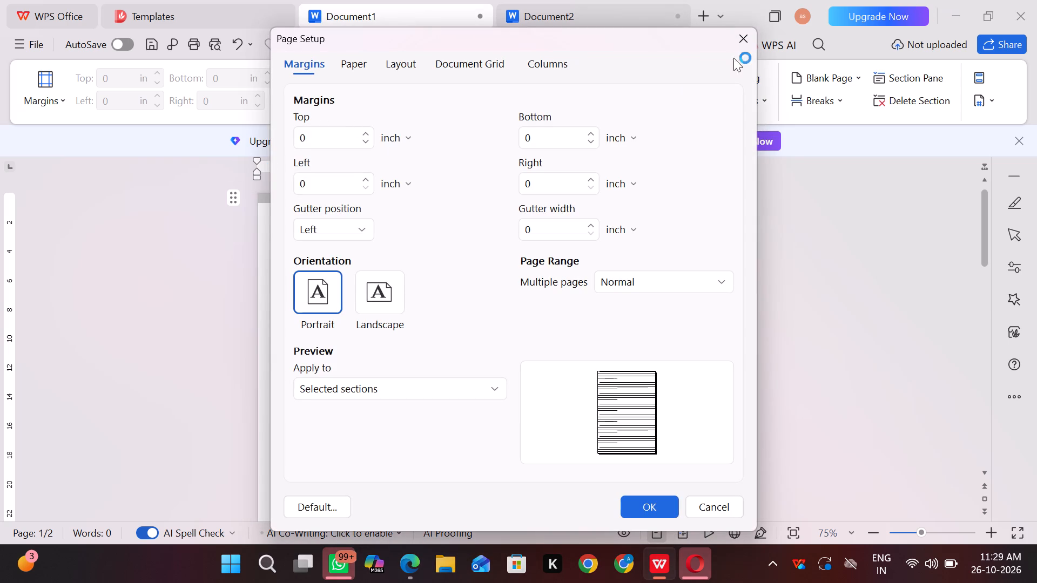
pyautogui.keyDown('ctrl'); pyautogui.click(359, 290); pyautogui.keyUp('ctrl')
pyautogui.keyDown('ctrl'); pyautogui.click(302, 303); pyautogui.keyUp('ctrl')
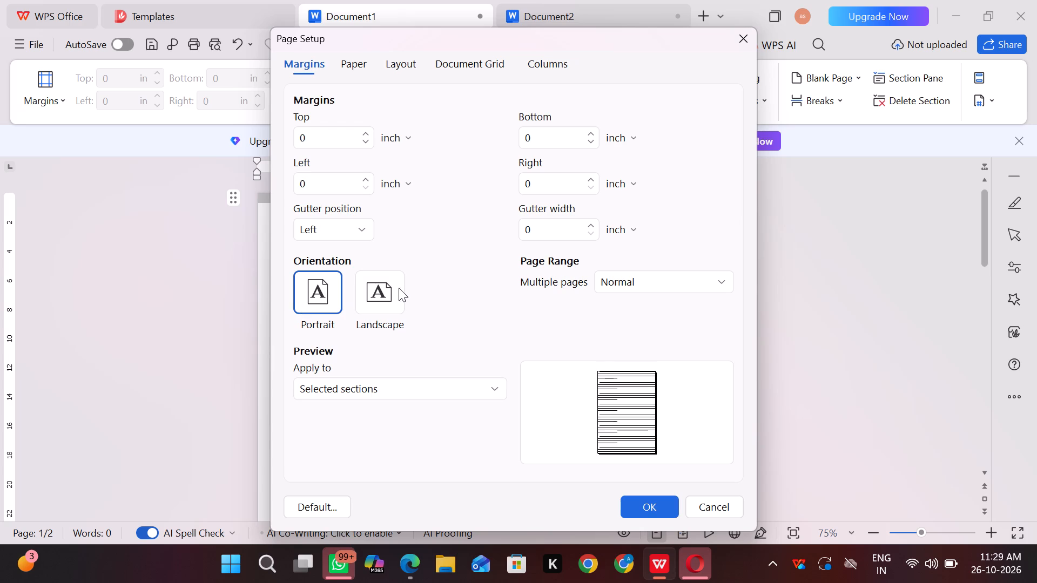
pyautogui.keyDown('ctrl'); pyautogui.click(399, 289); pyautogui.keyUp('ctrl')
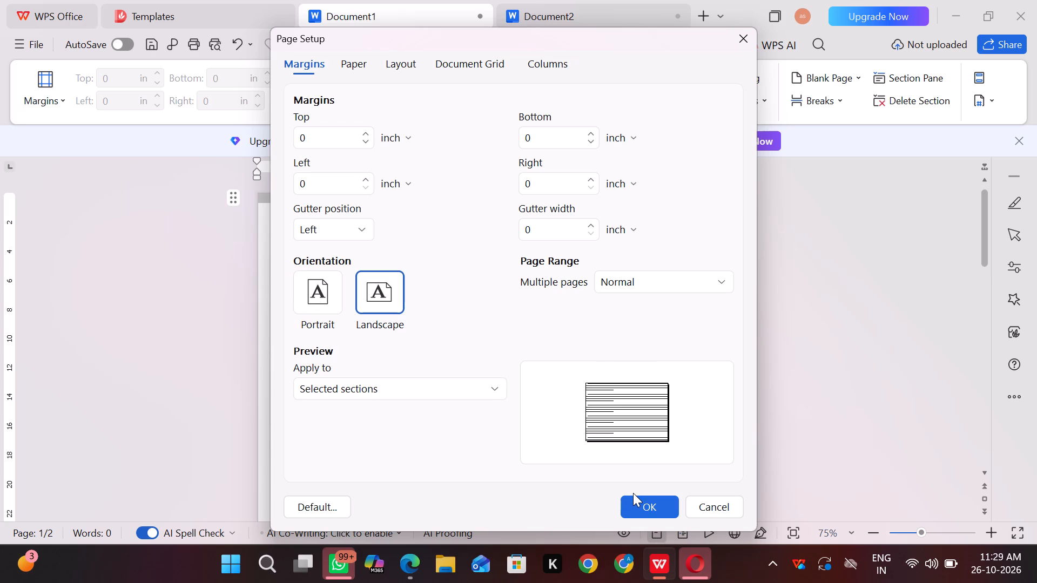
pyautogui.keyDown('ctrl'); pyautogui.click(633, 494); pyautogui.keyUp('ctrl')
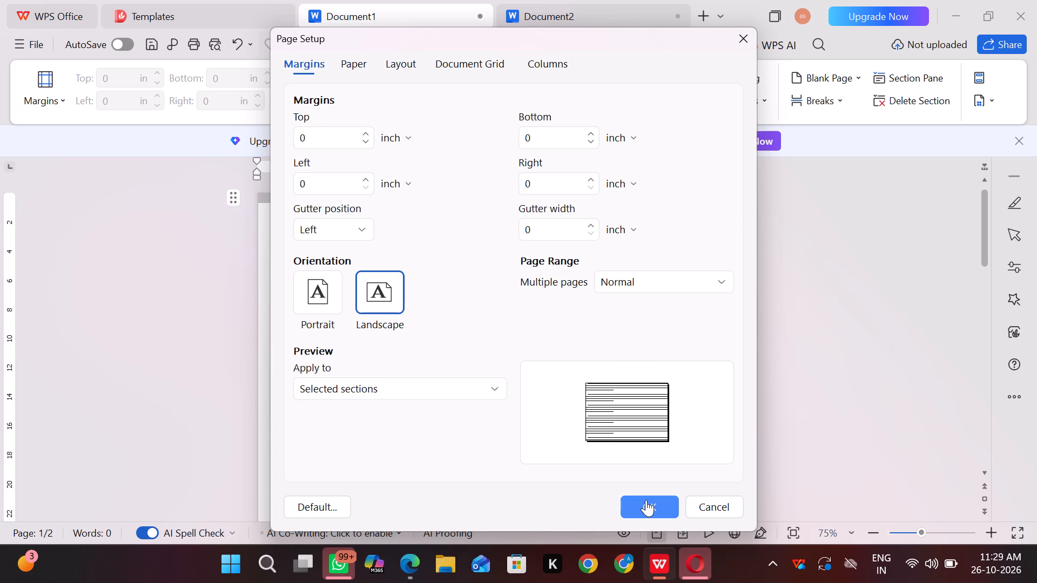
pyautogui.keyDown('ctrl'); pyautogui.click(646, 500); pyautogui.keyUp('ctrl')
# Examine the blank first page and the label page side by side at a reduced zoom.
pyautogui.keyDown('ctrl'); pyautogui.scroll(-7, 801, 391); pyautogui.keyUp('ctrl')
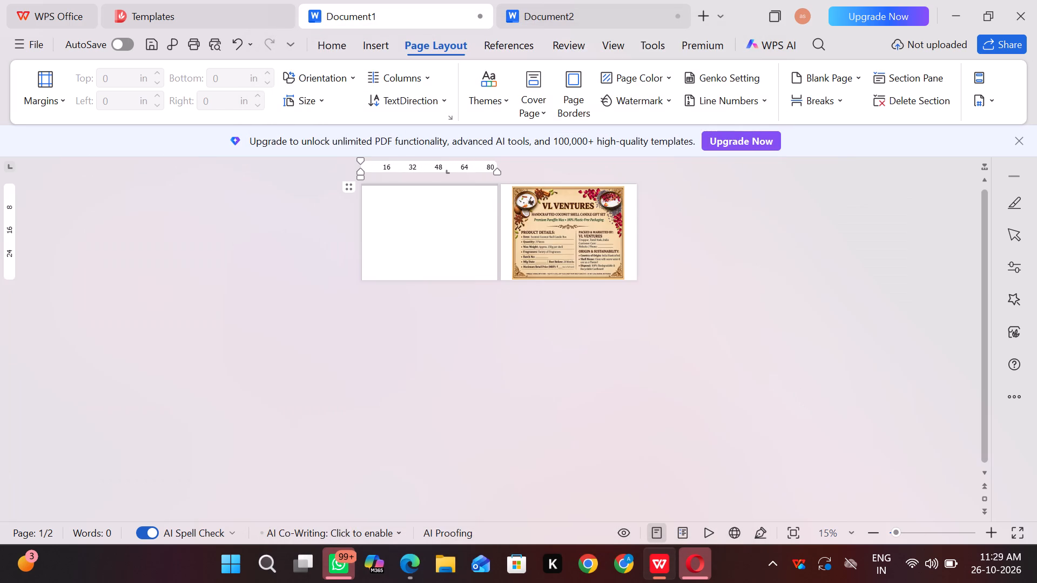
pyautogui.keyDown('ctrl'); pyautogui.scroll(4, 750, 396); pyautogui.keyUp('ctrl')
pyautogui.keyDown('ctrl'); pyautogui.click(555, 365); pyautogui.keyUp('ctrl')
pyautogui.keyDown('ctrl'); pyautogui.scroll(-5, 569, 359); pyautogui.keyUp('ctrl')
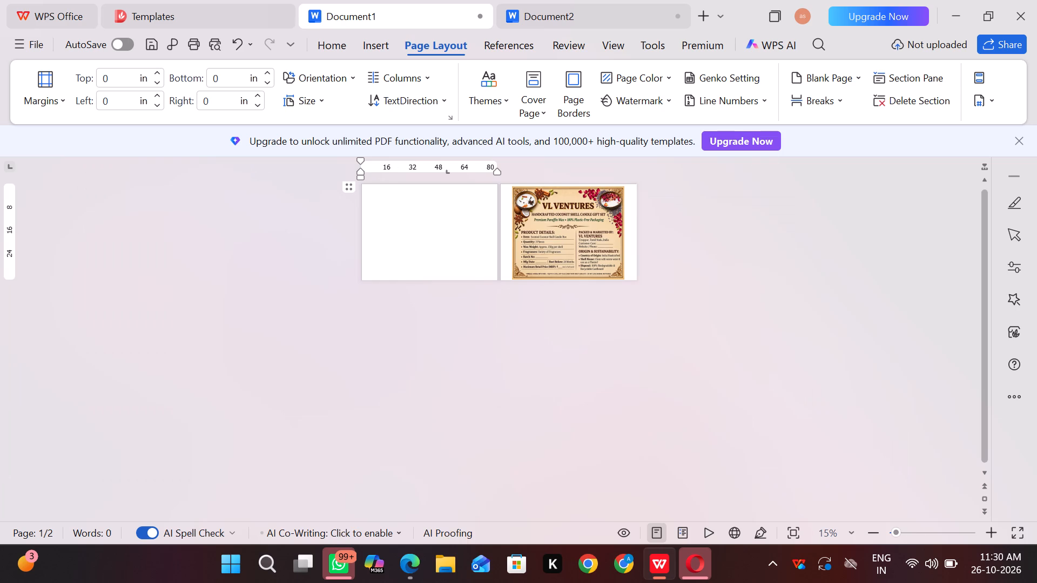
pyautogui.keyDown('ctrl'); pyautogui.scroll(2, 563, 343); pyautogui.keyUp('ctrl')
pyautogui.keyDown('ctrl'); pyautogui.click(400, 317); pyautogui.keyUp('ctrl')
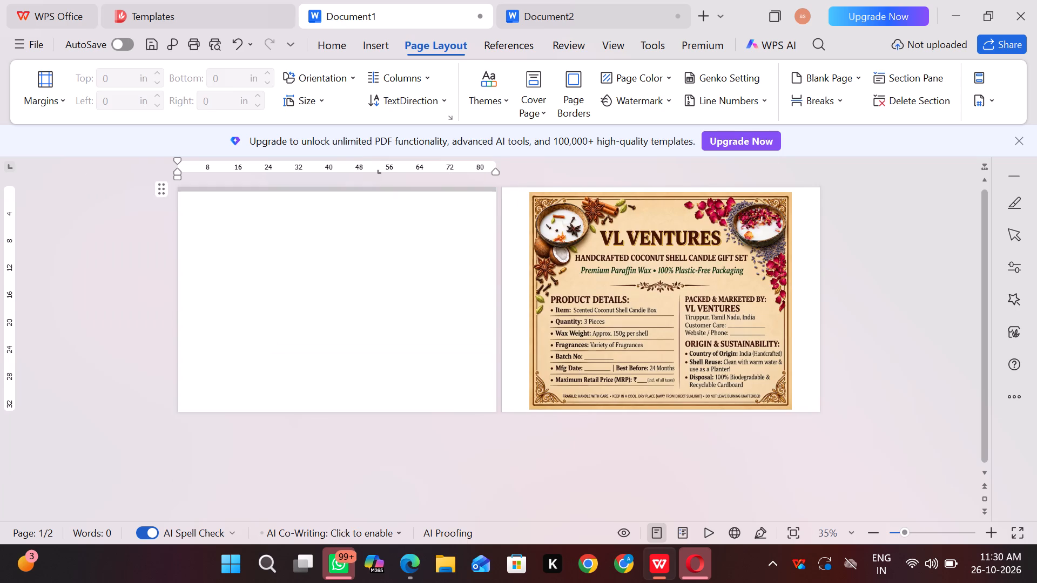
pyautogui.keyDown('ctrl'); pyautogui.click(892, 361); pyautogui.keyUp('ctrl')
pyautogui.click(903, 530)
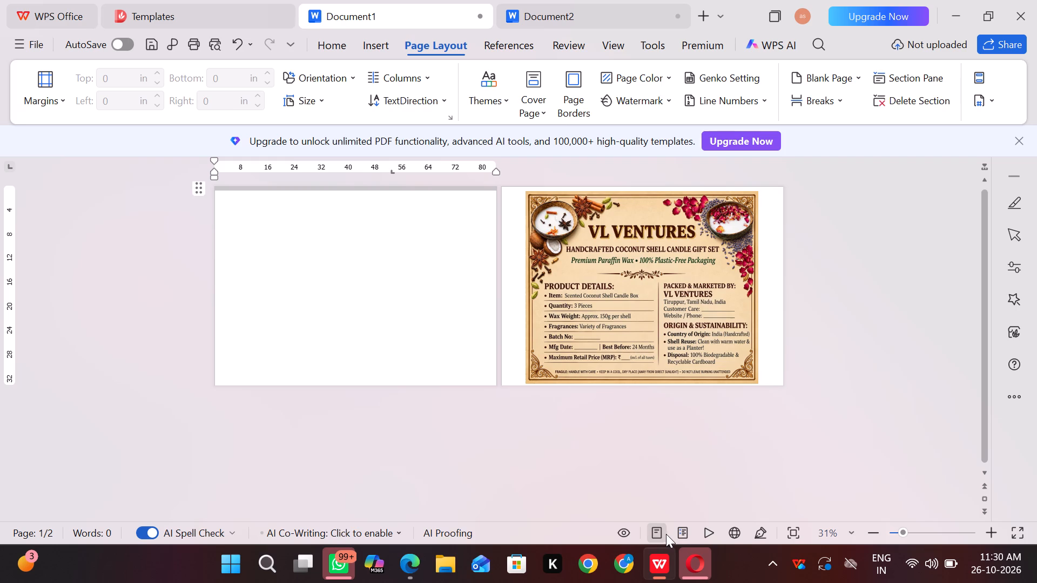
pyautogui.click(659, 534)
pyautogui.click(826, 442)
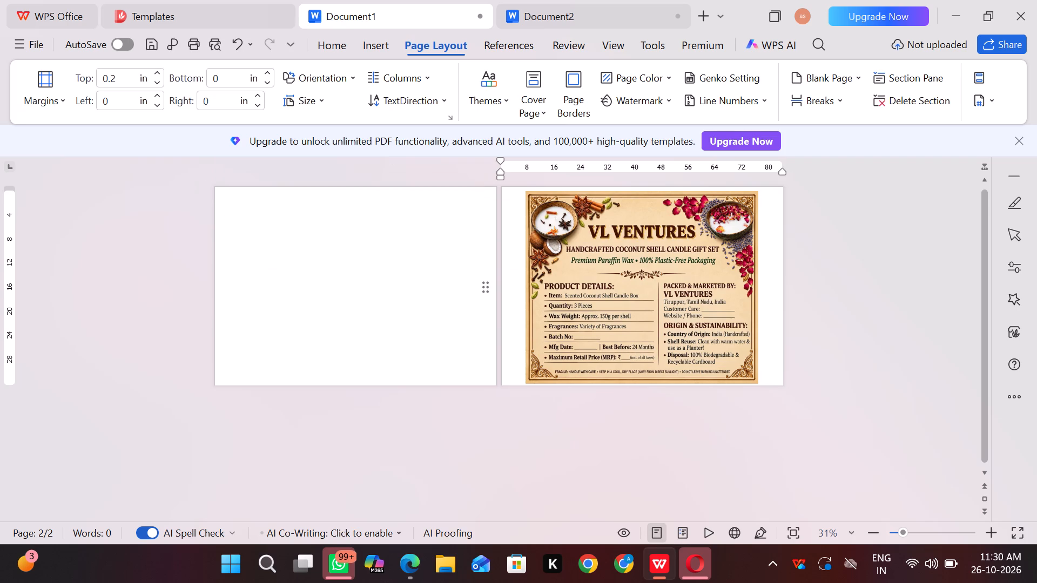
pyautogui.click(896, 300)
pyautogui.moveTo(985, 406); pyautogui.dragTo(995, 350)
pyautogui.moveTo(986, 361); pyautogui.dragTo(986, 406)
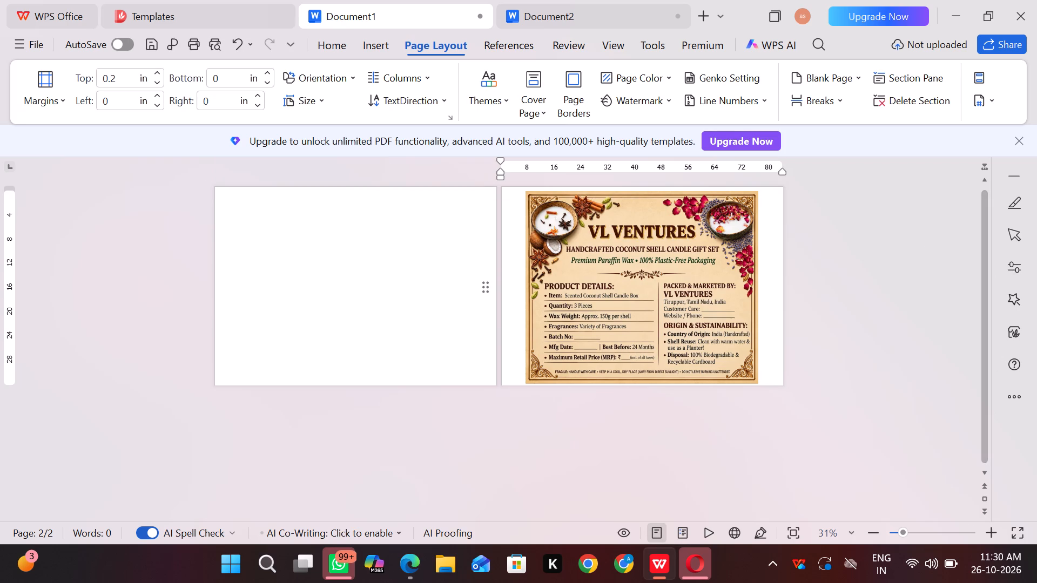
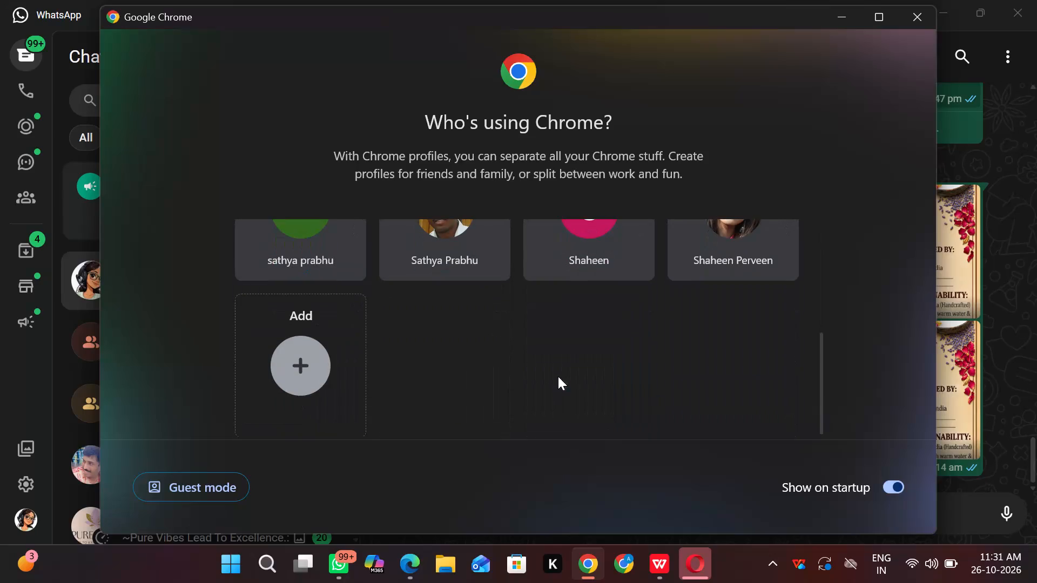
# Open Chrome with the user profile shown with a young woman's portrait photo.
pyautogui.scroll(2, 678, 325)
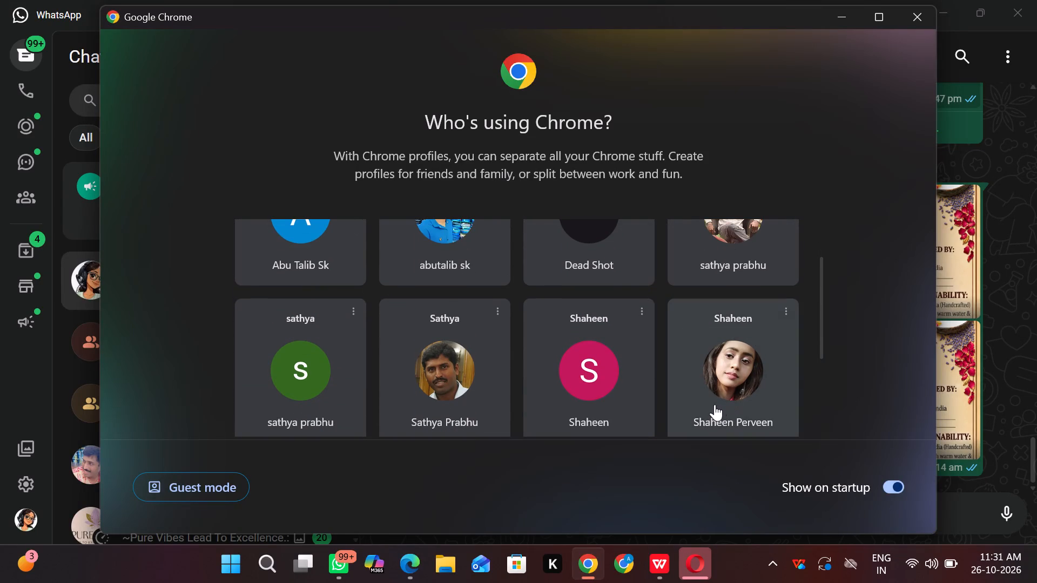
pyautogui.click(714, 404)
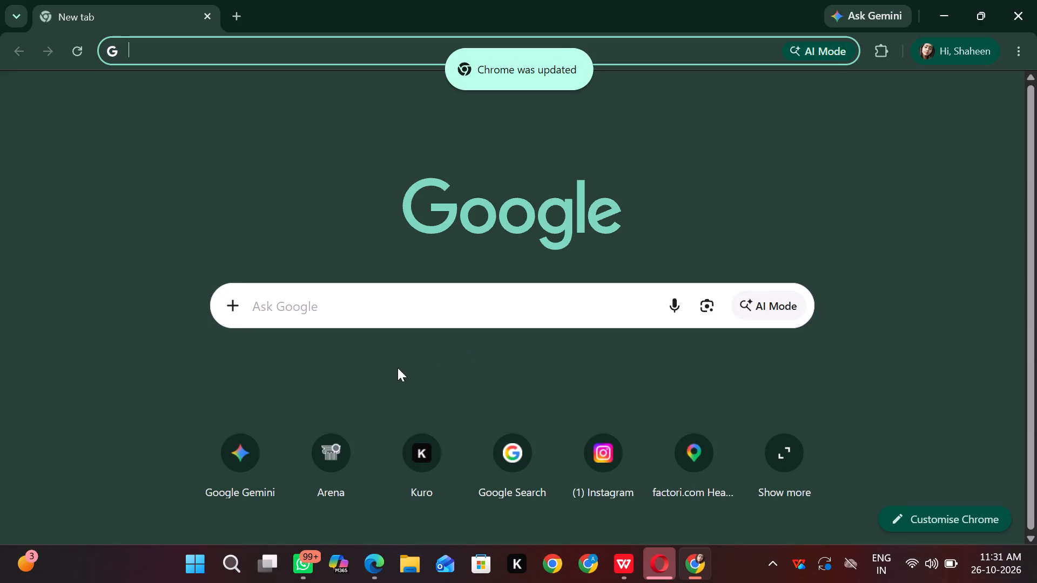
# Search the web for canva, open the Canva account login result and dismiss the Canva Business trial offer.
pyautogui.click(482, 291)
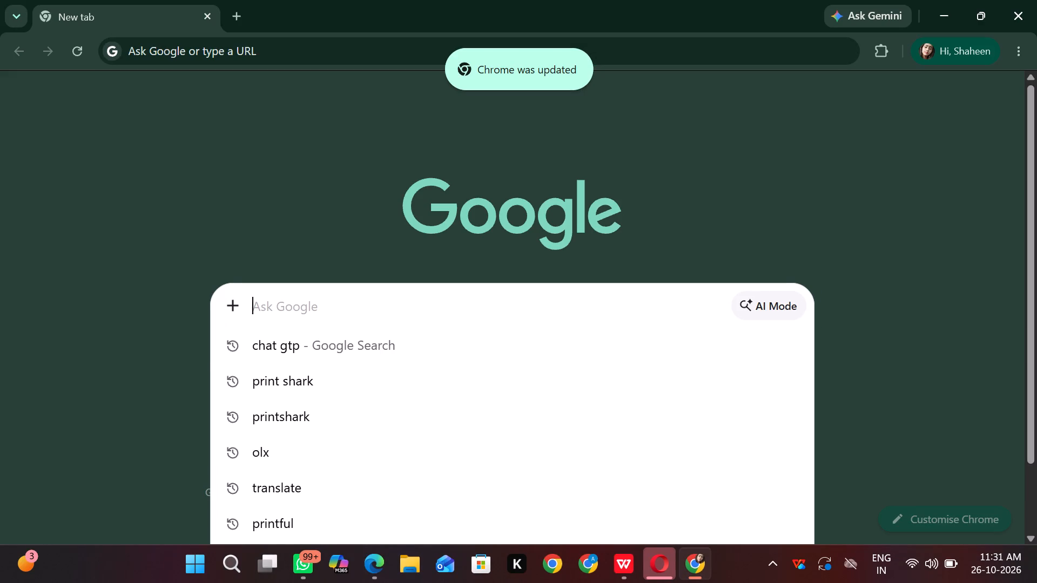
pyautogui.write('ca')
pyautogui.write('nv')
pyautogui.click(335, 380)
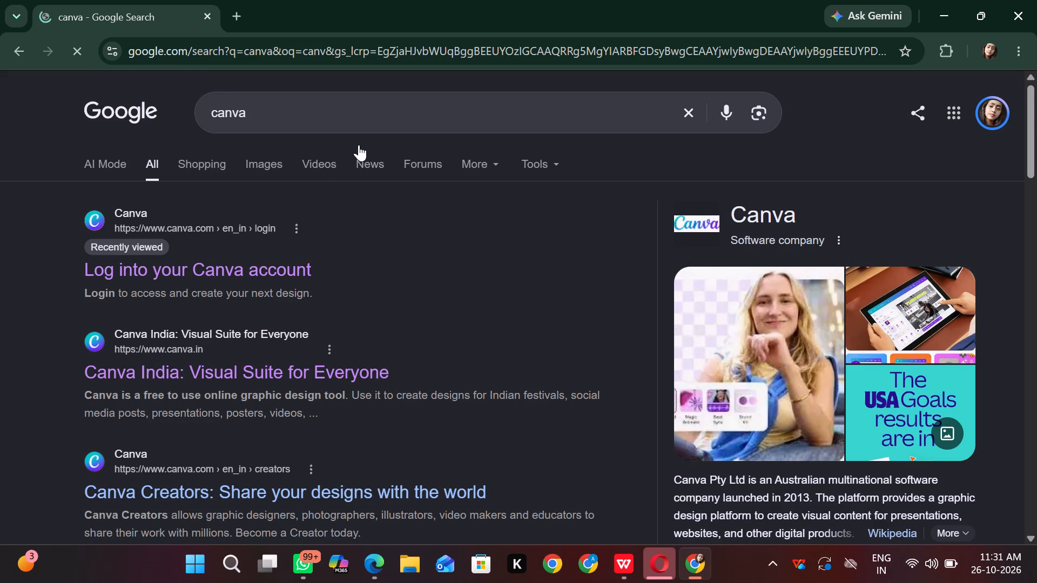
pyautogui.click(181, 260)
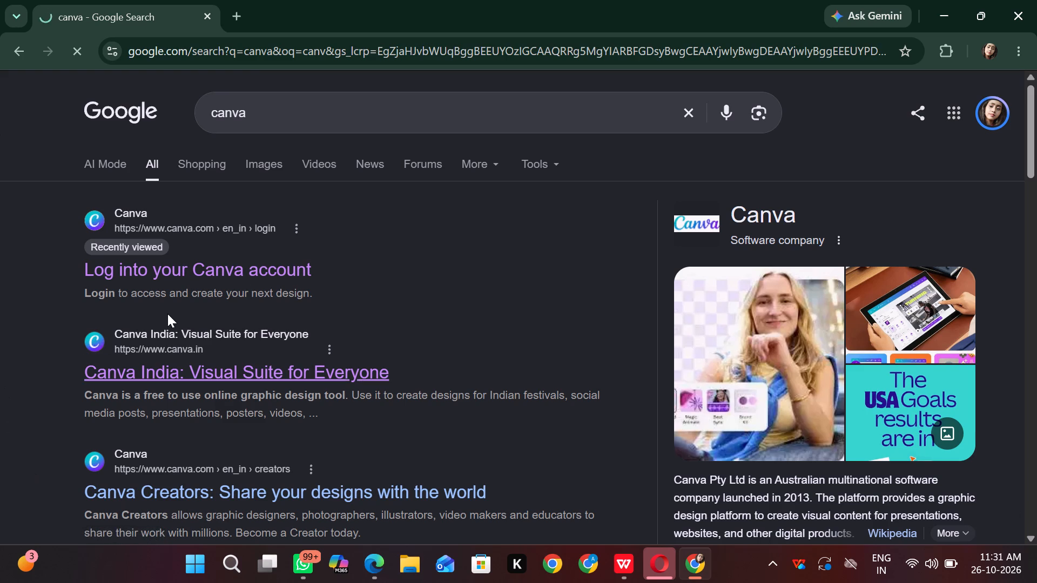
pyautogui.click(234, 261)
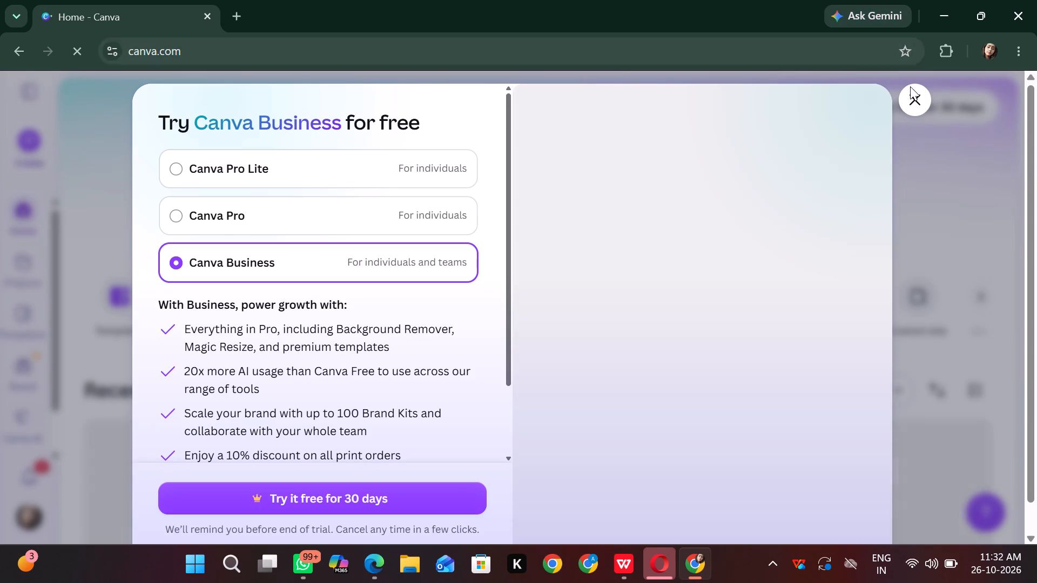
pyautogui.click(913, 97)
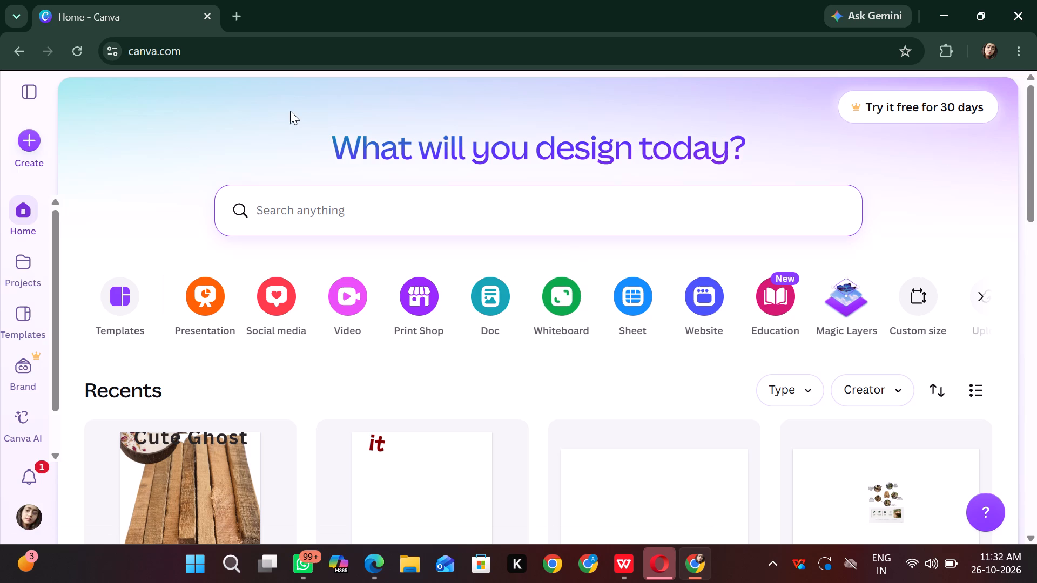
# Search Canva's designs for label.
pyautogui.click(555, 196)
pyautogui.press('l')
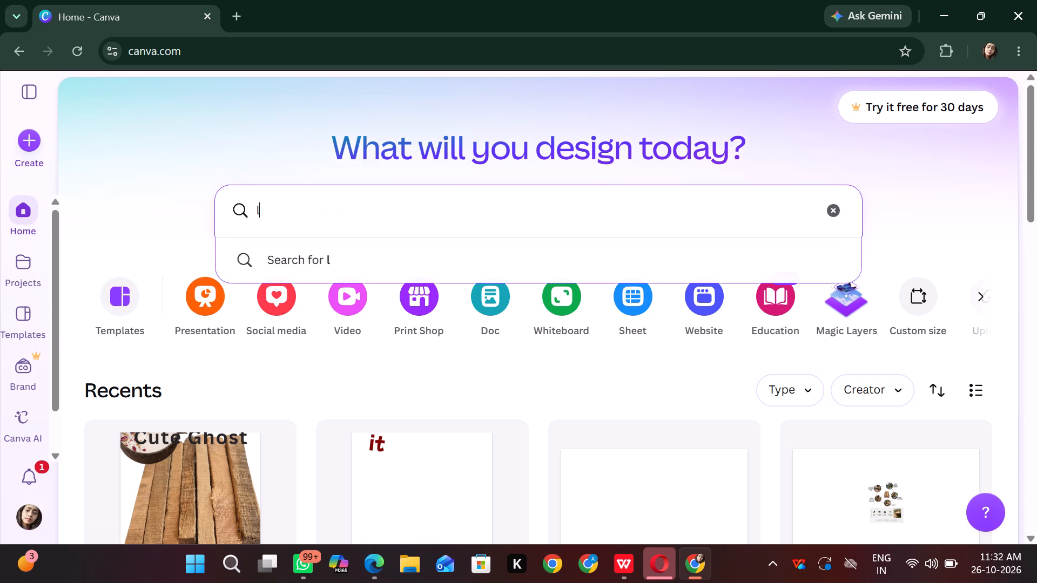
pyautogui.press('a')
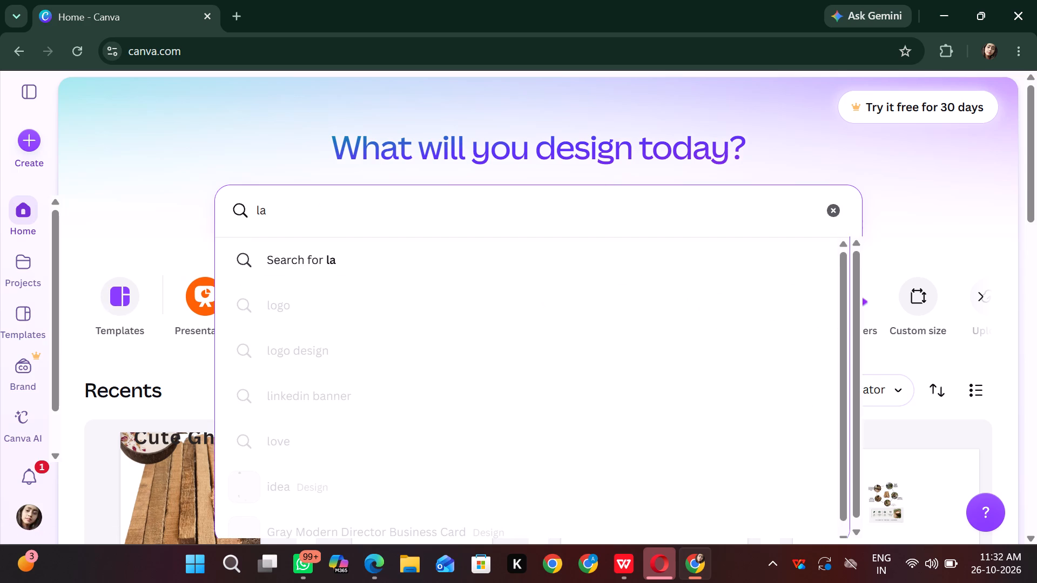
pyautogui.press('b')
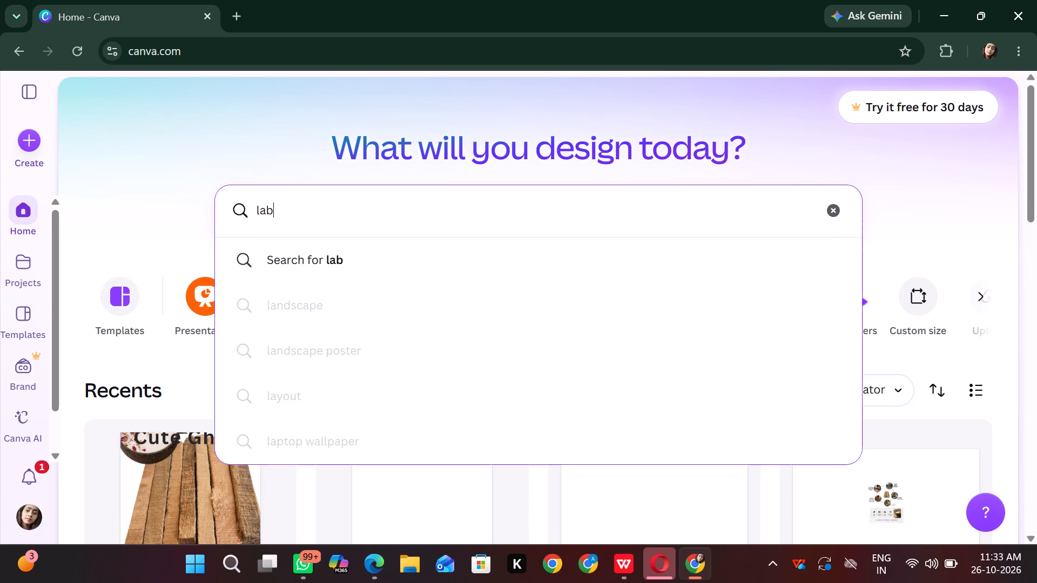
pyautogui.press('e')
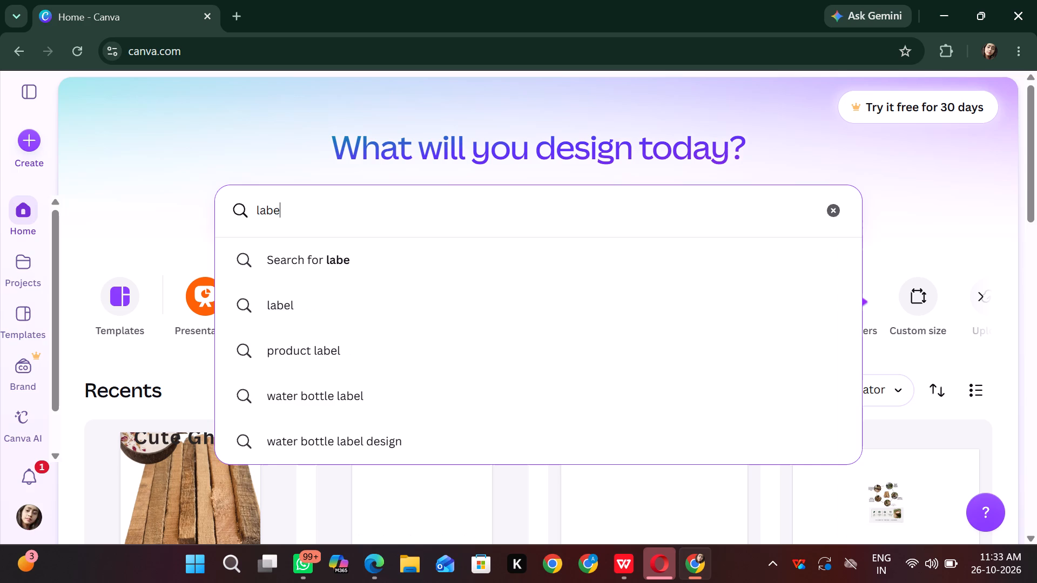
pyautogui.press('BackSpace')
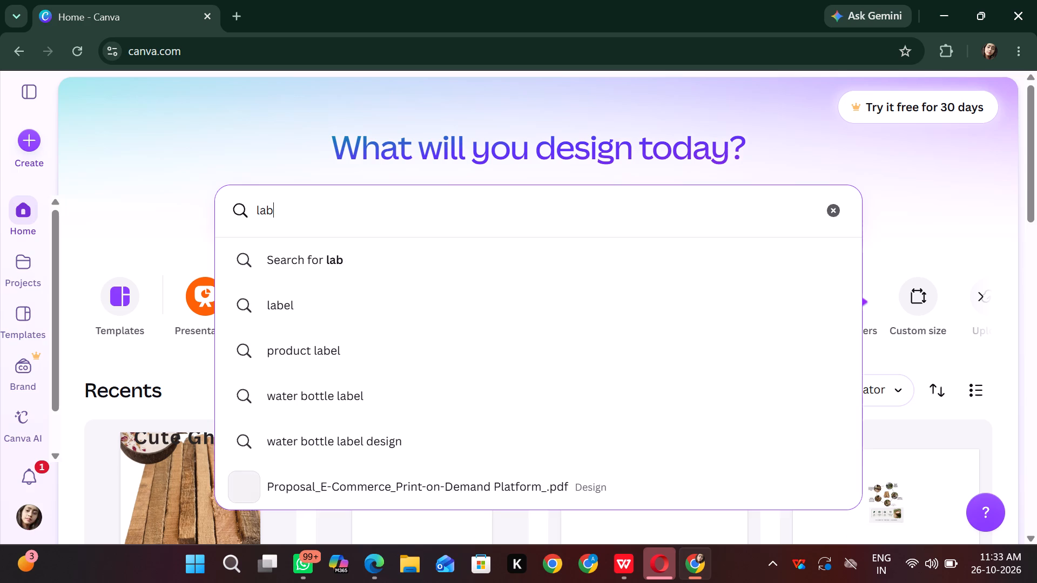
pyautogui.click(336, 300)
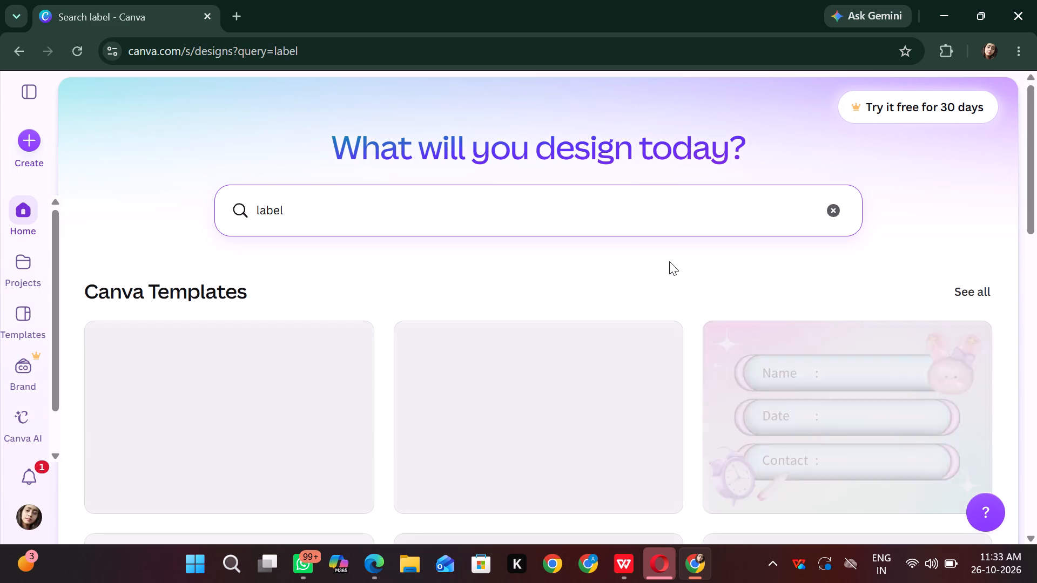
# Open the 6 × 4 in Bright Aqua Illustrated Abstract Waves Product Label template for customising.
pyautogui.scroll(-2, 669, 261)
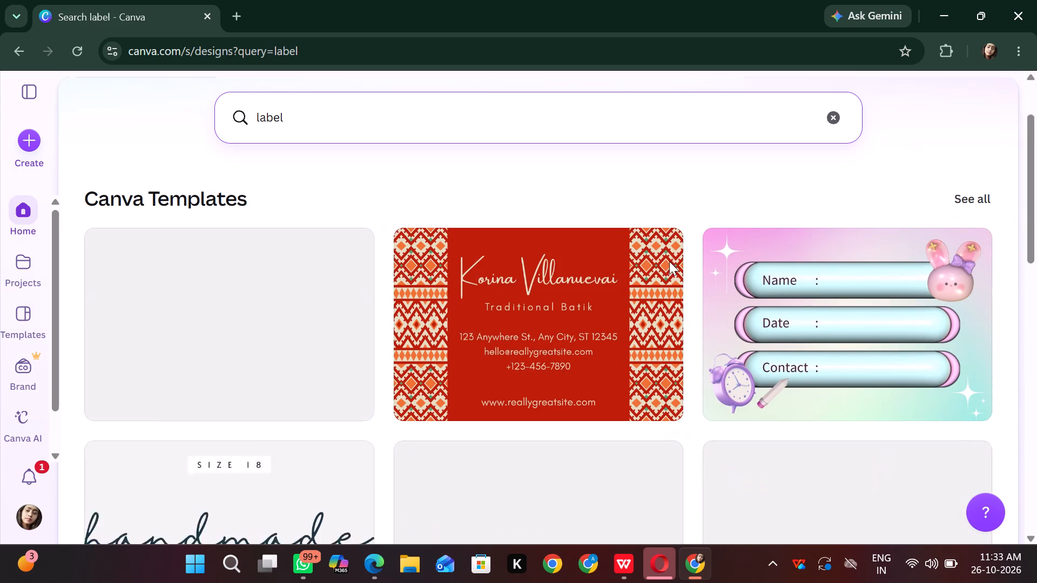
pyautogui.scroll(-2, 669, 261)
pyautogui.scroll(3, 669, 261)
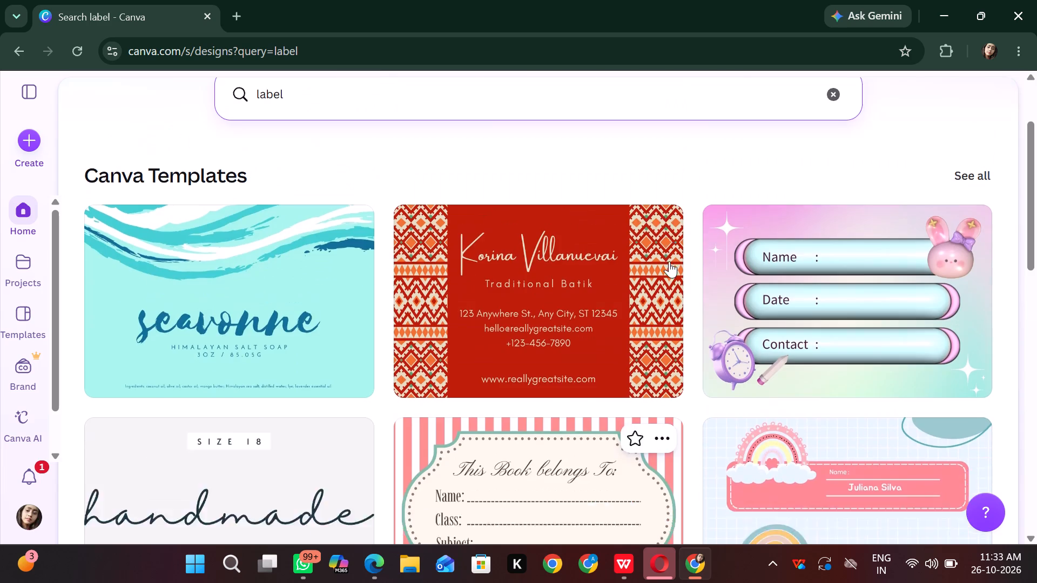
pyautogui.scroll(4, 669, 261)
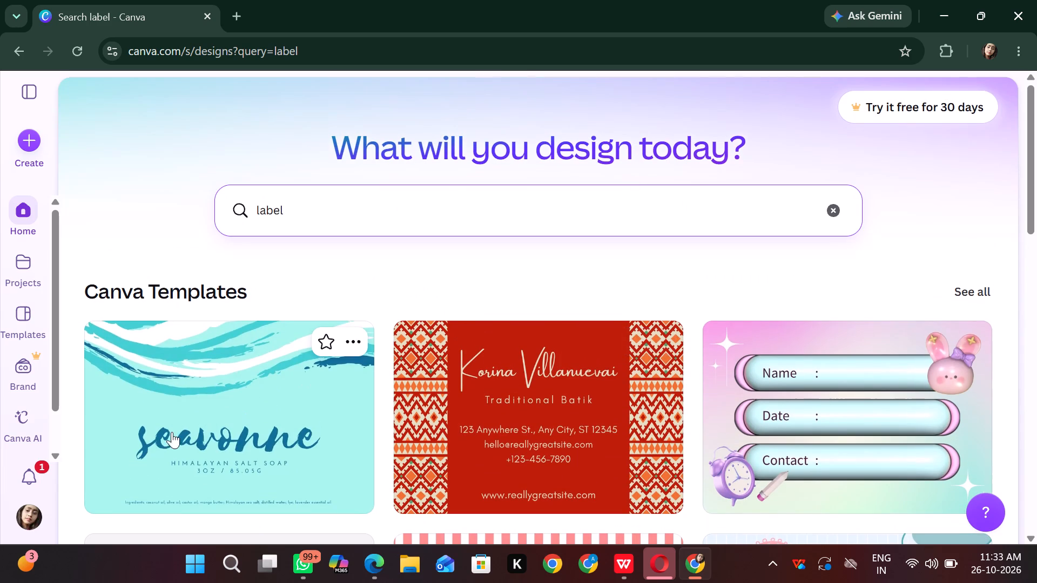
pyautogui.click(228, 412)
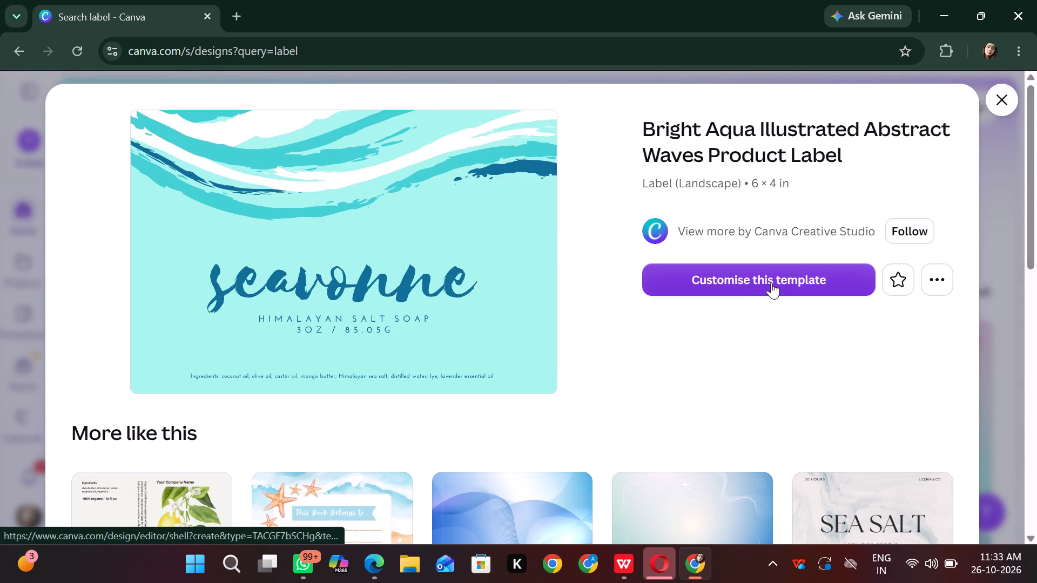
pyautogui.click(771, 282)
pyautogui.moveTo(723, 369); pyautogui.dragTo(715, 388)
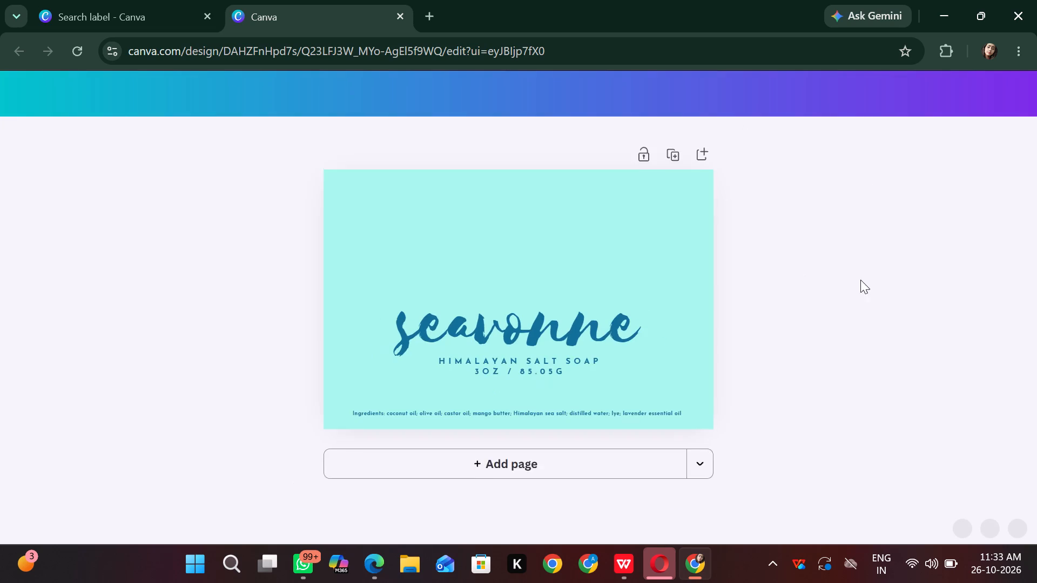
# Delete the large "seavonne" title text from the label template.
pyautogui.click(560, 317)
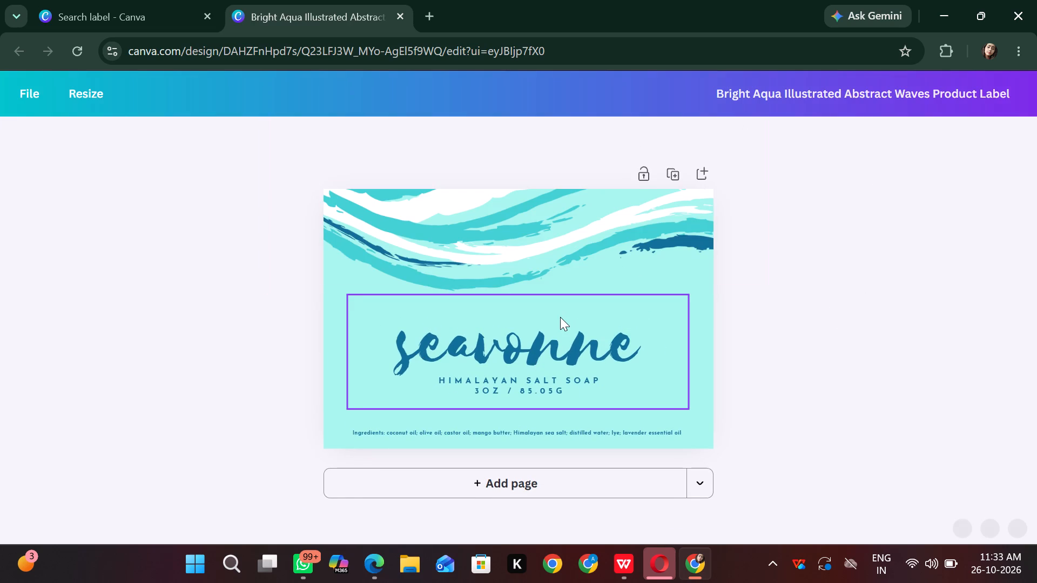
pyautogui.press('BackSpace')
pyautogui.press('BackSpace')
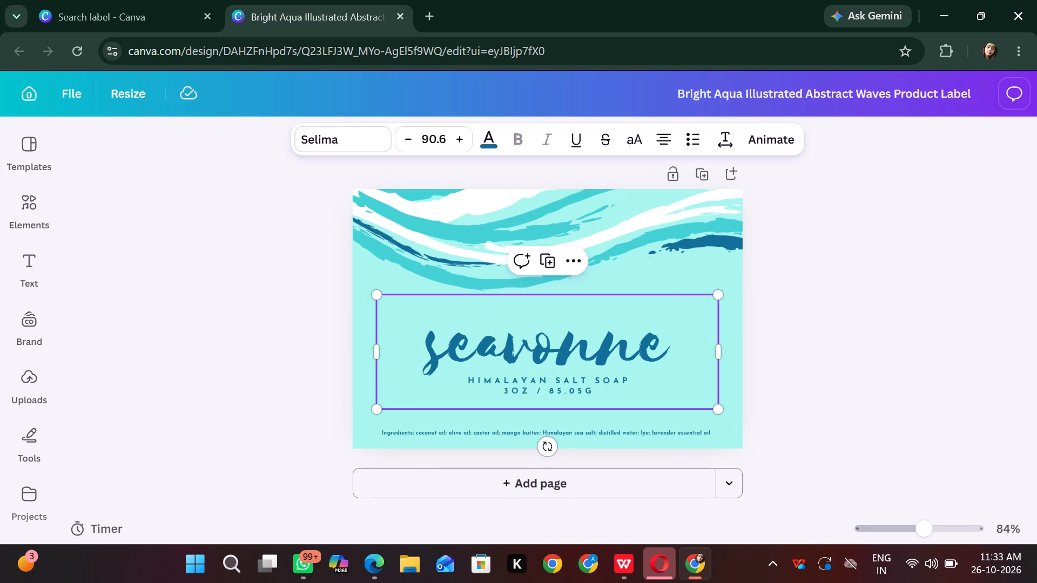
pyautogui.click(489, 341)
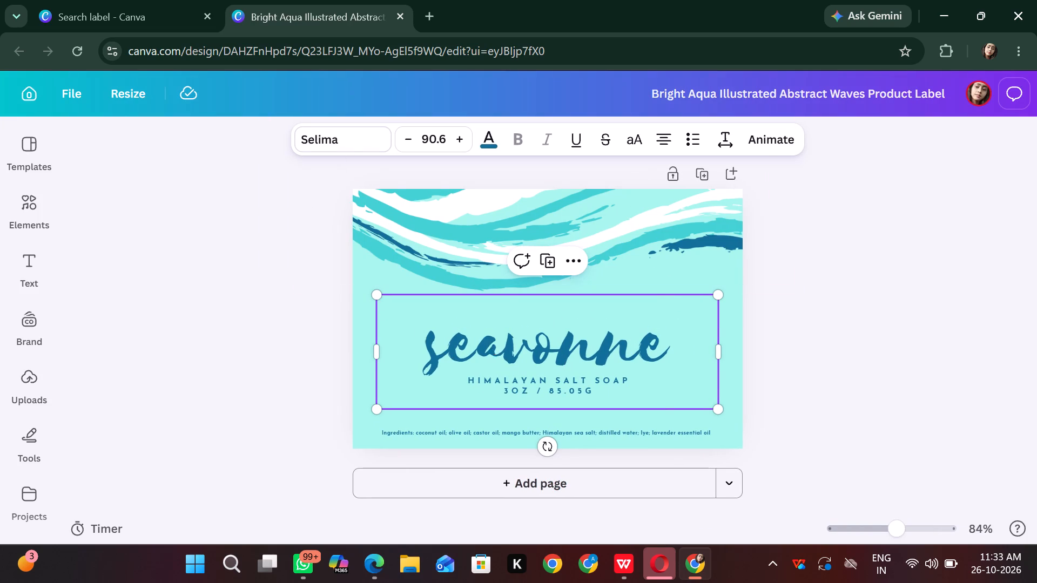
pyautogui.press('BackSpace')
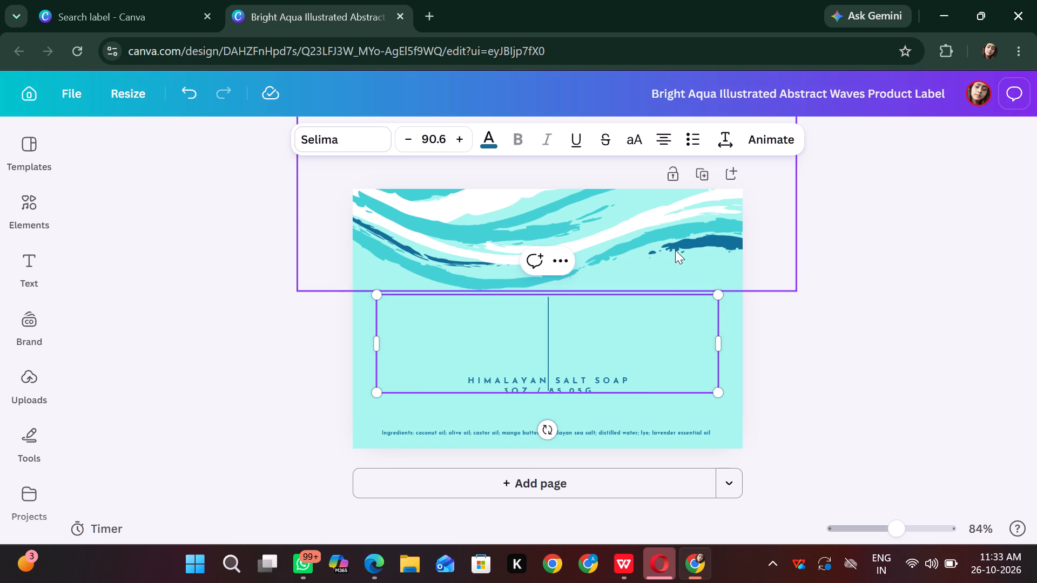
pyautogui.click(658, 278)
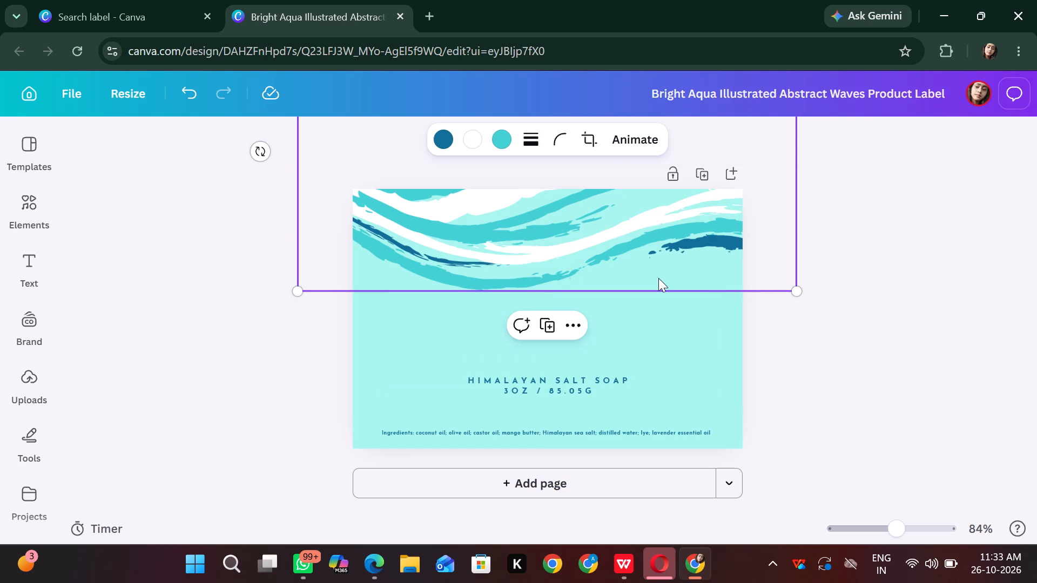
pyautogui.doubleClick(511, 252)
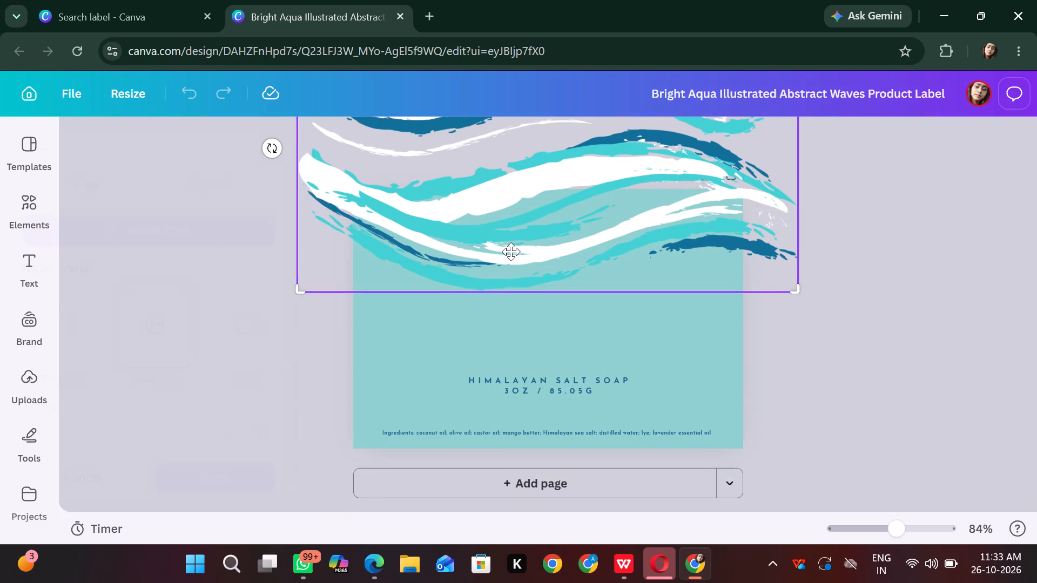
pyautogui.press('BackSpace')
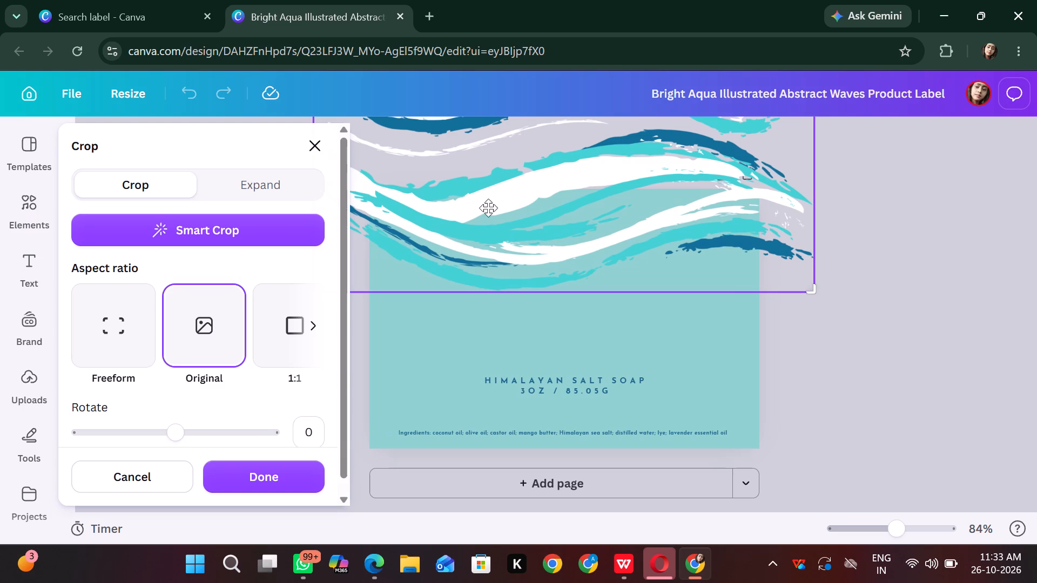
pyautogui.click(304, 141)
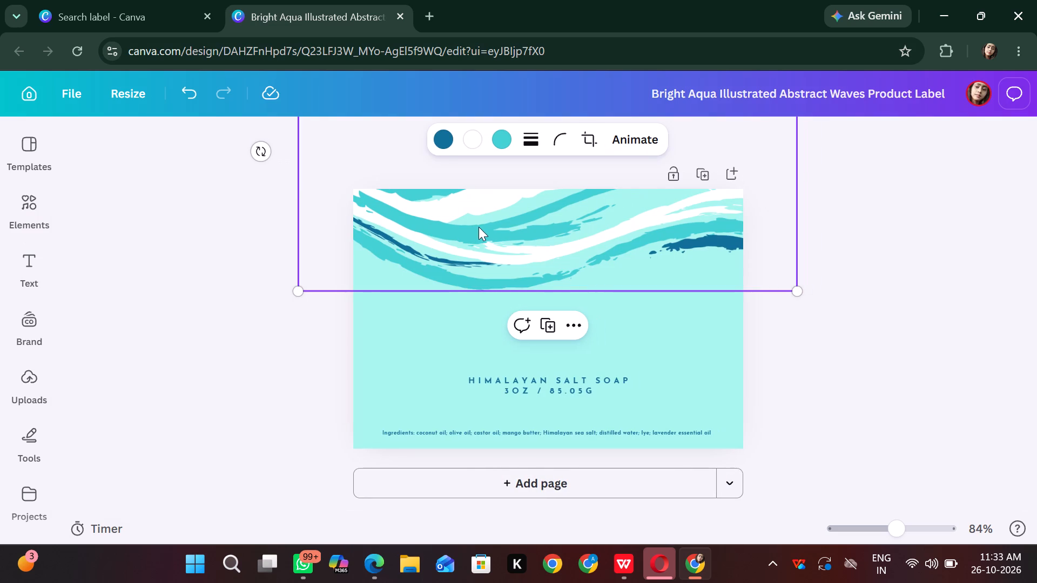
# Delete the abstract waves graphic from the upper part of the label.
pyautogui.click(479, 227)
pyautogui.press('BackSpace')
pyautogui.press('BackSpace')
pyautogui.press('BackSpace')
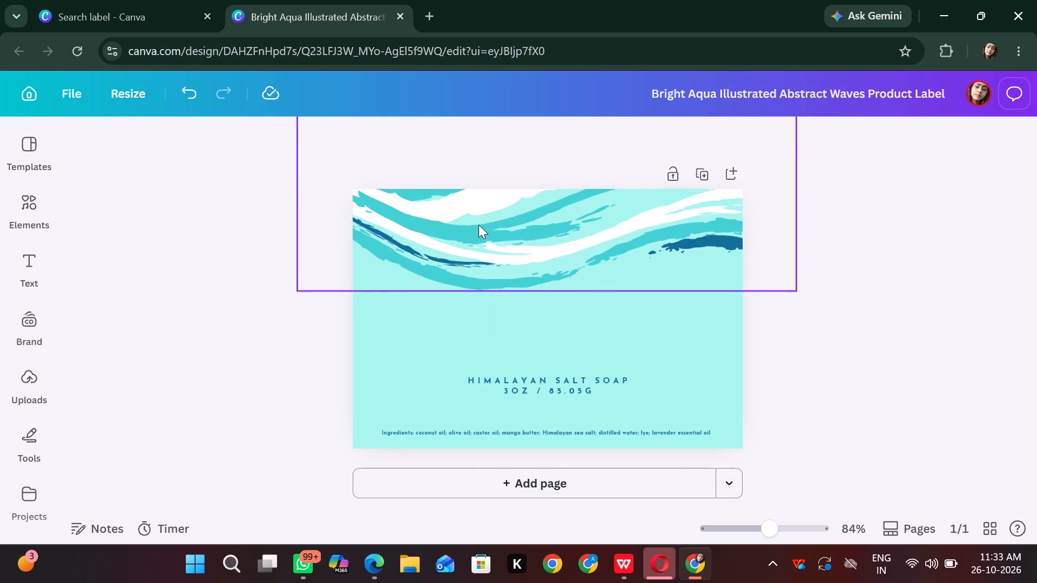
pyautogui.rightClick(571, 233)
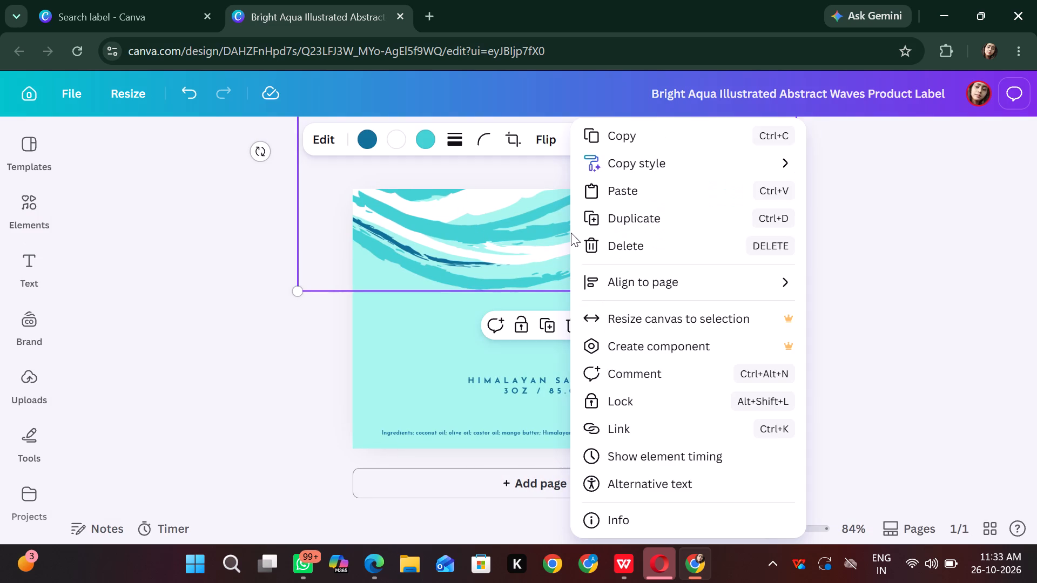
pyautogui.click(589, 242)
# Delete the aqua background of the label page.
pyautogui.rightClick(542, 328)
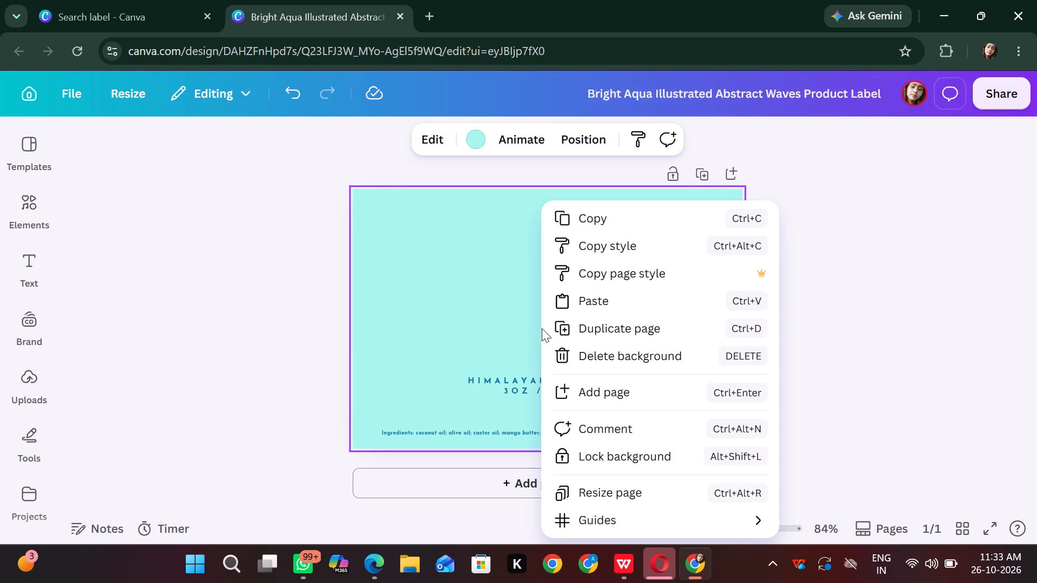
pyautogui.click(581, 351)
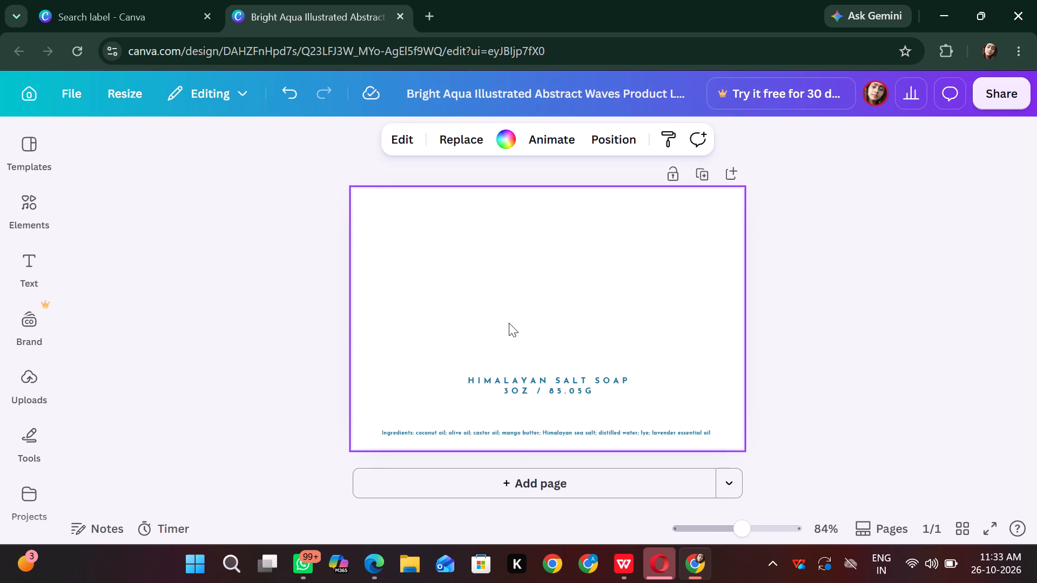
# Delete the "HIMALAYAN SALT SOAP 3OZ / 85.05G" text from the label.
pyautogui.rightClick(517, 379)
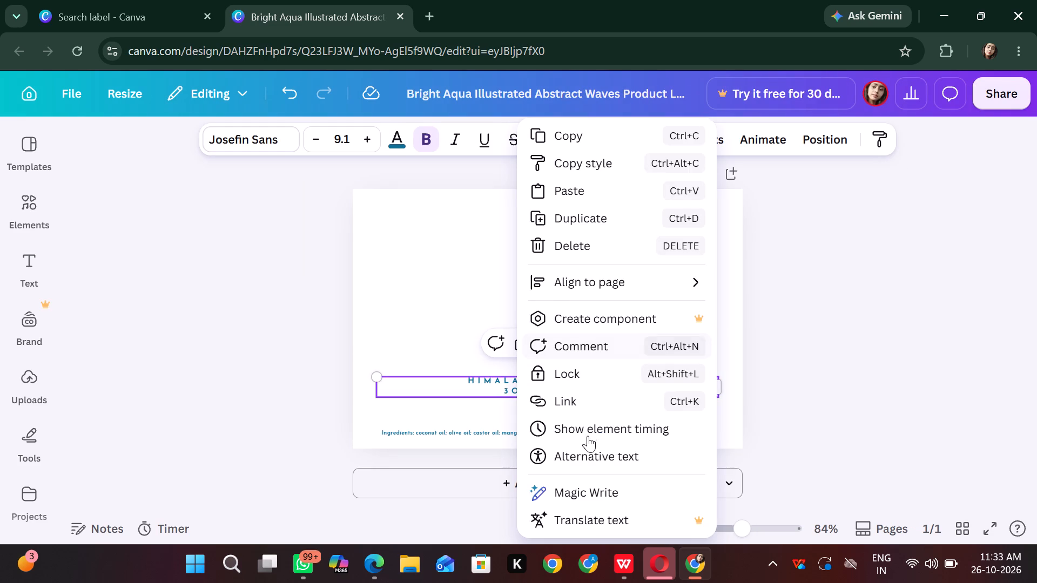
pyautogui.click(571, 249)
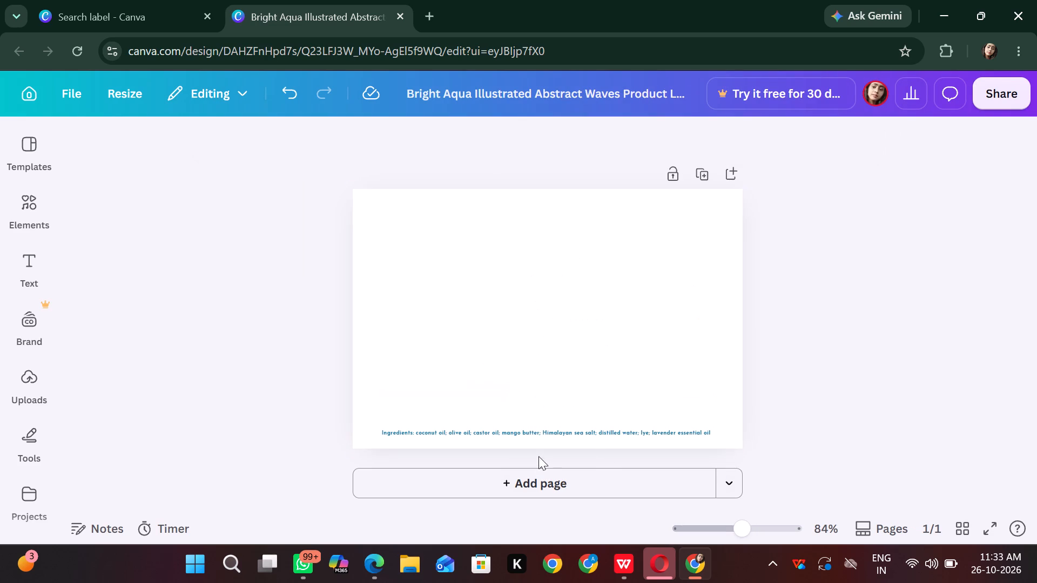
# Delete the ingredients text line near the bottom edge of the label page.
pyautogui.rightClick(546, 438)
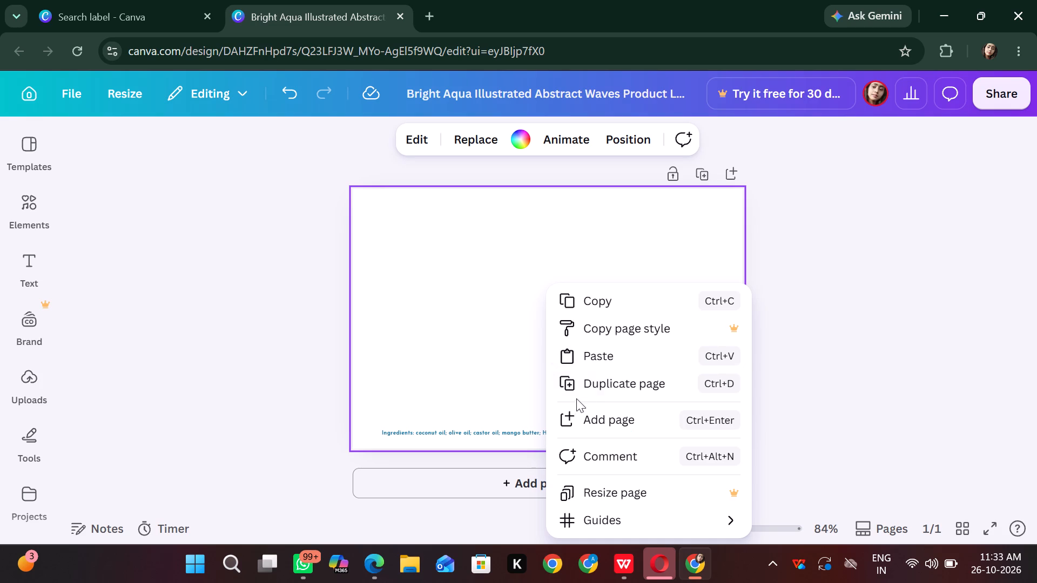
pyautogui.click(471, 412)
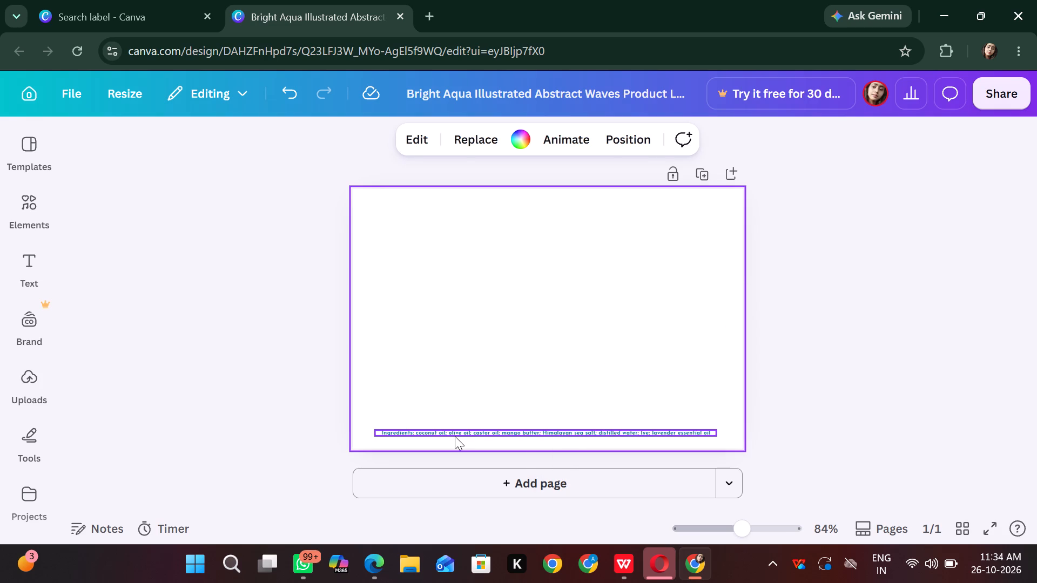
pyautogui.rightClick(455, 436)
pyautogui.click(511, 249)
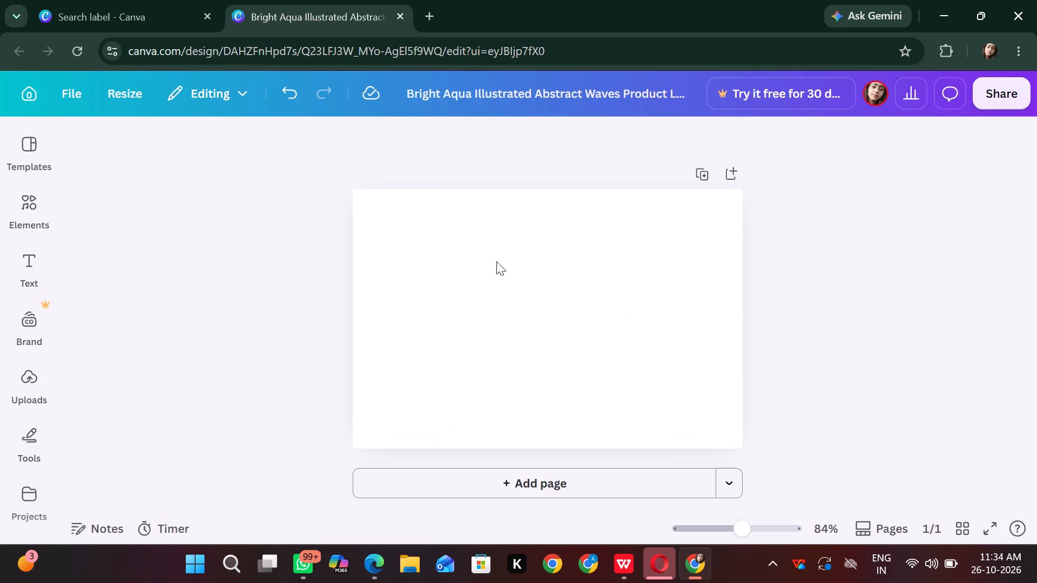
pyautogui.click(562, 338)
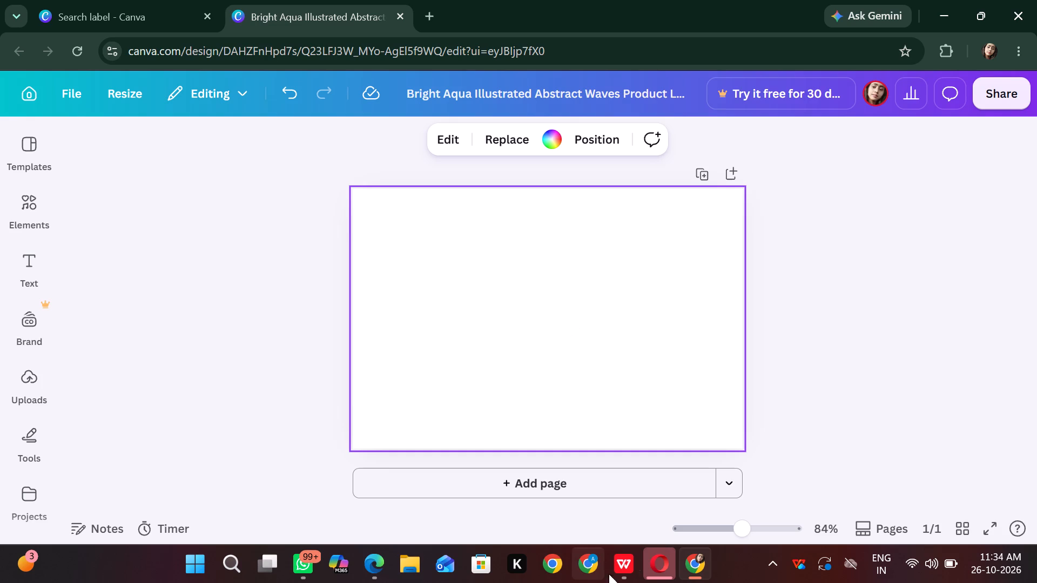
# Switch to WPS Office and copy the VL Ventures label picture on page 2 of Document1.
pyautogui.click(635, 557)
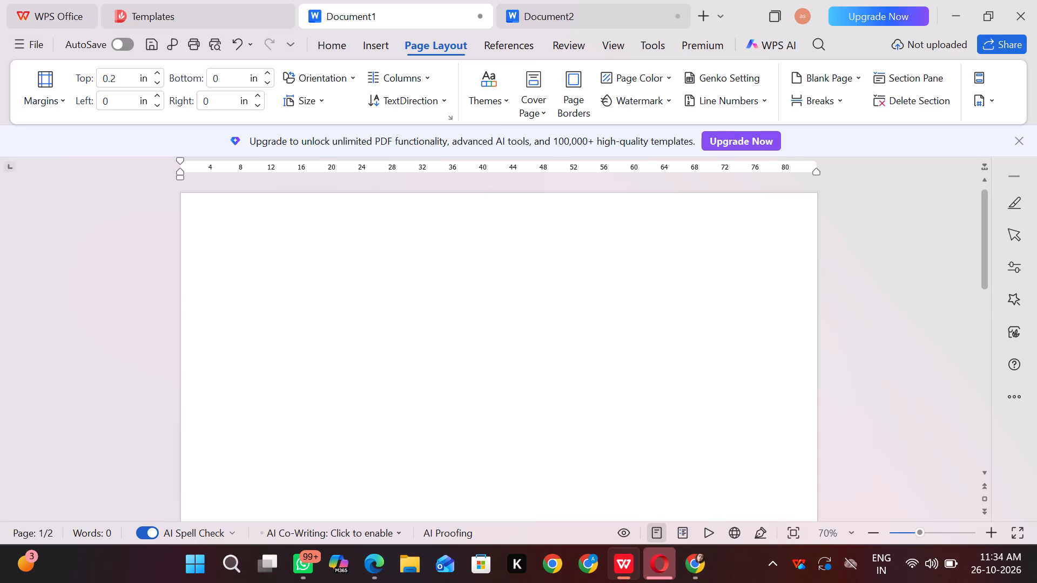
pyautogui.scroll(7, 568, 304)
pyautogui.scroll(-19, 568, 302)
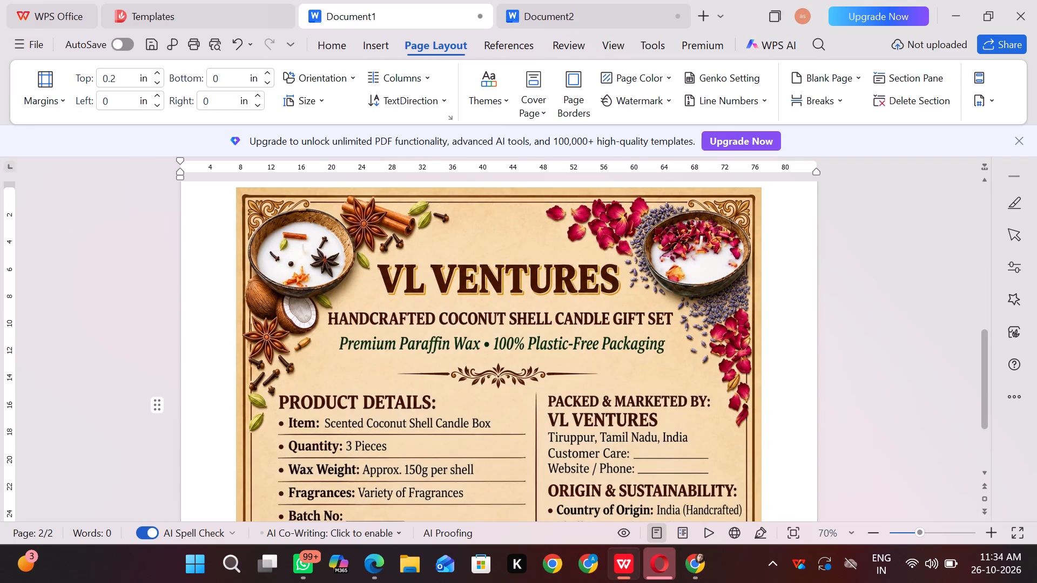
pyautogui.rightClick(527, 317)
pyautogui.click(544, 11)
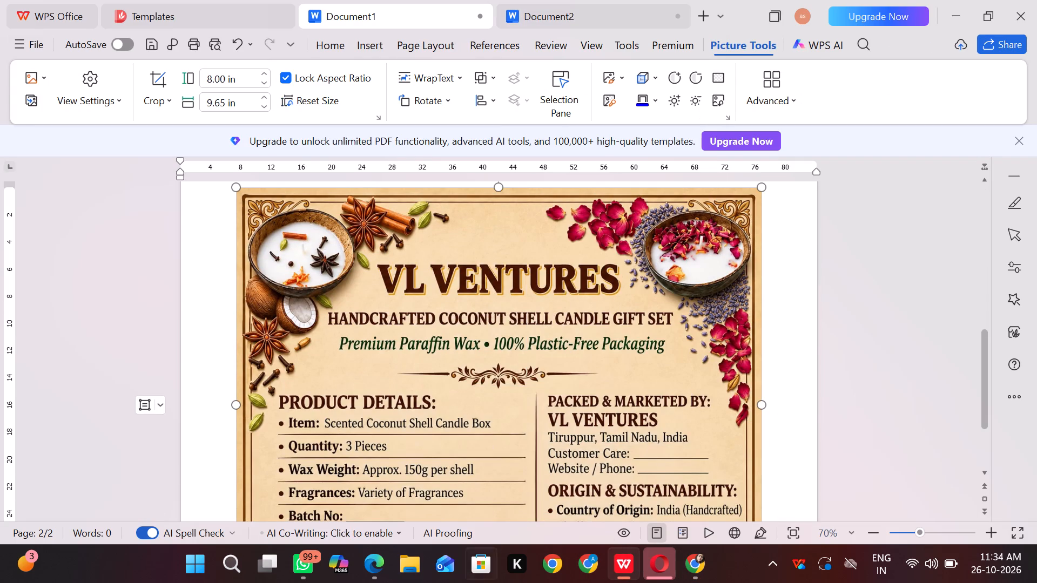
# Return to Canva in the browser and paste the VL Ventures label picture onto the blank label page.
pyautogui.click(690, 564)
pyautogui.rightClick(501, 313)
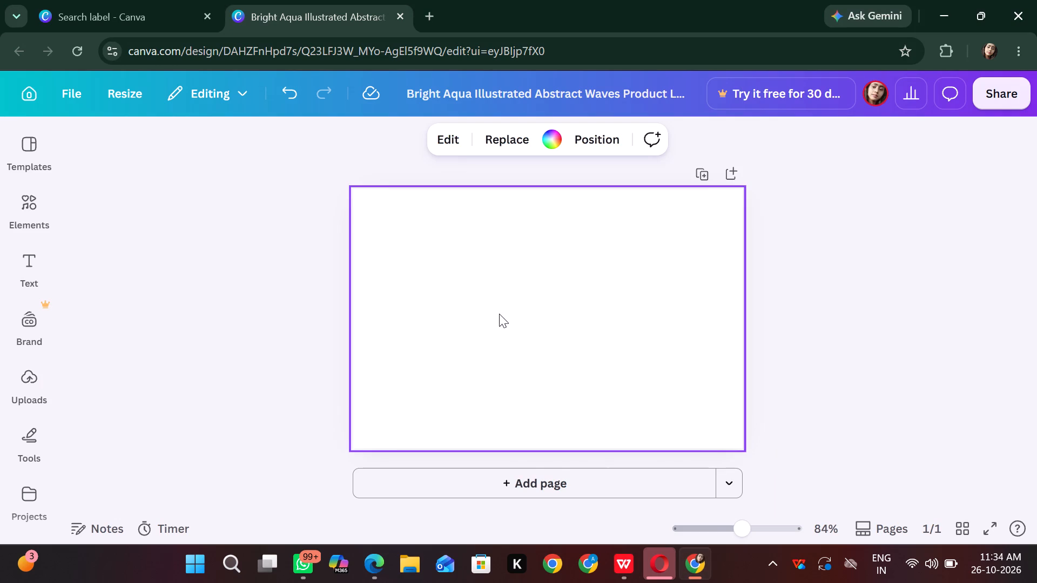
pyautogui.click(557, 364)
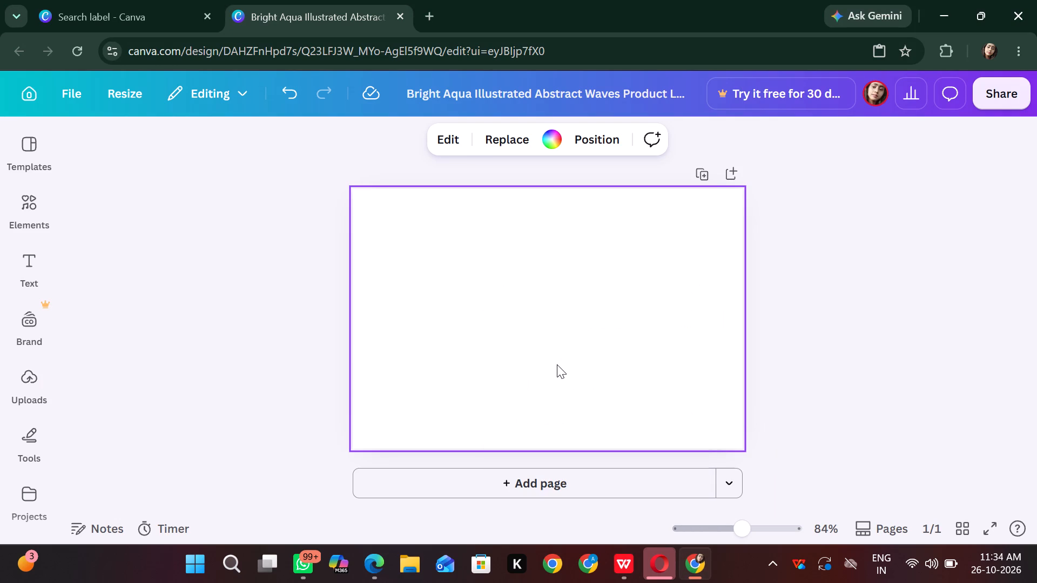
pyautogui.click(553, 310)
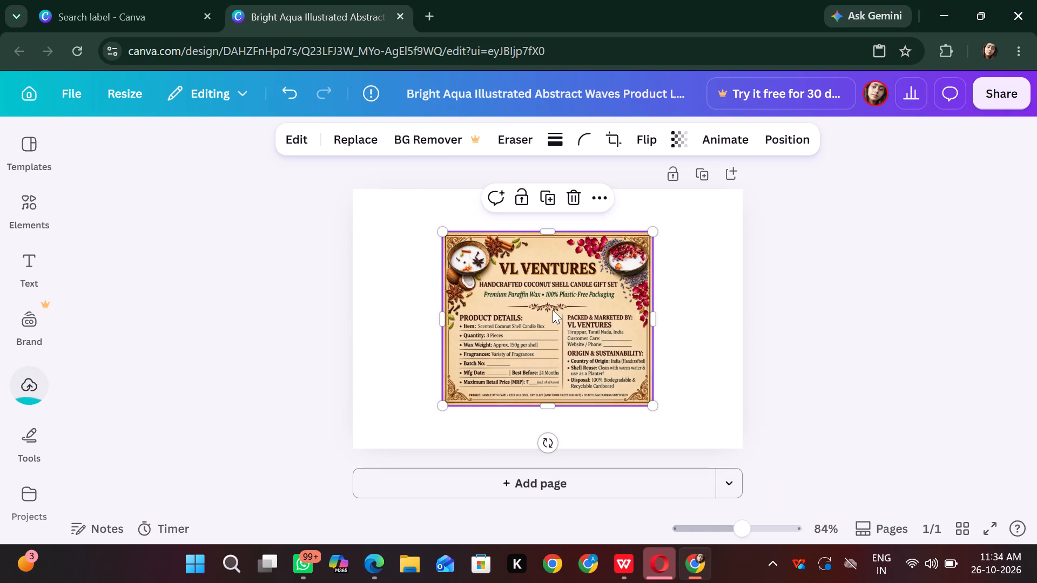
# Look through the image editing, crop and design tool options available for the pasted label picture.
pyautogui.doubleClick(548, 295)
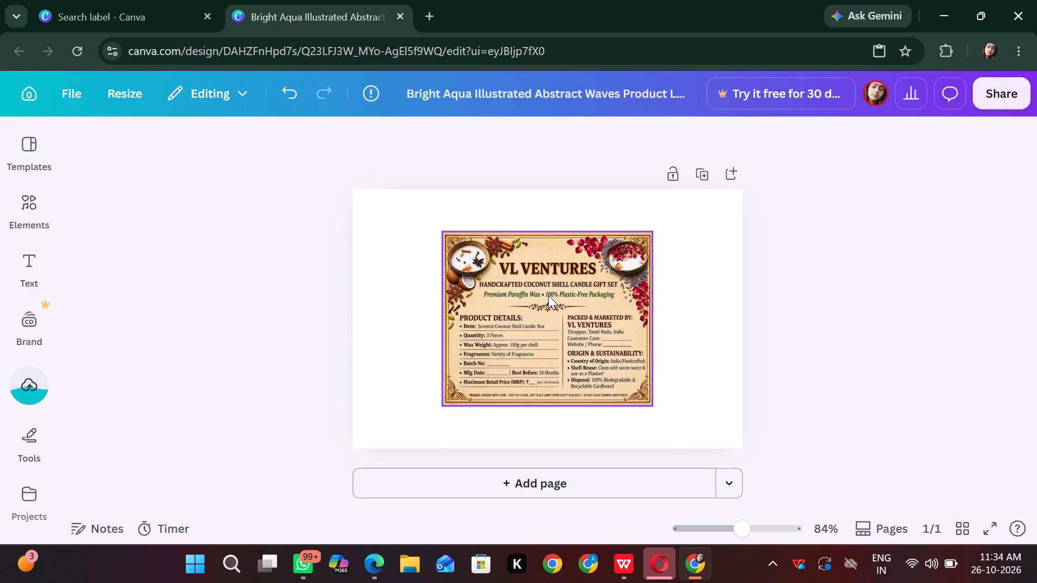
pyautogui.click(548, 295)
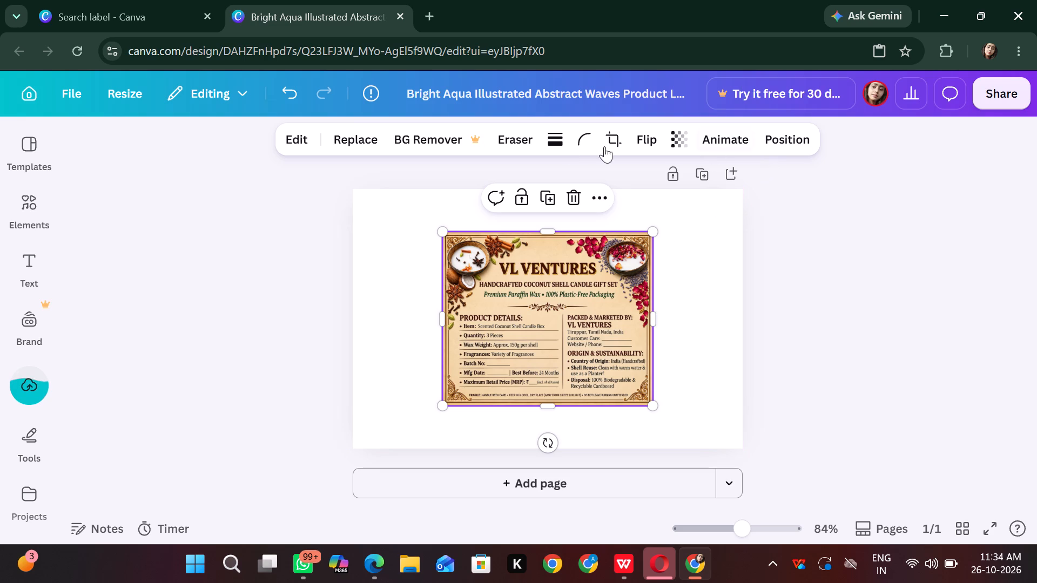
pyautogui.click(298, 141)
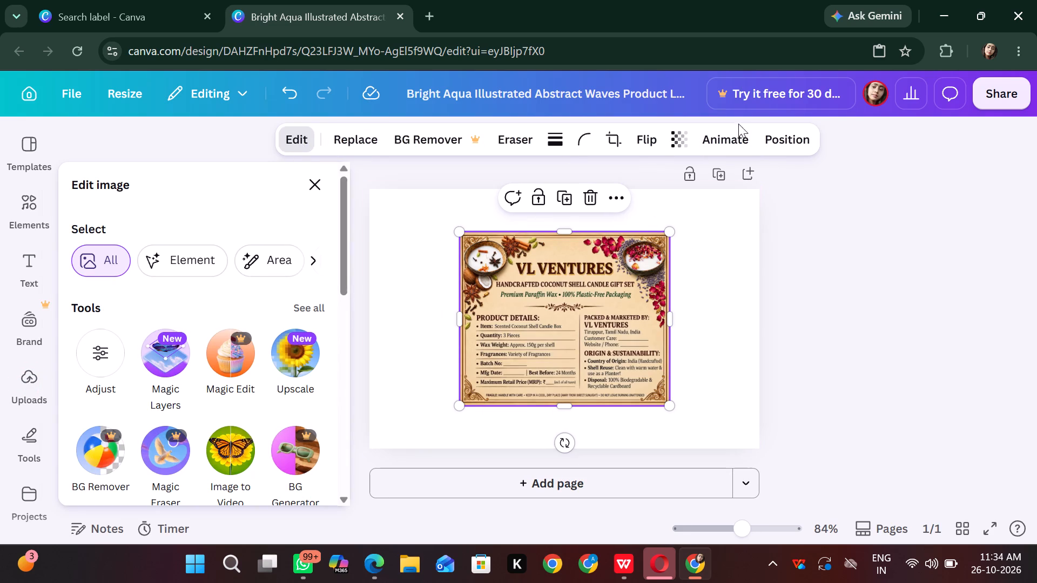
pyautogui.click(611, 139)
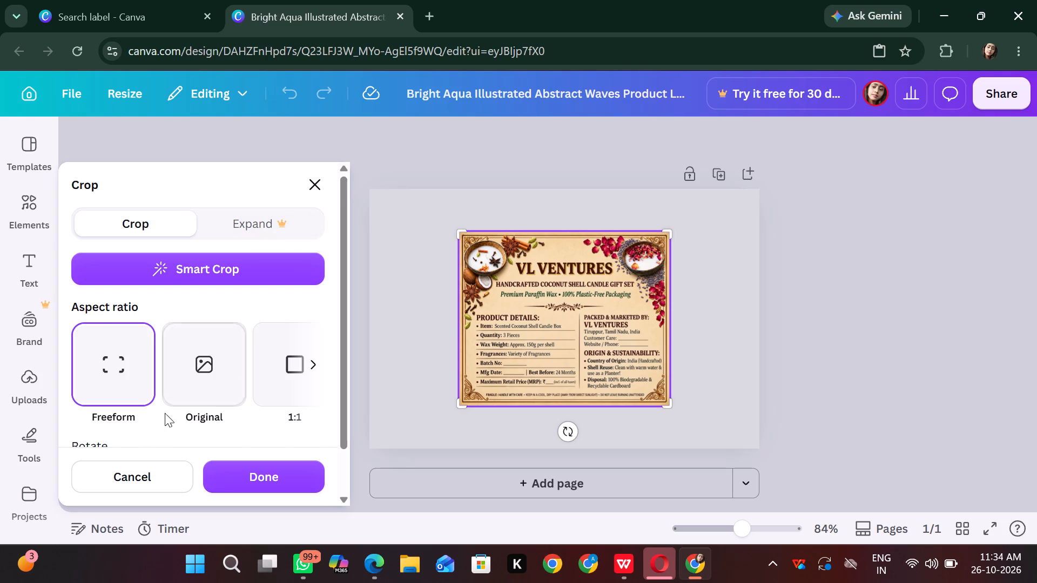
pyautogui.scroll(-4, 257, 365)
pyautogui.scroll(1, 264, 362)
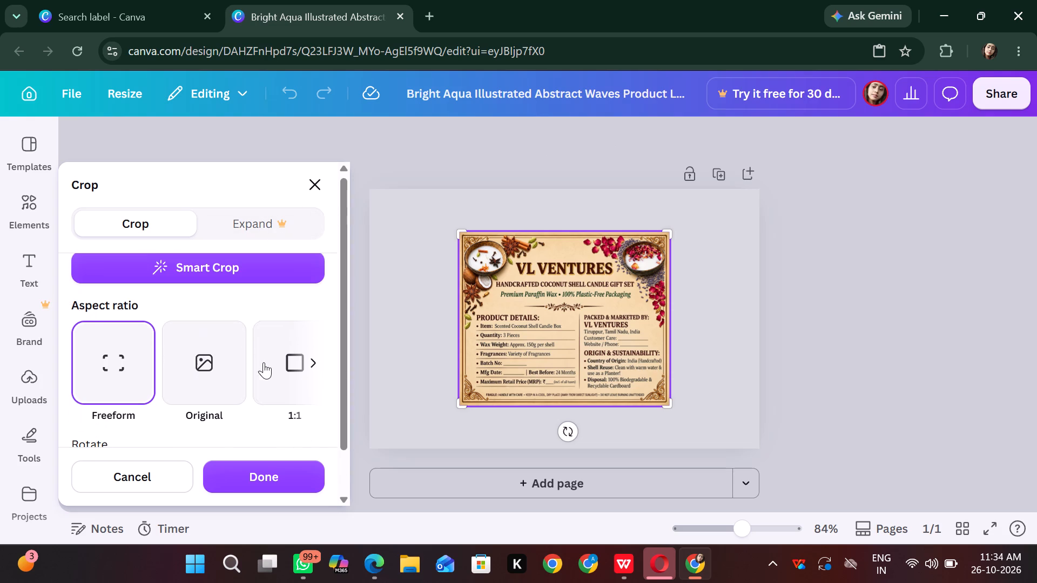
pyautogui.scroll(5, 264, 362)
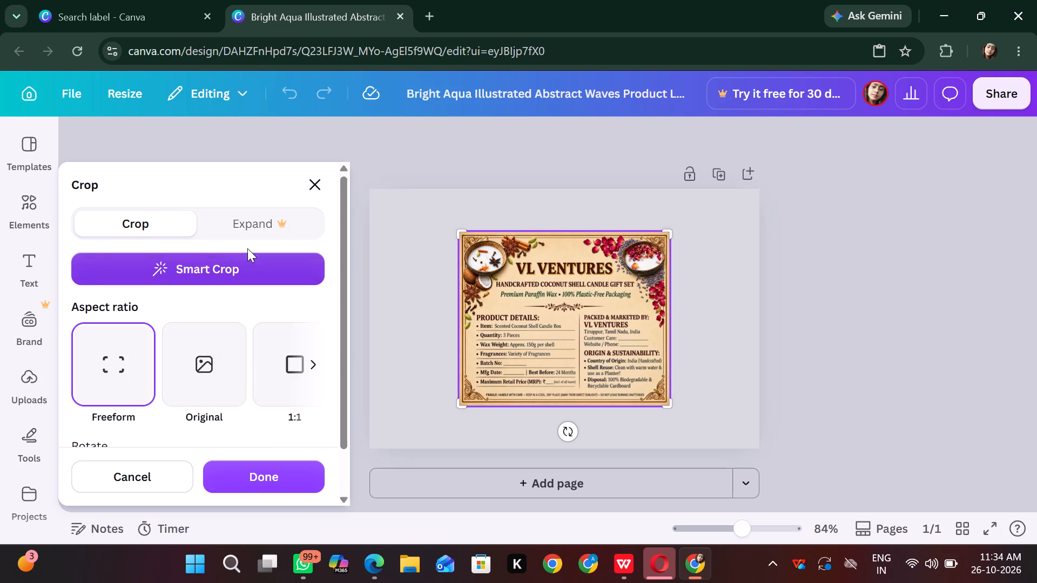
pyautogui.click(318, 185)
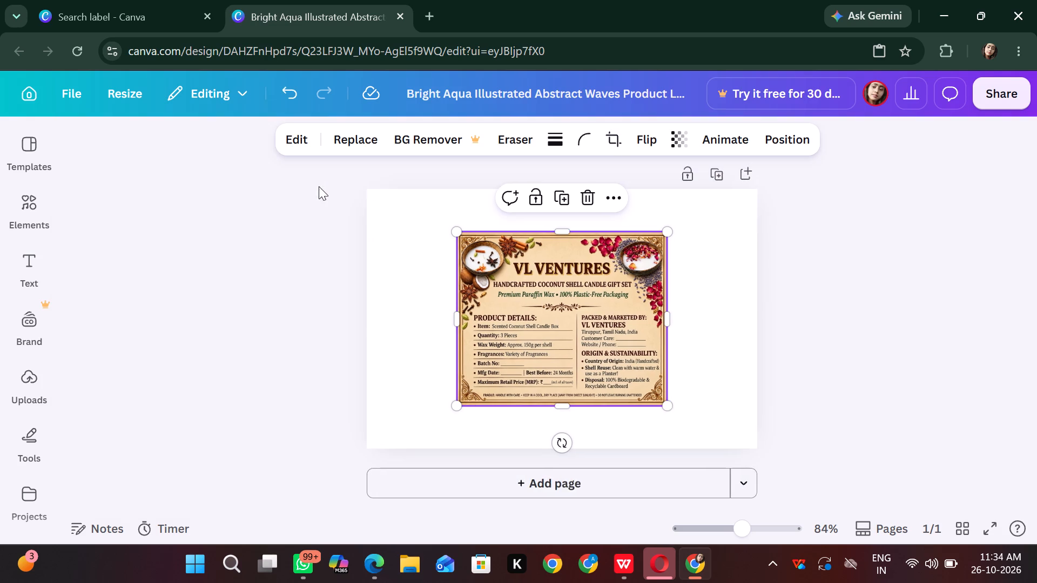
pyautogui.click(611, 336)
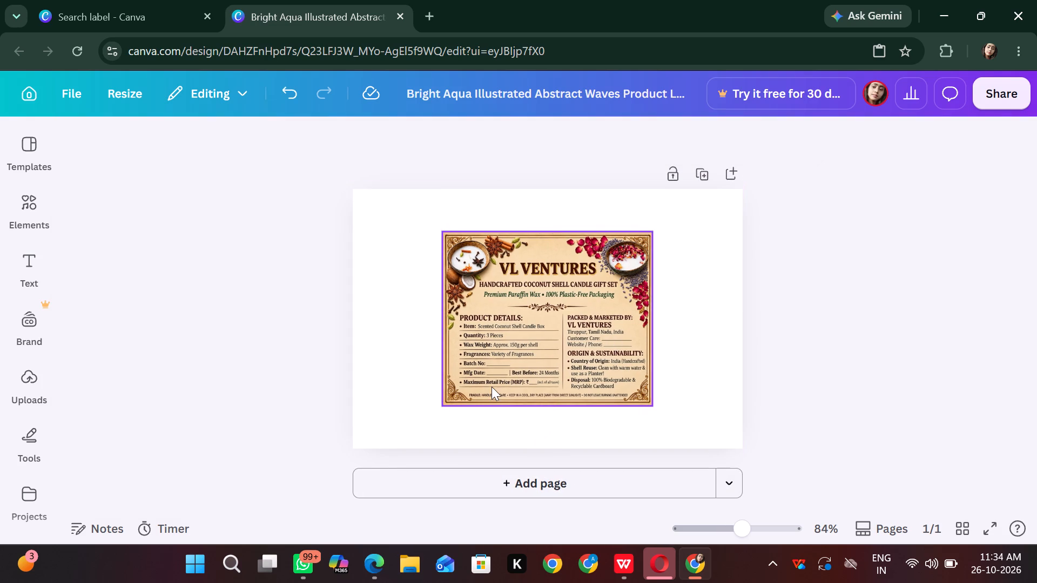
pyautogui.click(491, 387)
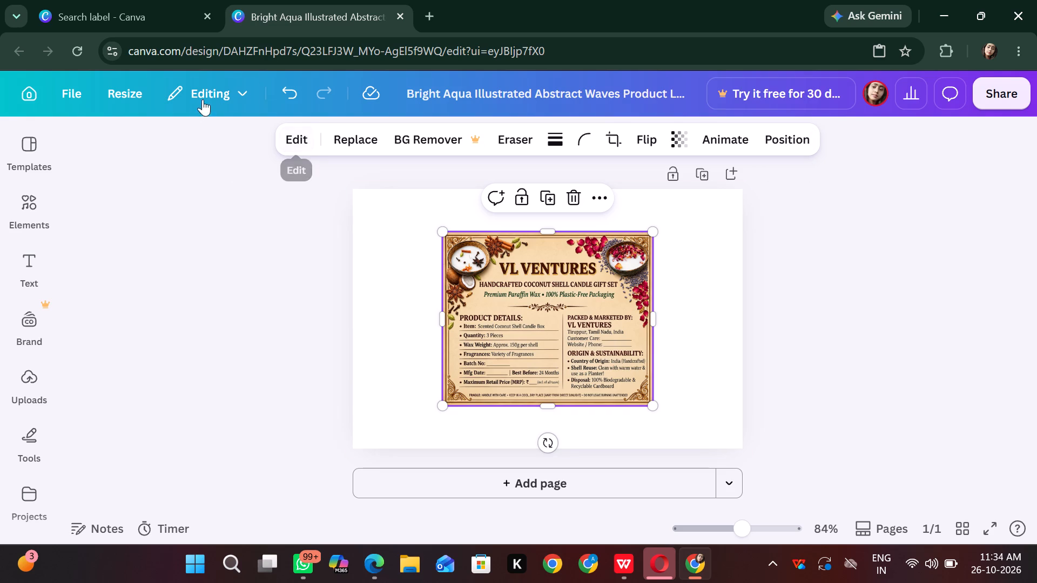
pyautogui.click(305, 140)
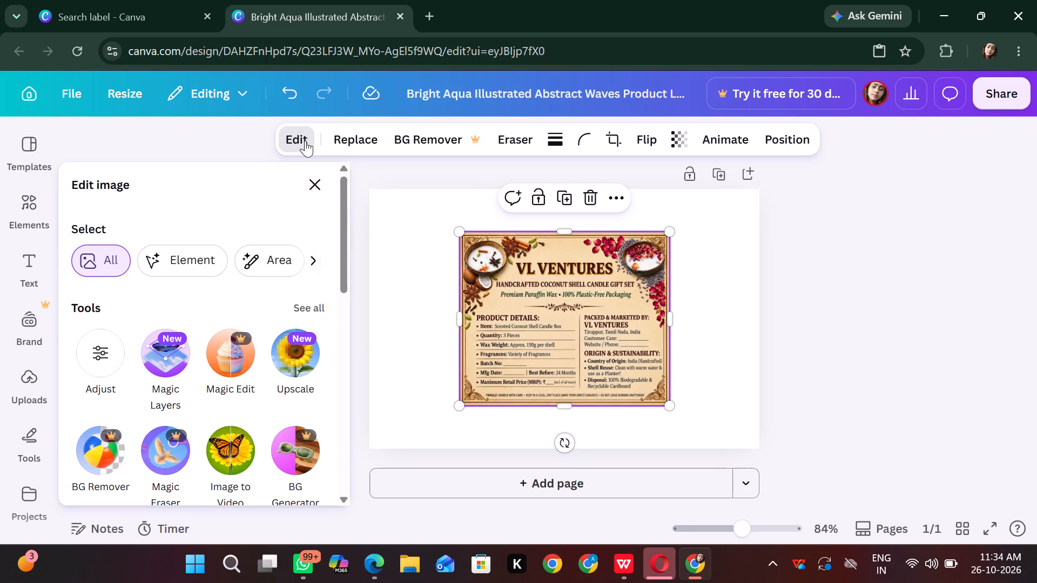
pyautogui.click(305, 140)
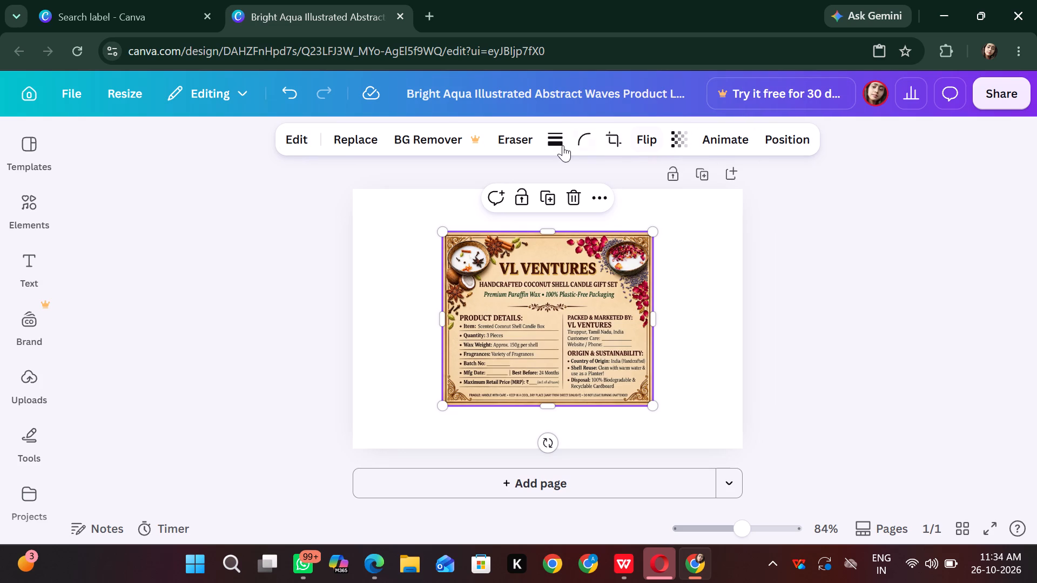
pyautogui.click(581, 350)
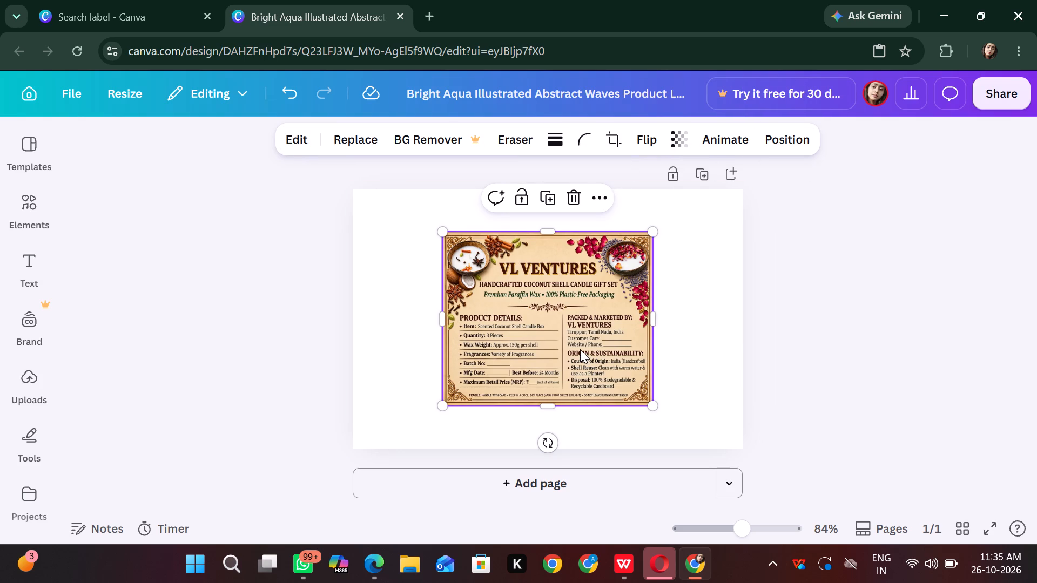
pyautogui.click(580, 349)
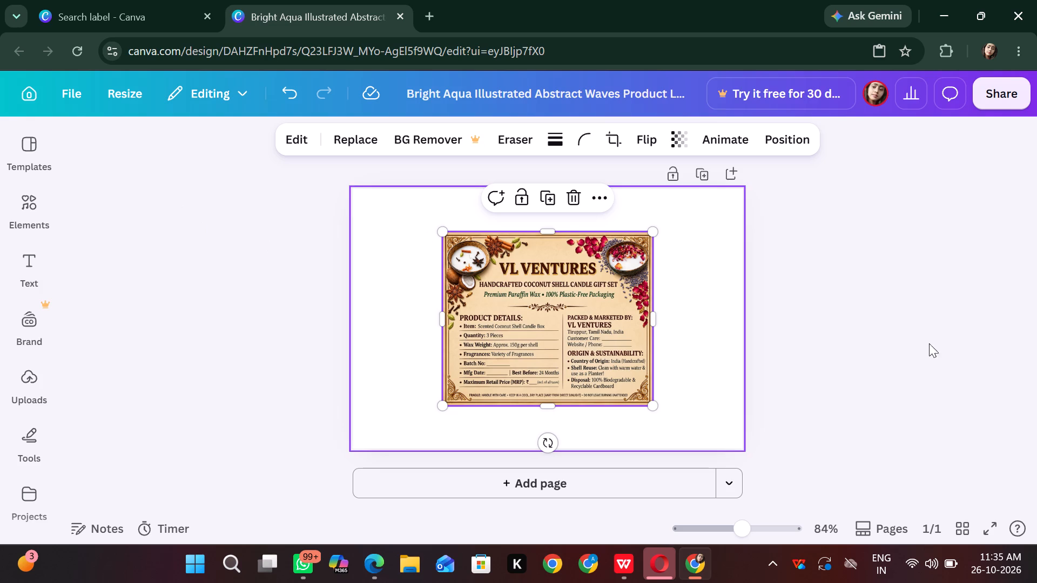
pyautogui.scroll(-3, 0, 451)
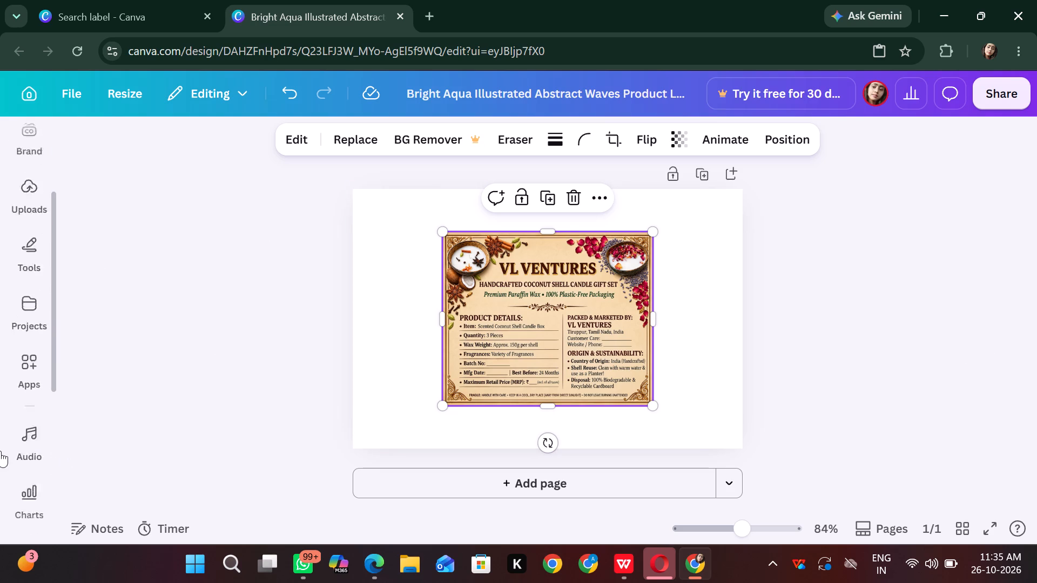
pyautogui.scroll(-2, 2, 446)
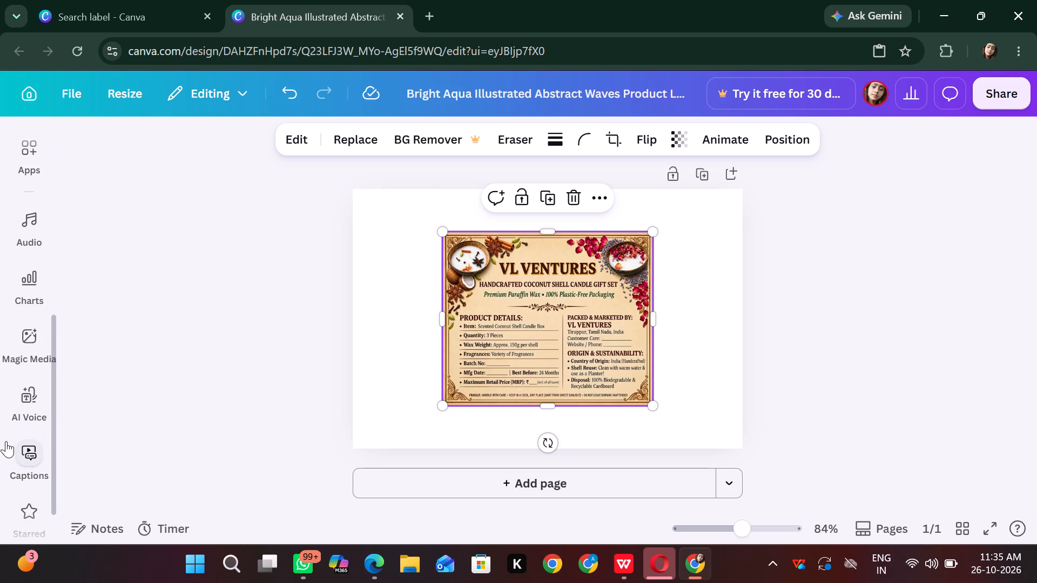
pyautogui.scroll(-6, 8, 439)
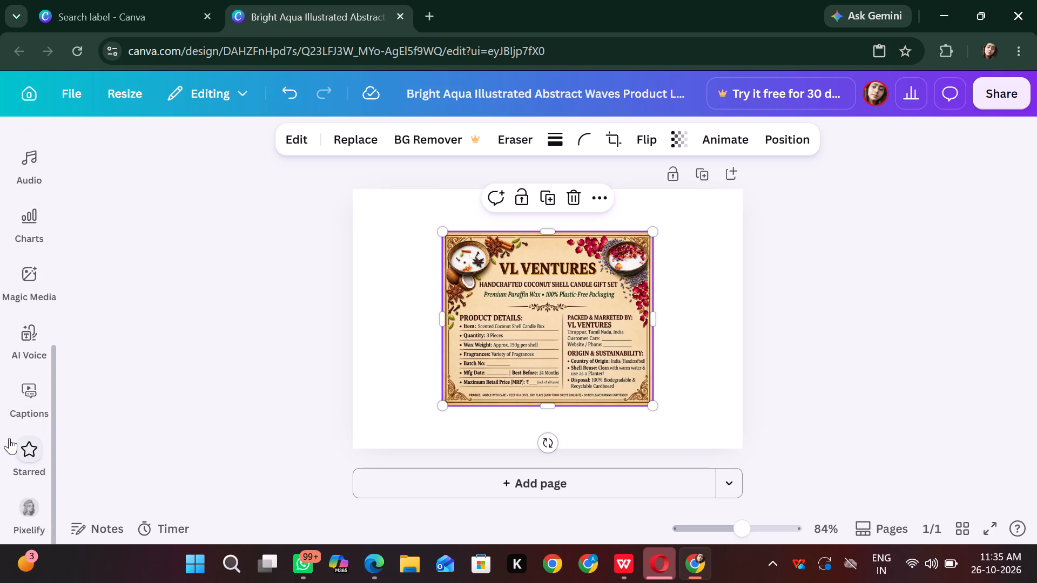
# Leave the label template search for the Canva home page and create a new blank Whiteboard design.
pyautogui.click(133, 8)
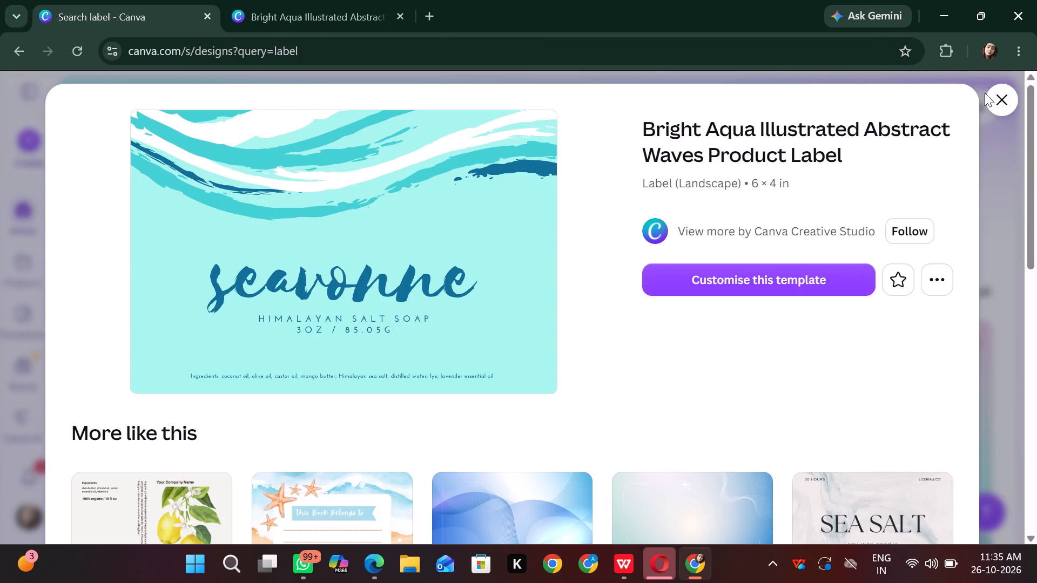
pyautogui.click(1002, 92)
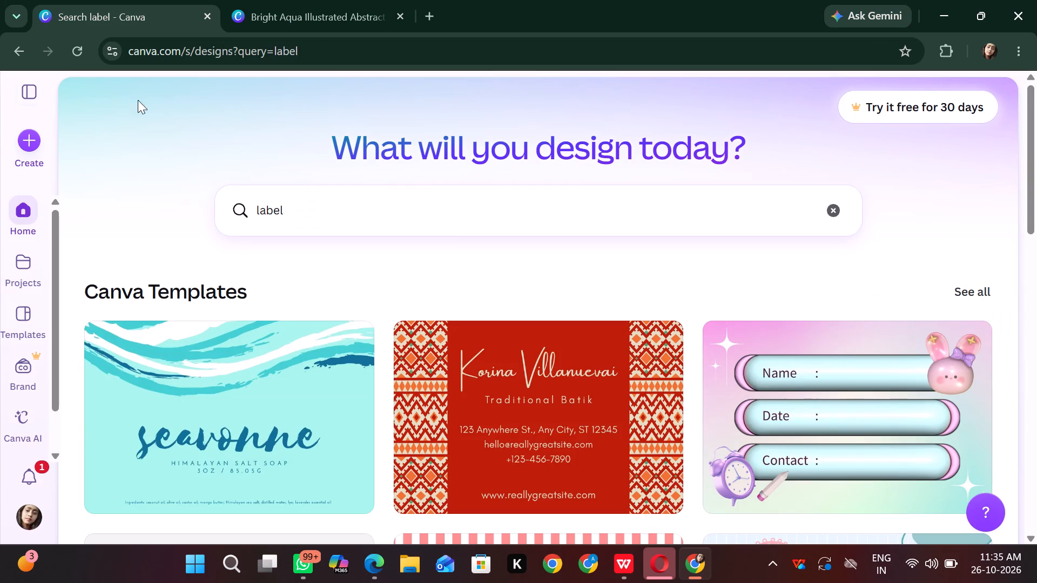
pyautogui.click(18, 54)
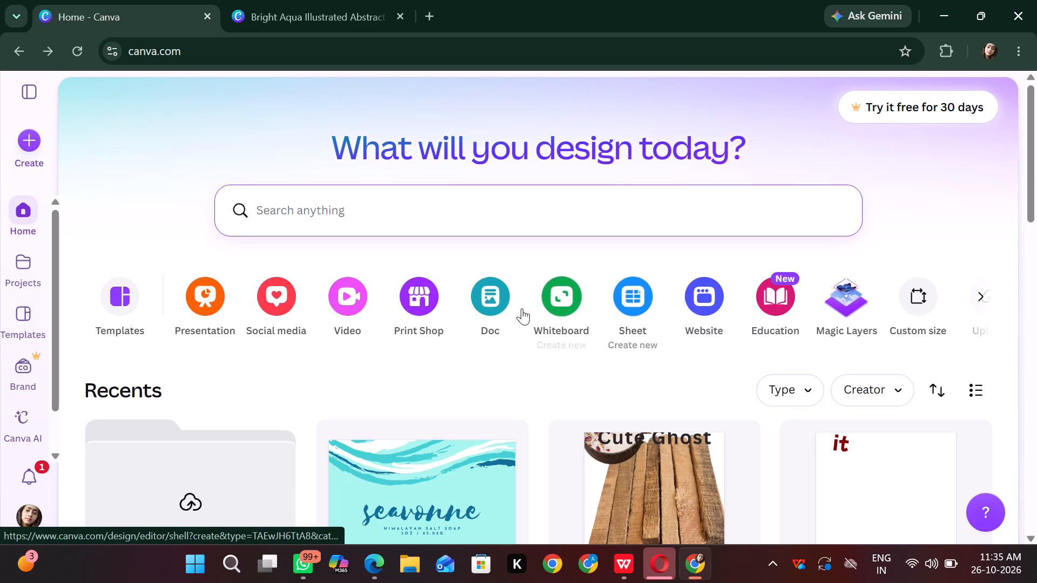
pyautogui.click(569, 309)
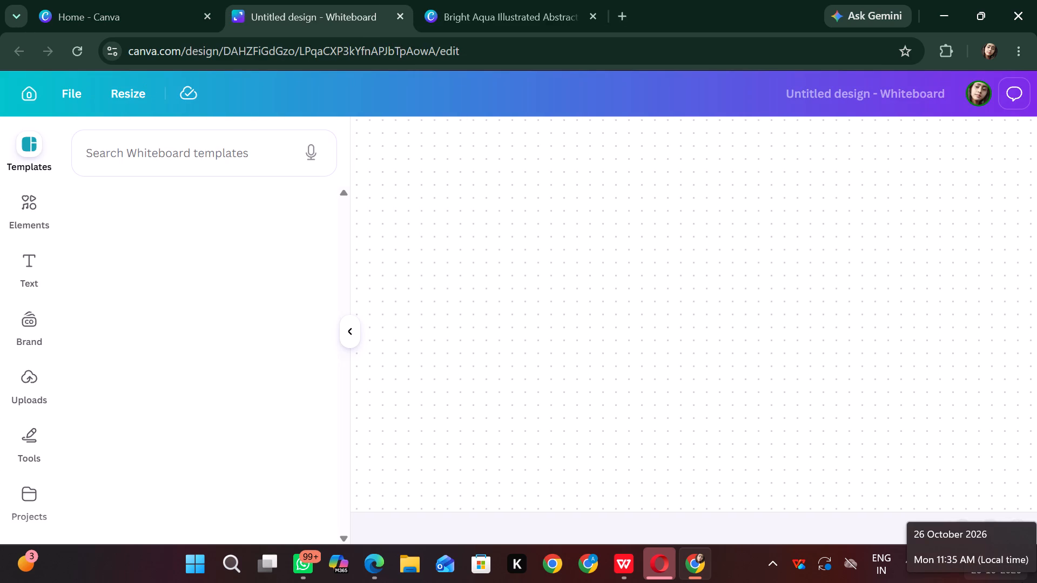
pyautogui.click(348, 328)
# Paste the VL Ventures label picture onto the blank whiteboard.
pyautogui.rightClick(553, 303)
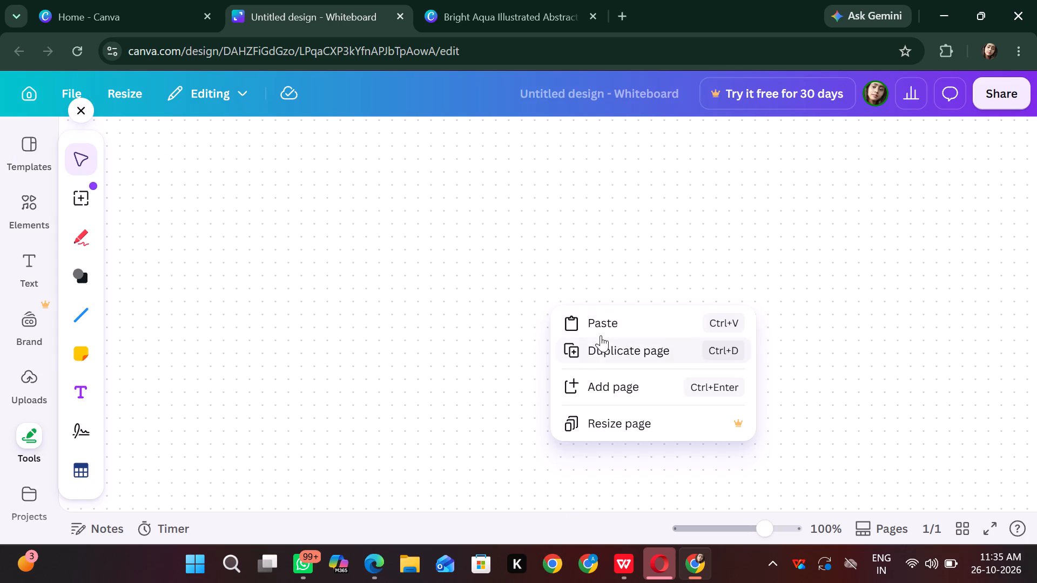
pyautogui.click(602, 326)
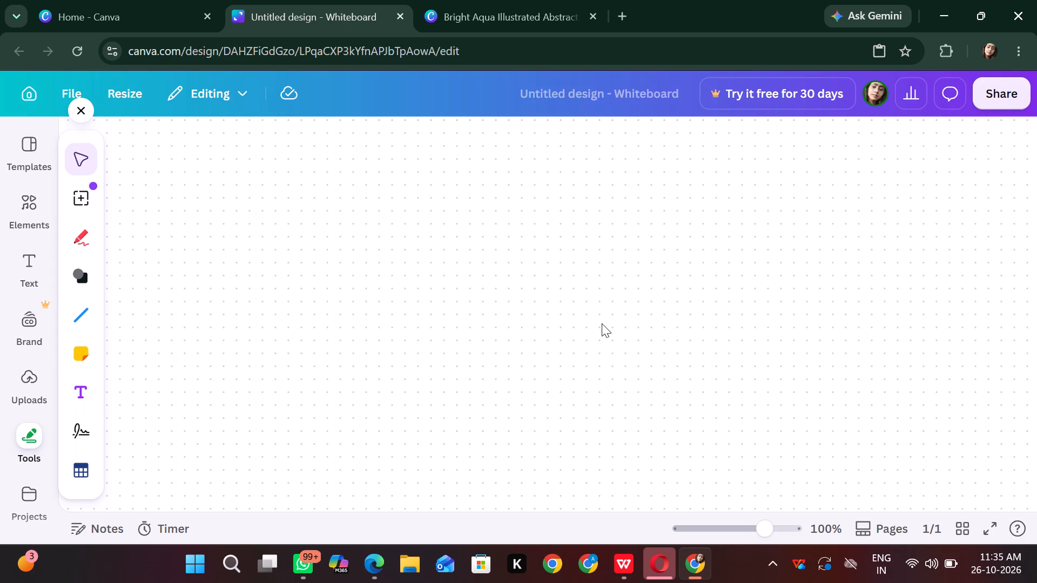
pyautogui.click(599, 317)
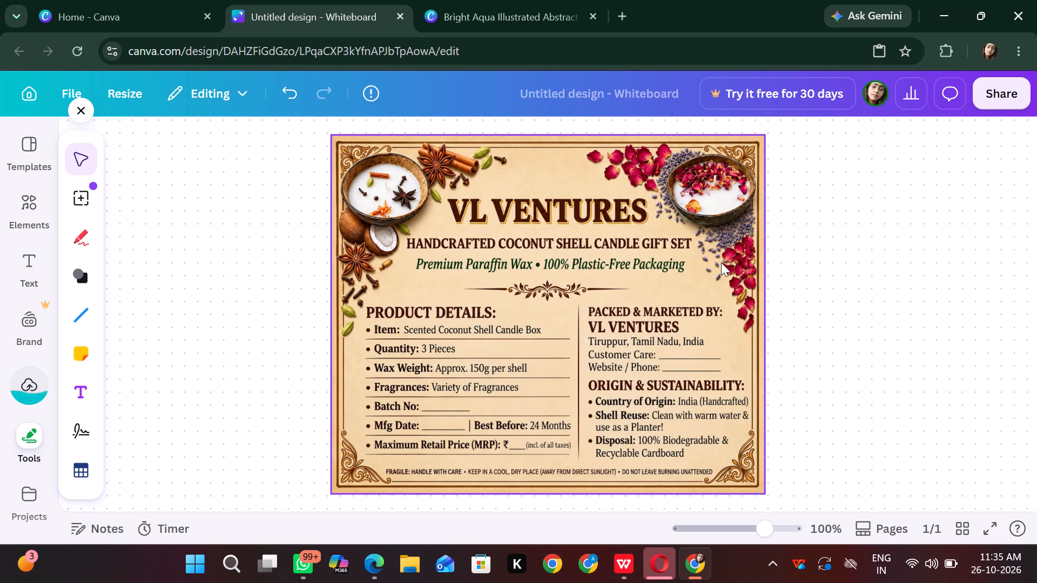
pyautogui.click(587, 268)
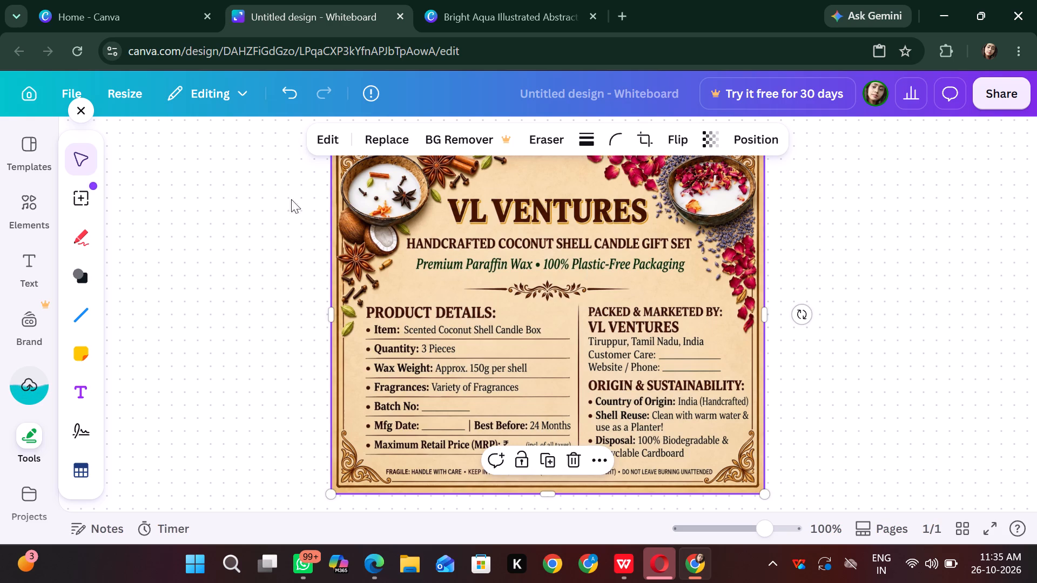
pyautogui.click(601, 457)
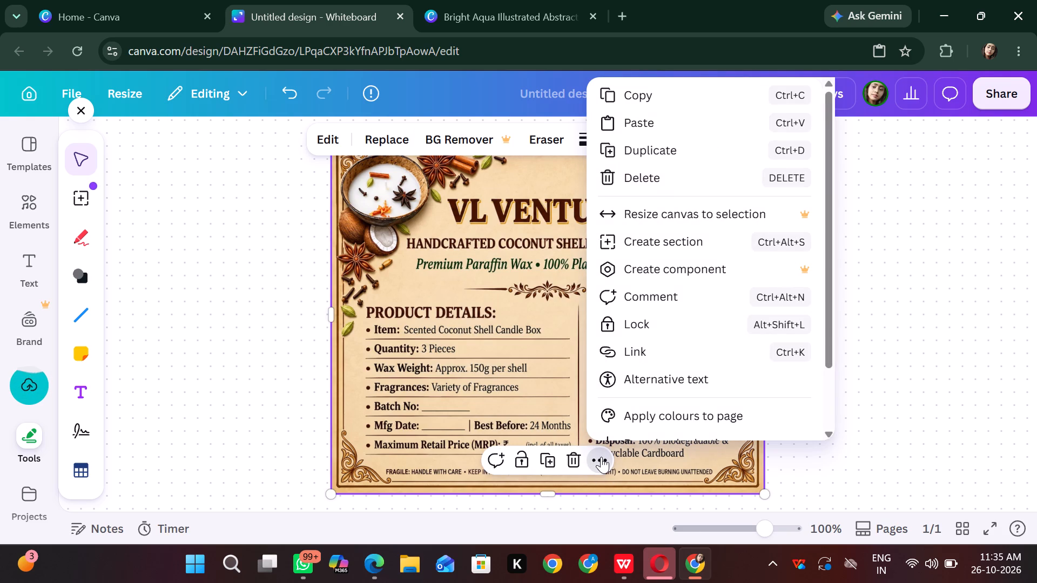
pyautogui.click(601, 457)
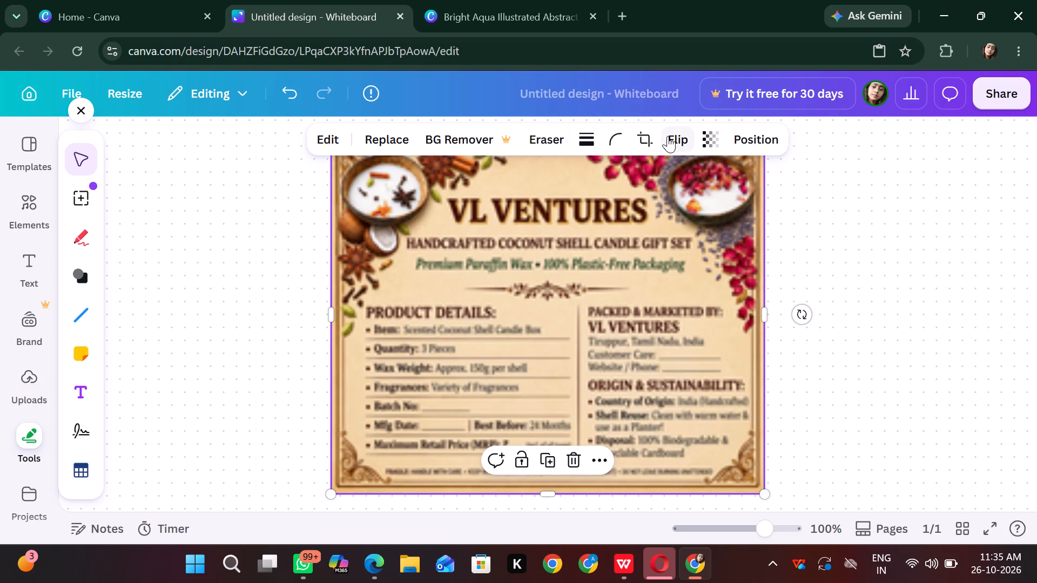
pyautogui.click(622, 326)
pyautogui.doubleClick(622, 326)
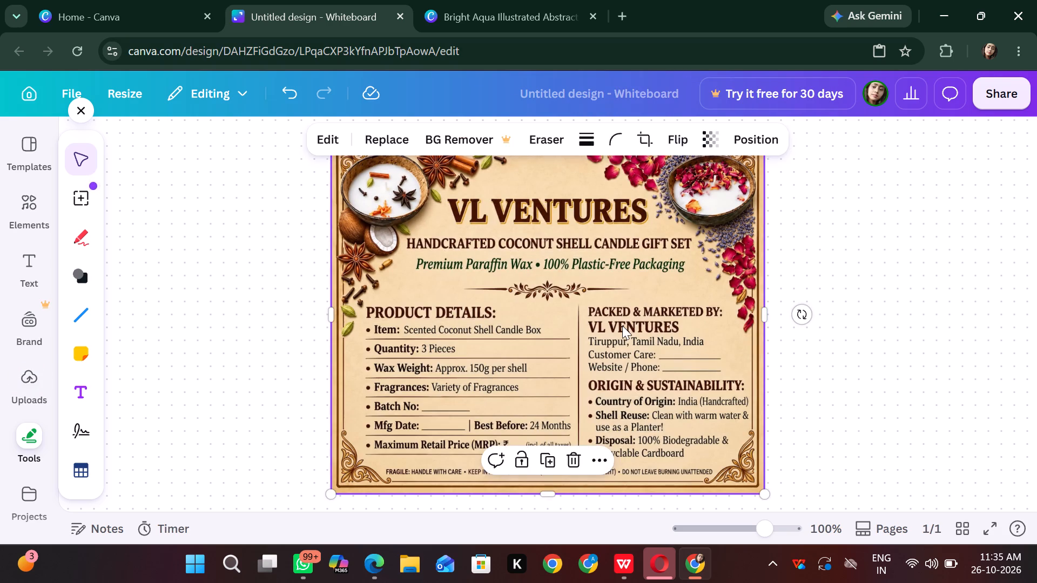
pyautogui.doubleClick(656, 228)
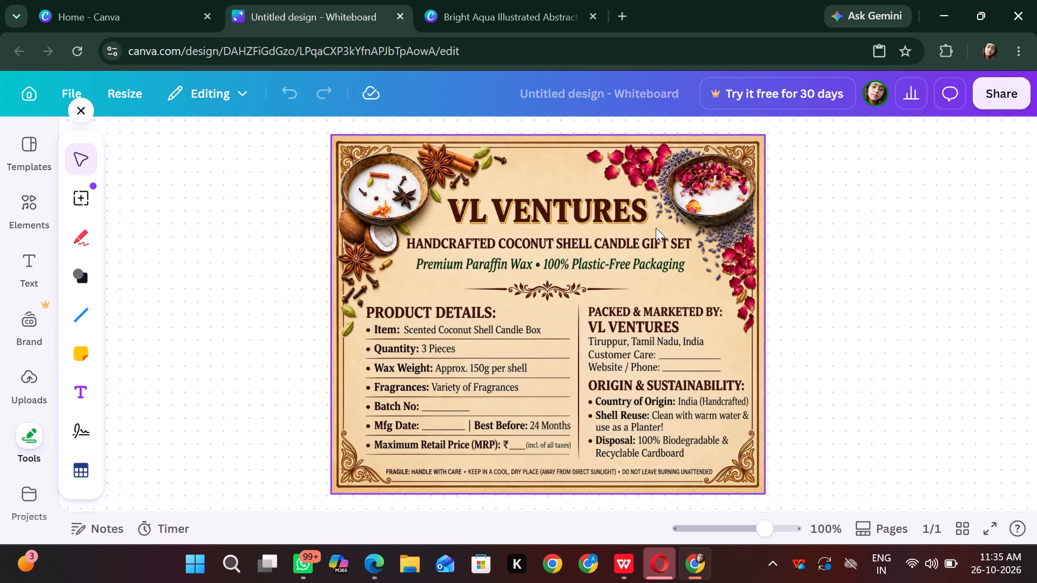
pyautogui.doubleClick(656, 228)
# Open the label picture for cropping and look through the available preset crop aspect ratios.
pyautogui.click(718, 292)
pyautogui.doubleClick(715, 290)
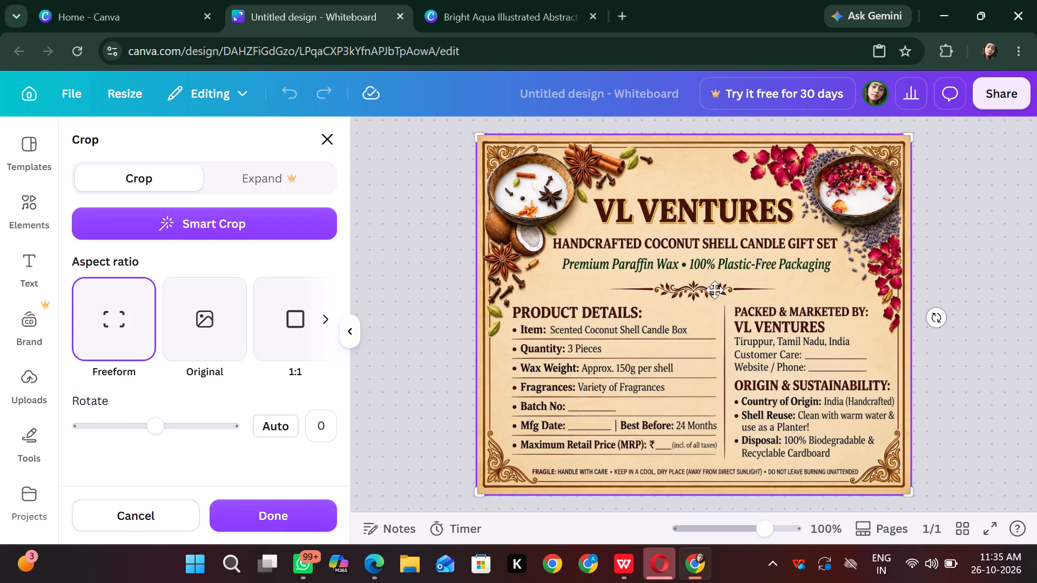
pyautogui.click(325, 319)
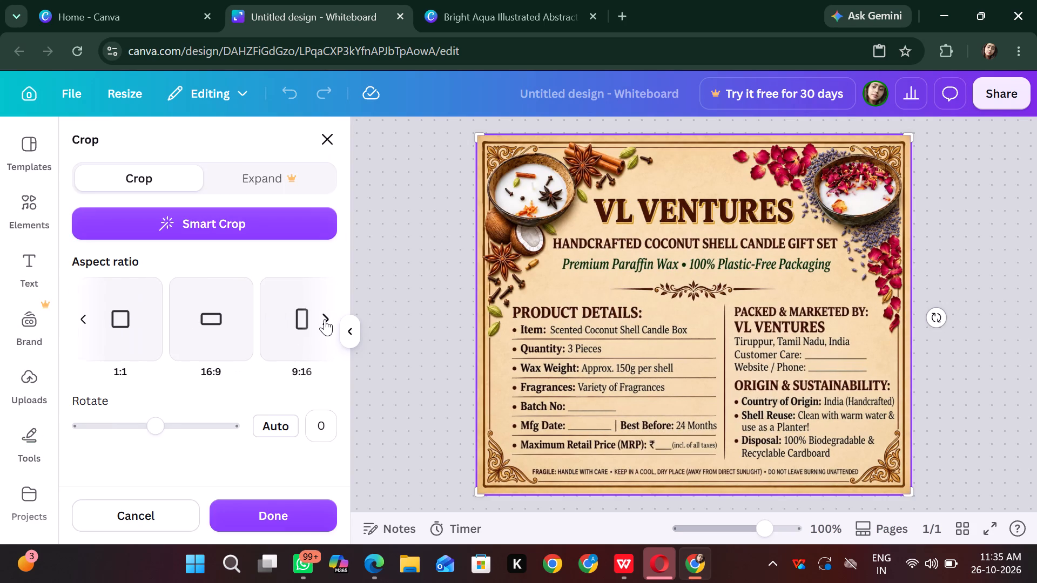
pyautogui.click(325, 319)
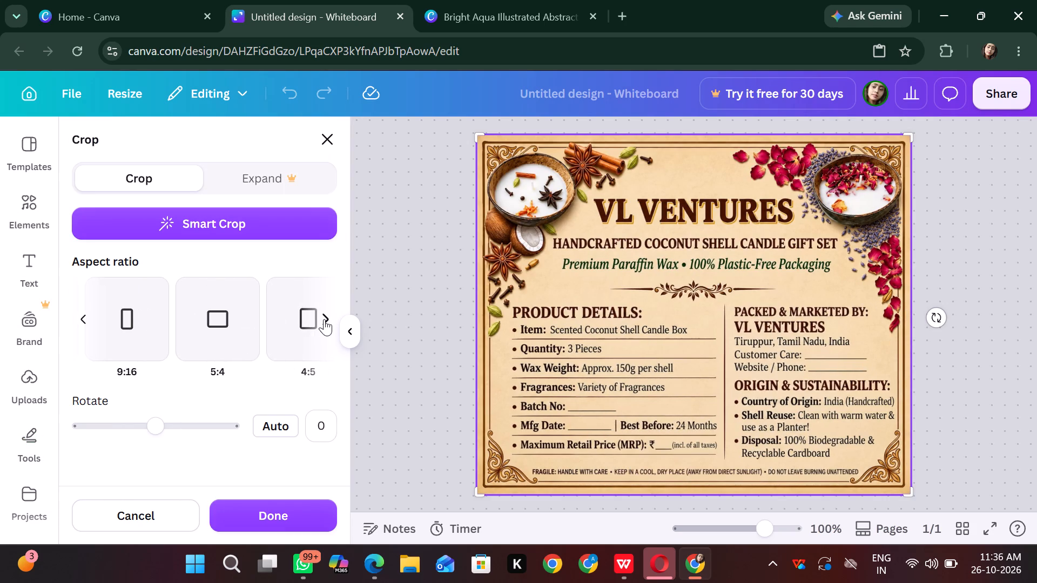
pyautogui.click(324, 319)
pyautogui.click(324, 319)
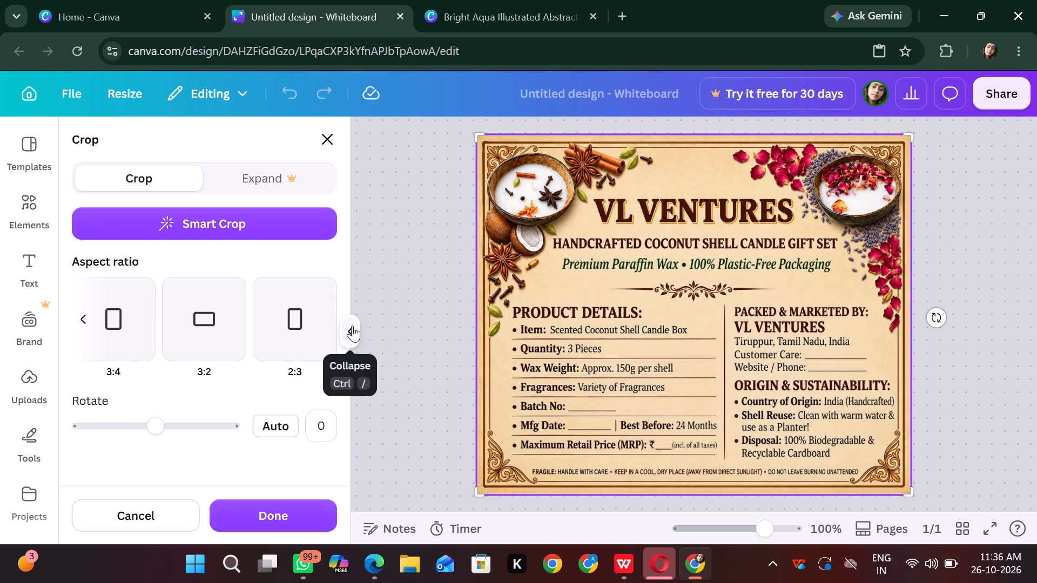
pyautogui.scroll(-6, 204, 260)
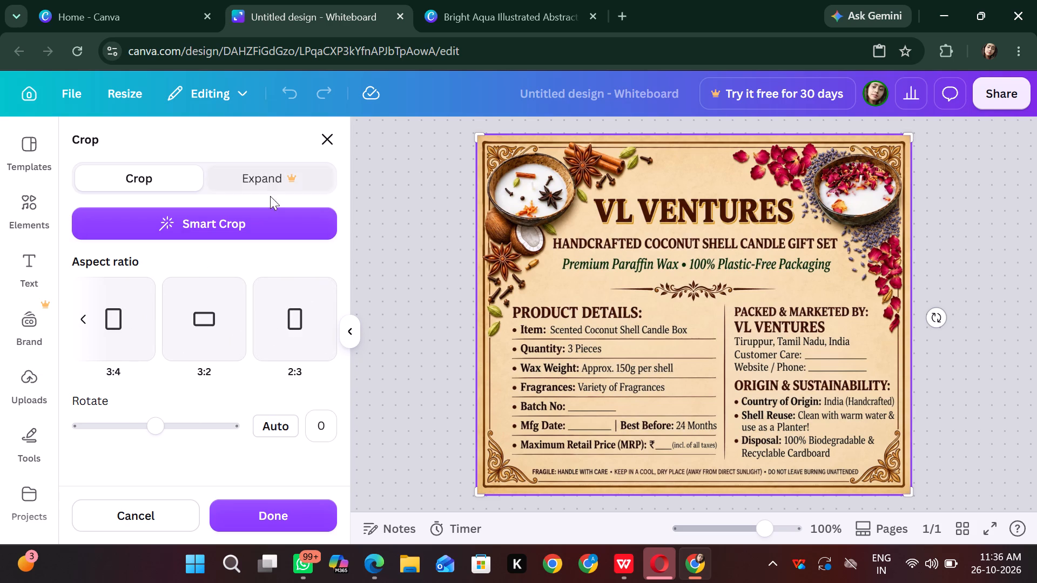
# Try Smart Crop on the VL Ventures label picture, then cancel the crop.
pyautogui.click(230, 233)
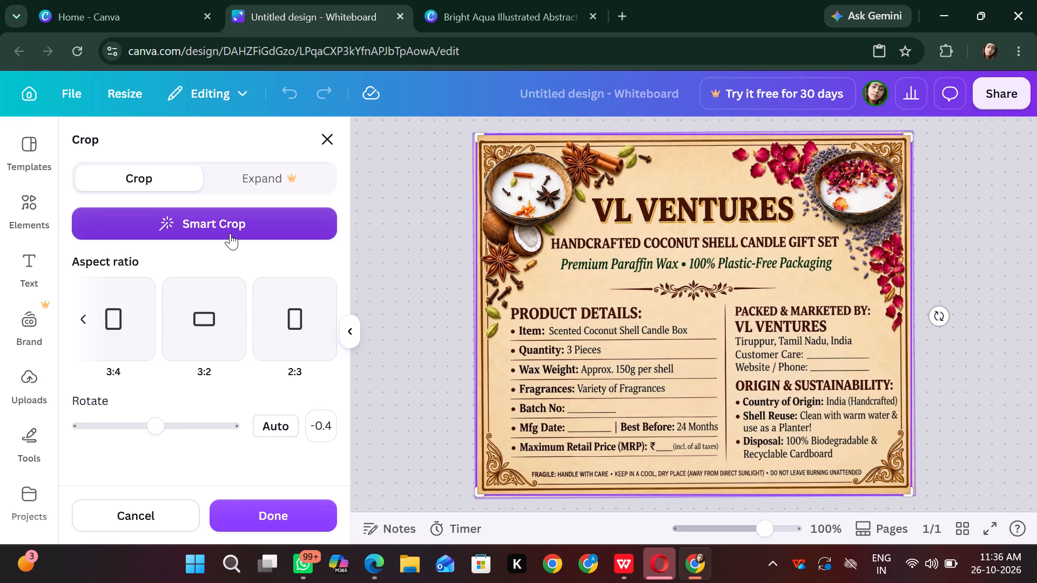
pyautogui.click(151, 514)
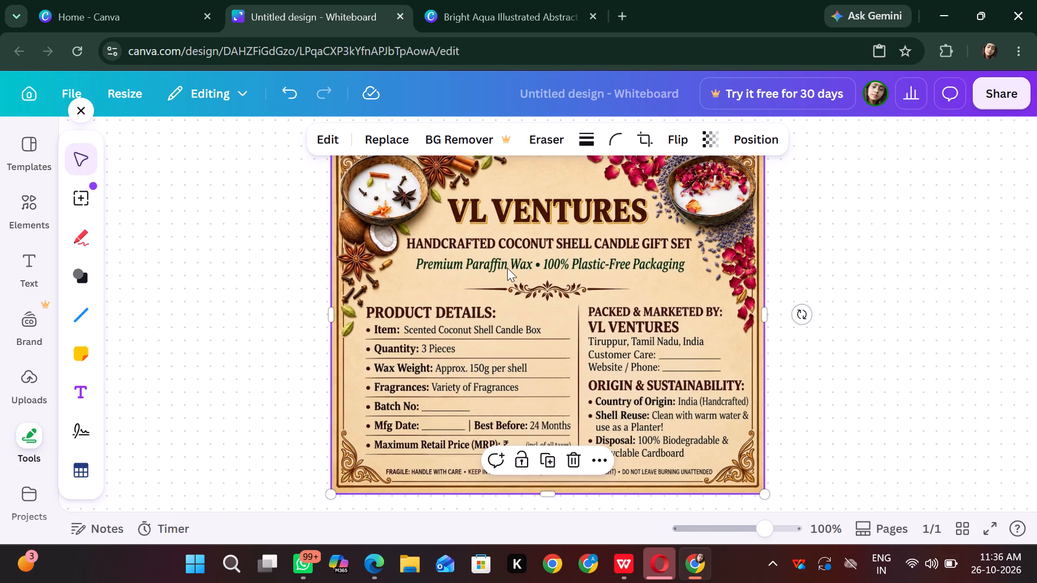
# Reopen the crop settings for the VL Ventures label picture.
pyautogui.doubleClick(507, 268)
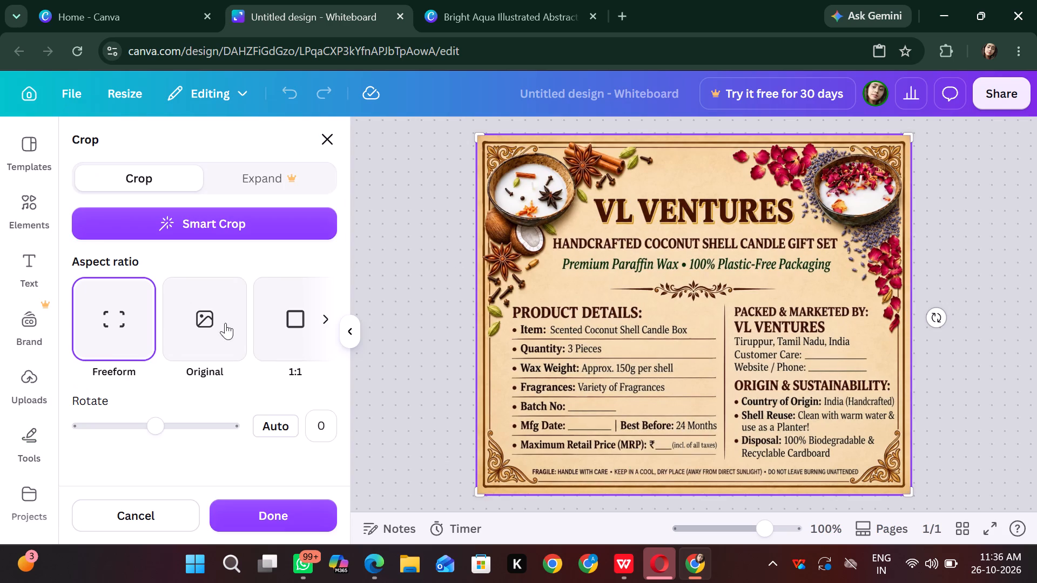
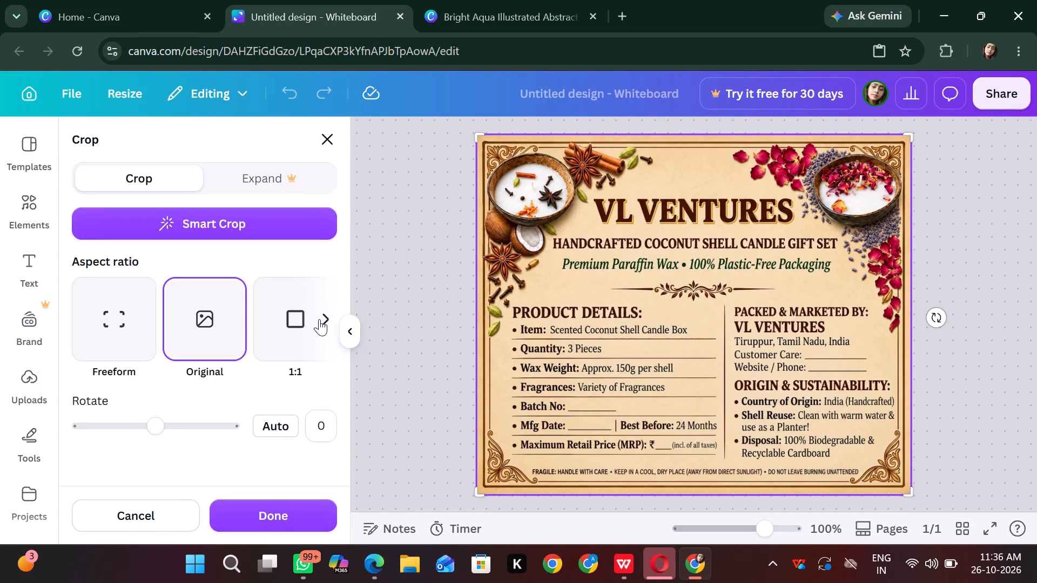
# Look through the remaining preset crop ratios and the Expand option for the label picture, closing the crop settings without cropping.
pyautogui.click(321, 318)
pyautogui.click(321, 318)
pyautogui.click(321, 318)
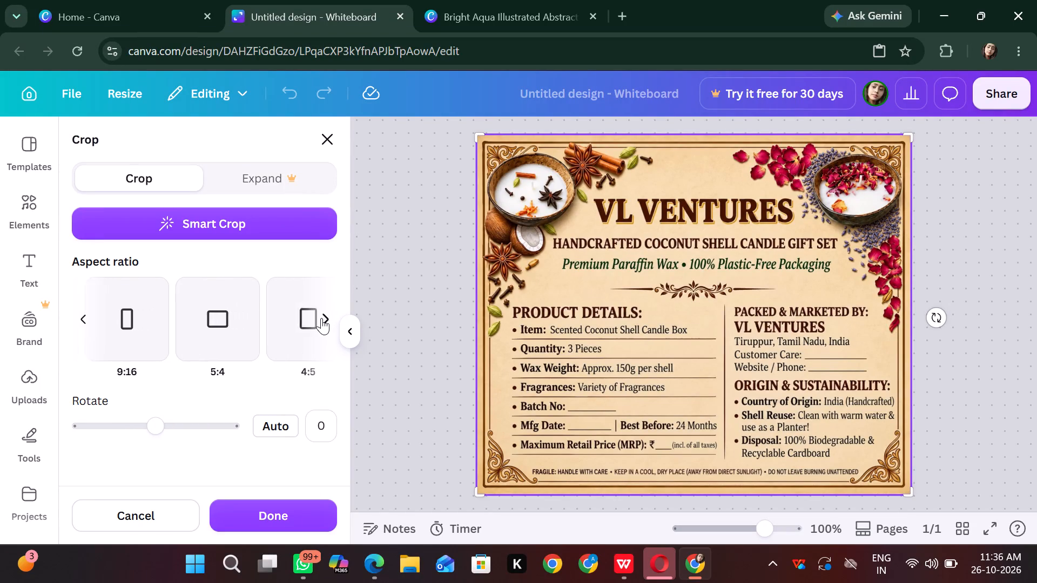
pyautogui.click(321, 318)
pyautogui.click(258, 176)
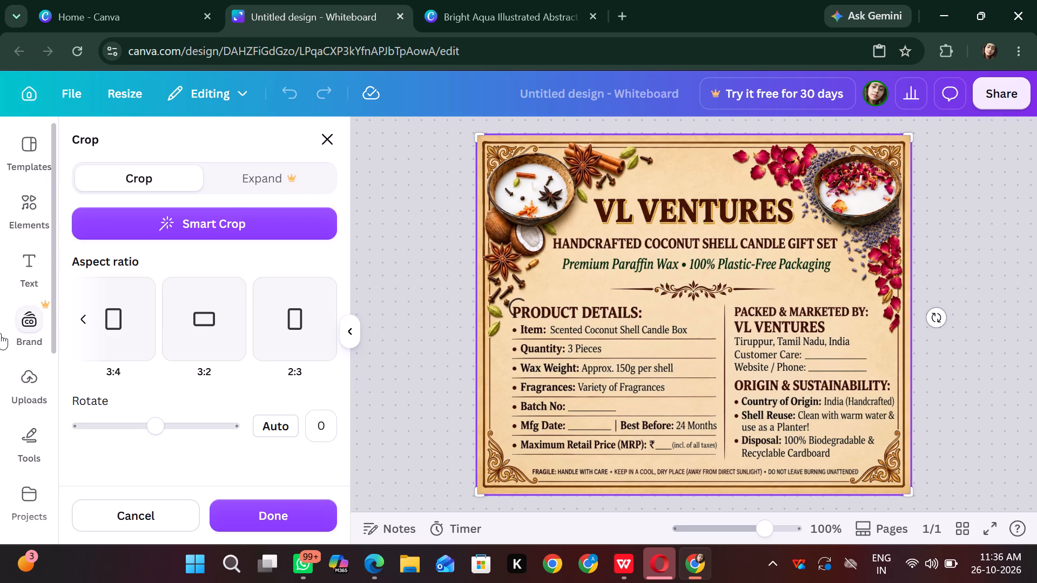
pyautogui.click(326, 137)
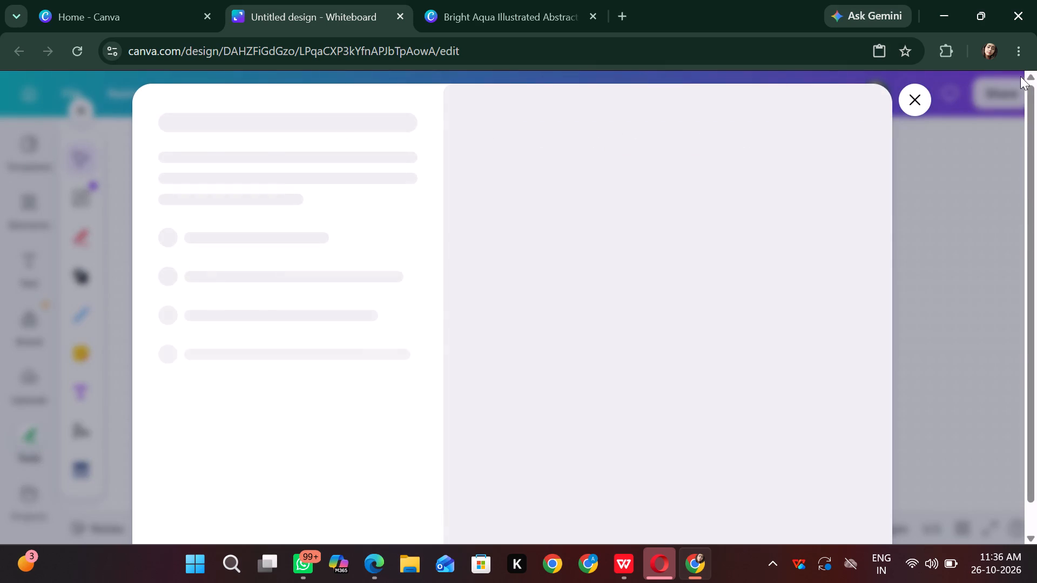
pyautogui.click(905, 98)
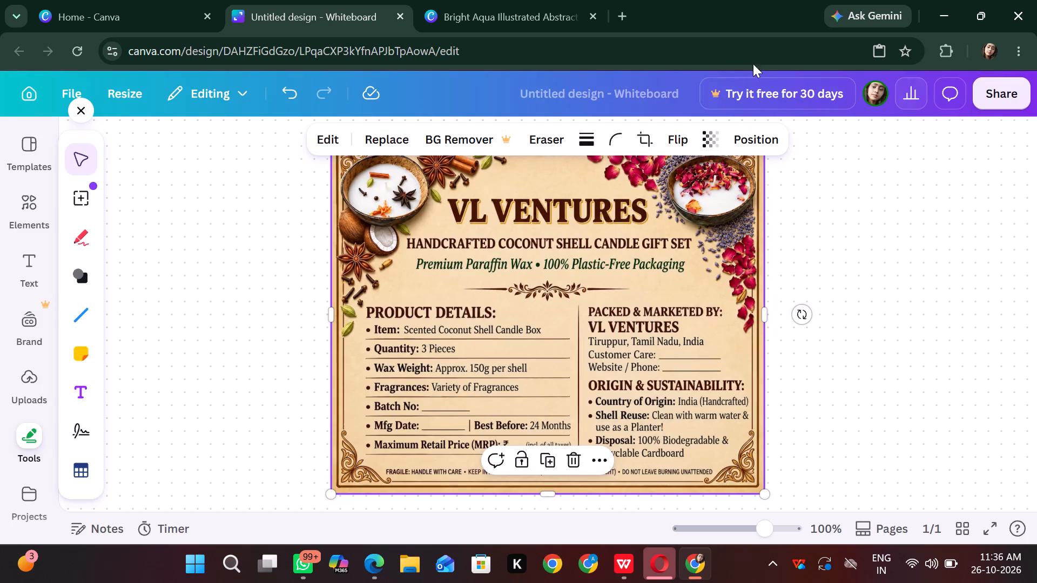
# Switch to the Bright Aqua product label design and reposition the VL Ventures picture slightly up and left of the page centre.
pyautogui.click(500, 3)
pyautogui.moveTo(503, 296); pyautogui.dragTo(507, 291)
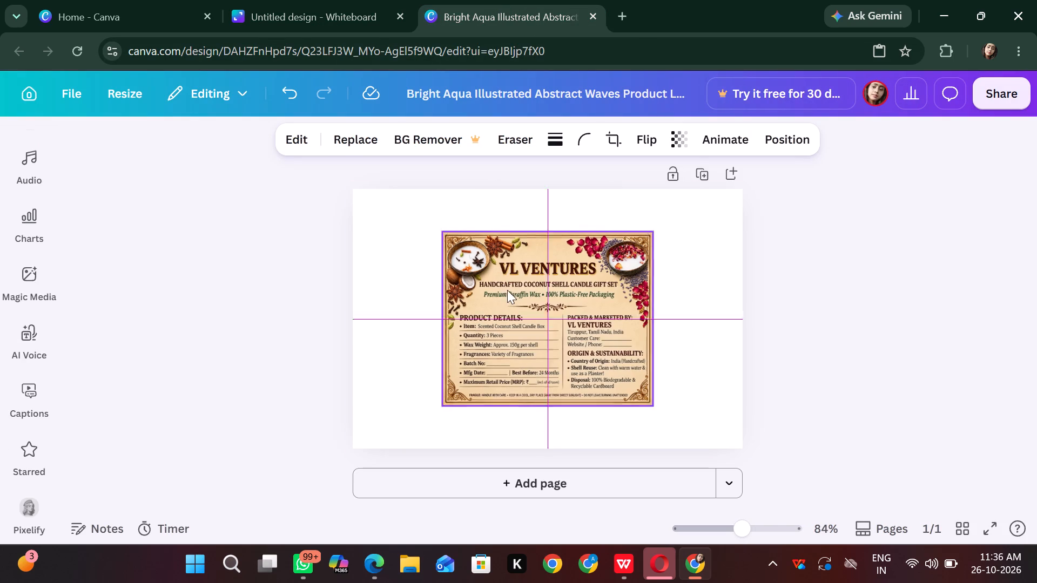
pyautogui.moveTo(541, 329); pyautogui.dragTo(480, 346)
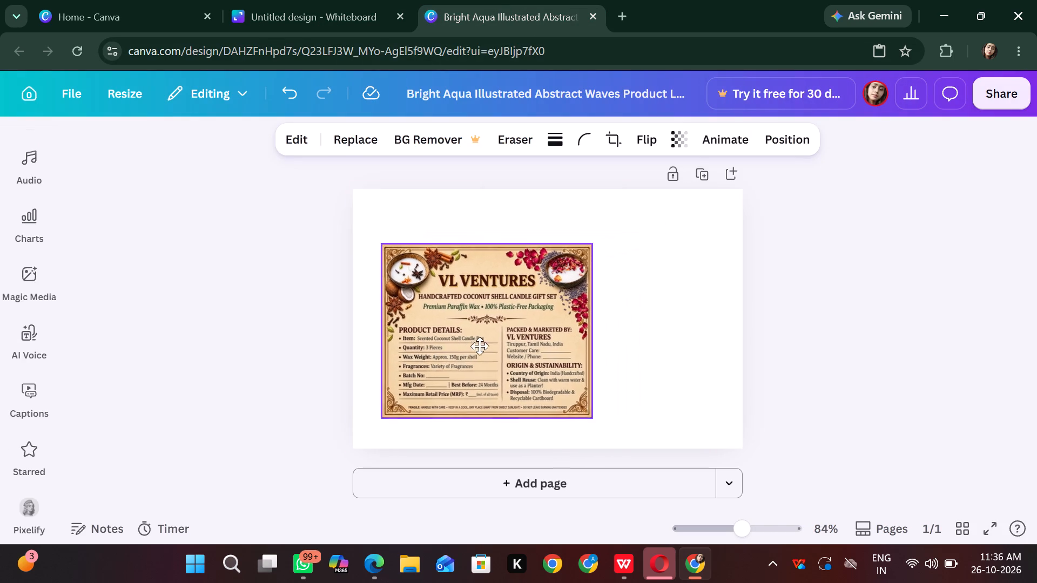
pyautogui.moveTo(480, 346); pyautogui.dragTo(553, 324)
pyautogui.moveTo(560, 321); pyautogui.dragTo(527, 320)
pyautogui.click(527, 320)
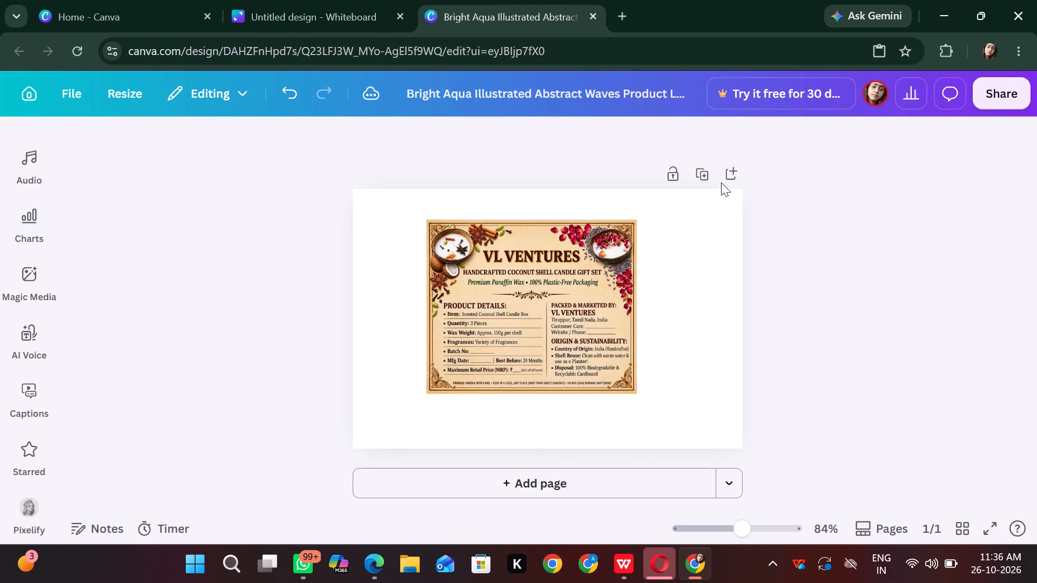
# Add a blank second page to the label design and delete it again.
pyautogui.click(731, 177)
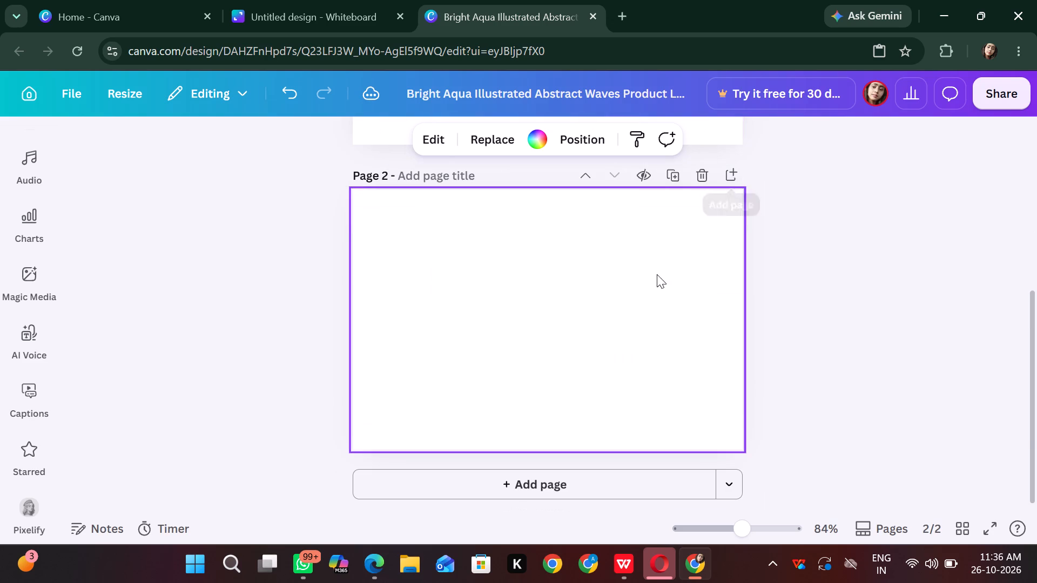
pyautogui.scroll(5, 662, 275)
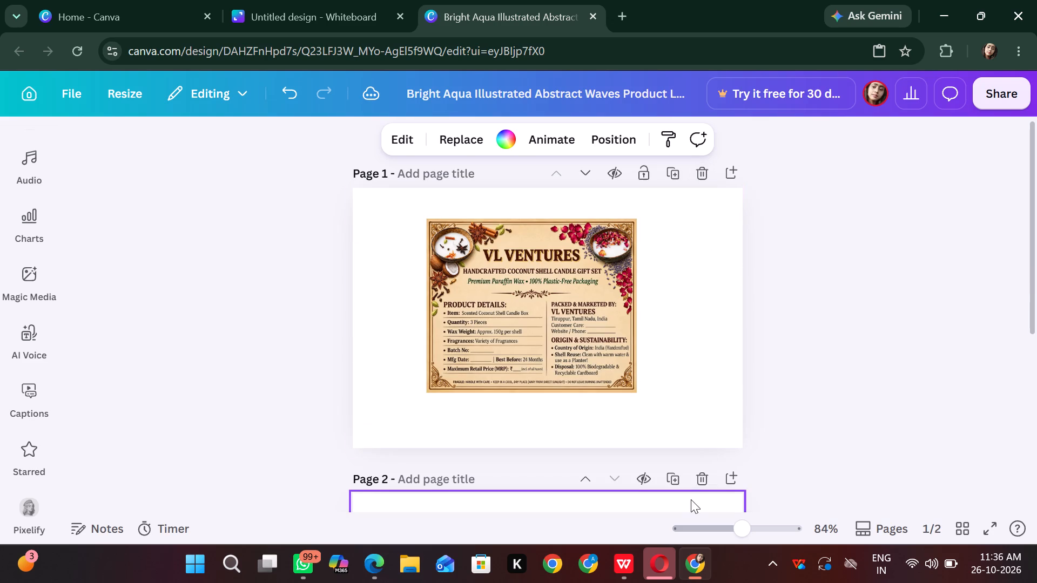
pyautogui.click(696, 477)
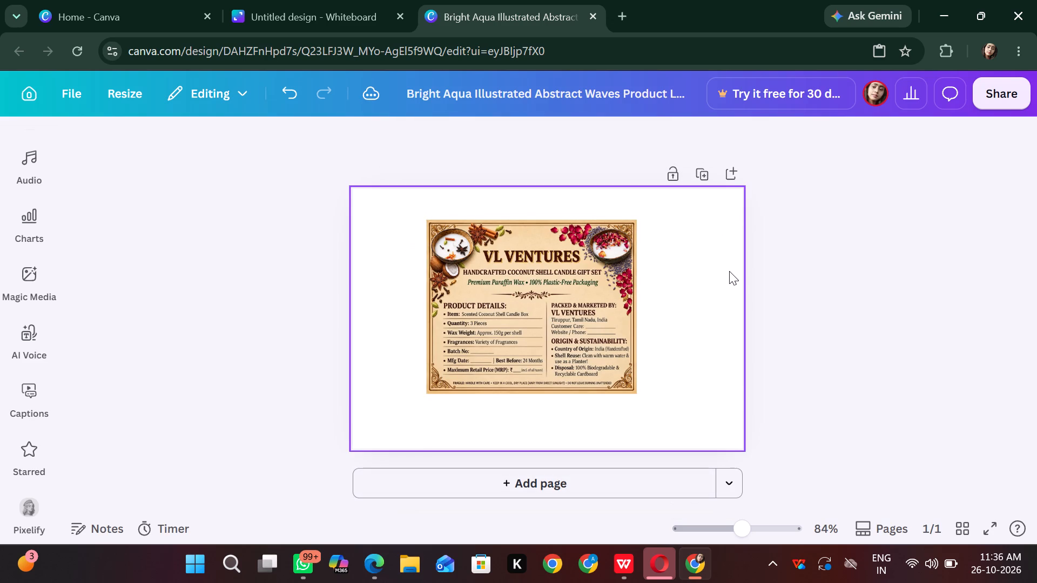
# Examine the page's editing tools, layers and arrangement options for width and height settings.
pyautogui.click(730, 272)
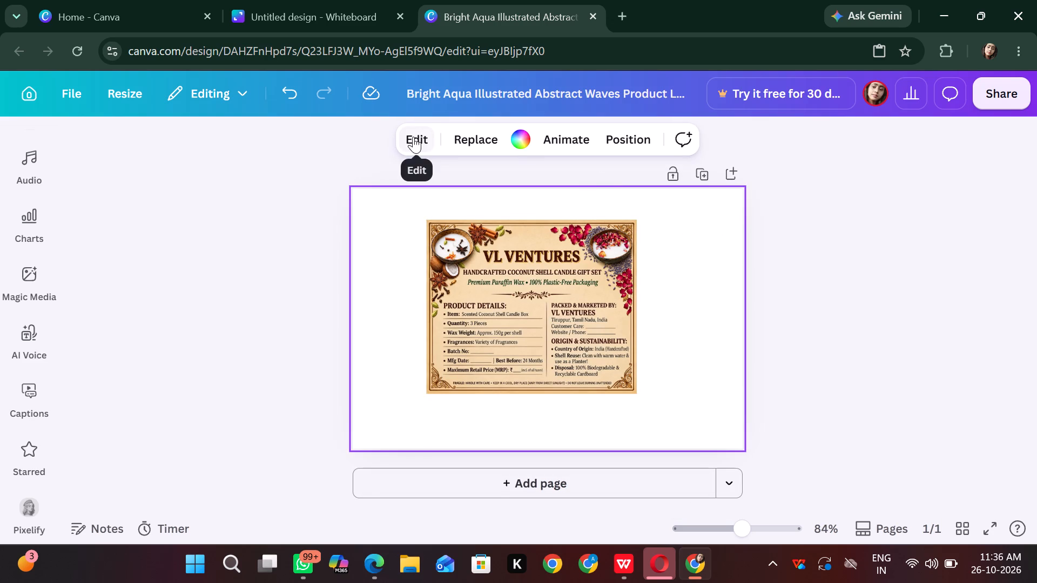
pyautogui.click(413, 137)
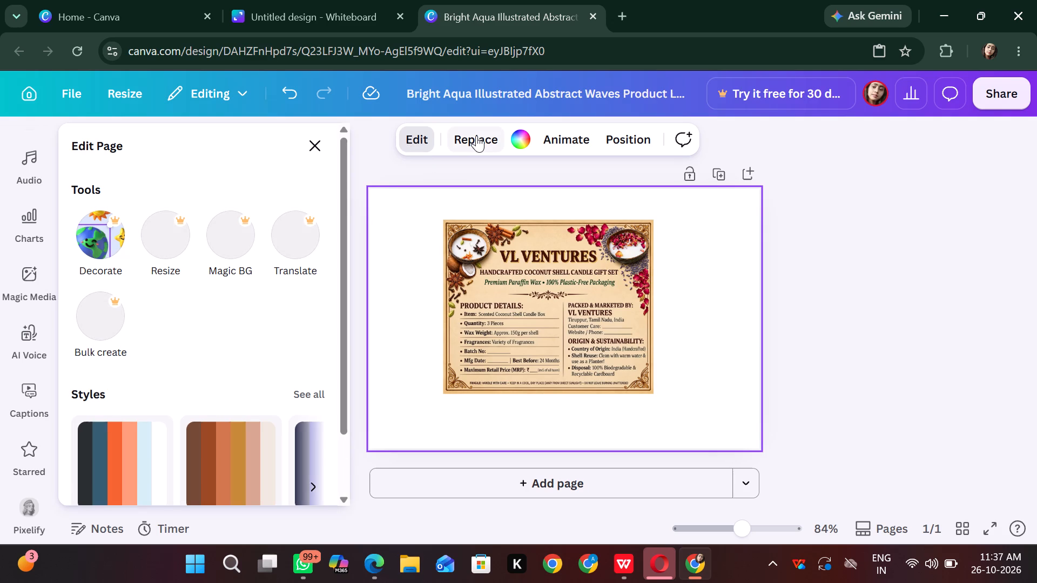
pyautogui.click(617, 140)
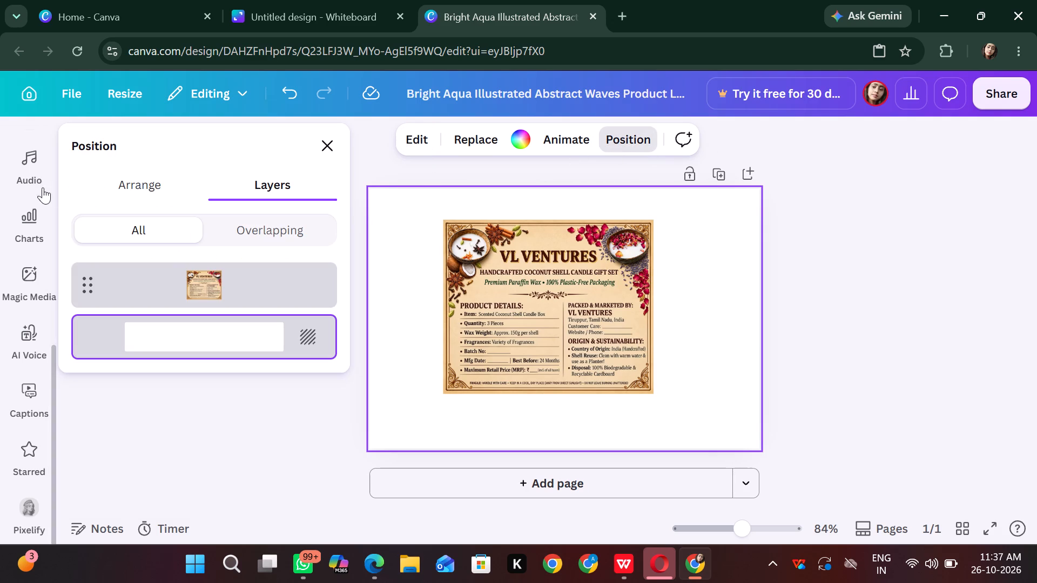
pyautogui.click(118, 178)
pyautogui.click(118, 178)
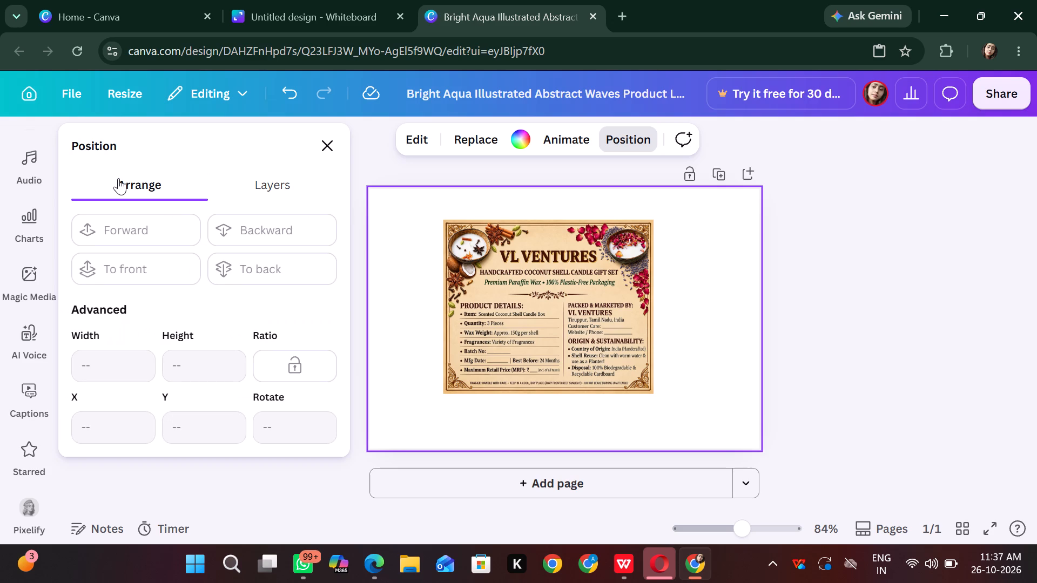
pyautogui.click(333, 146)
pyautogui.click(394, 187)
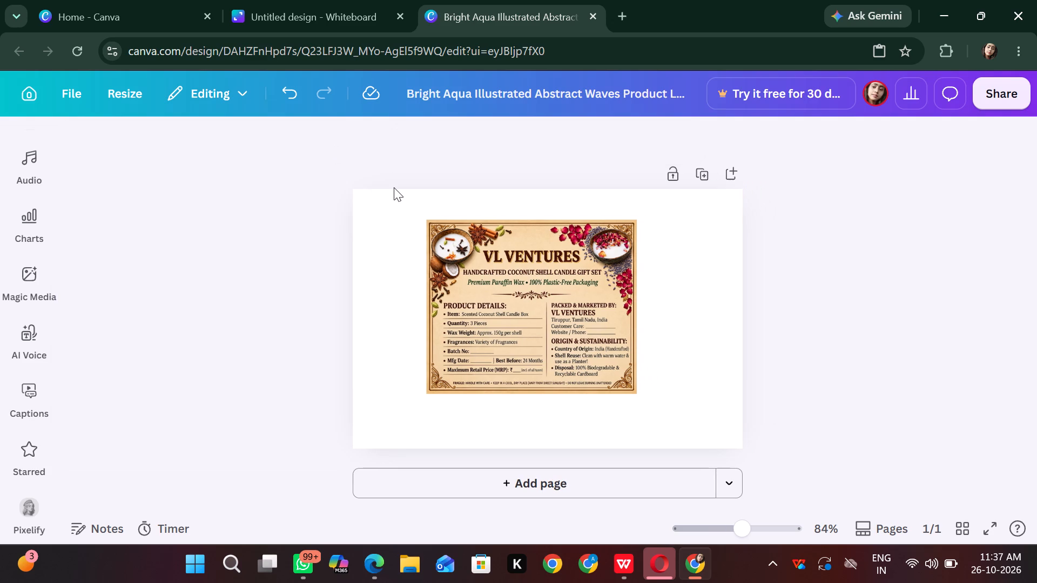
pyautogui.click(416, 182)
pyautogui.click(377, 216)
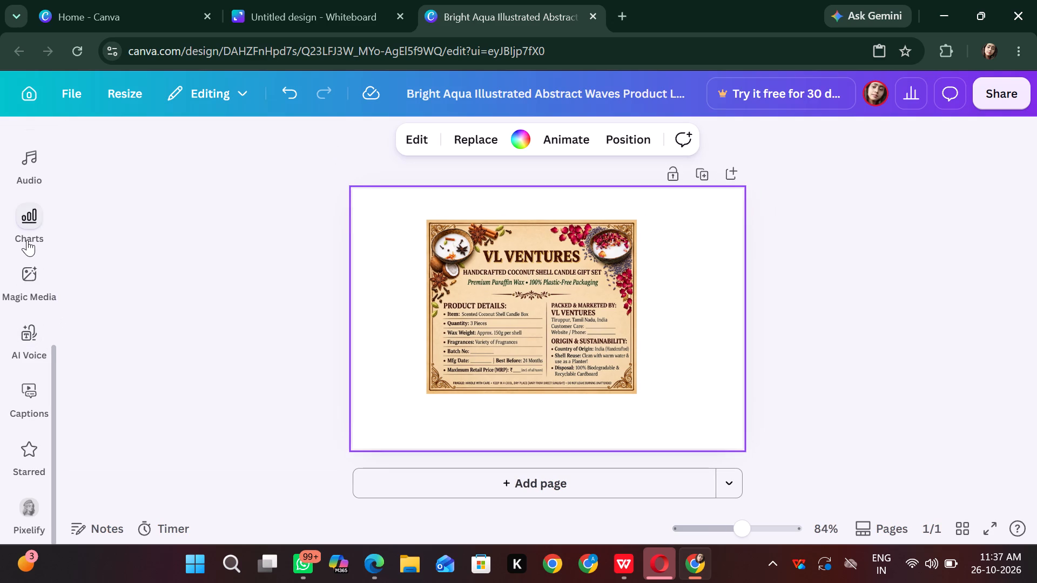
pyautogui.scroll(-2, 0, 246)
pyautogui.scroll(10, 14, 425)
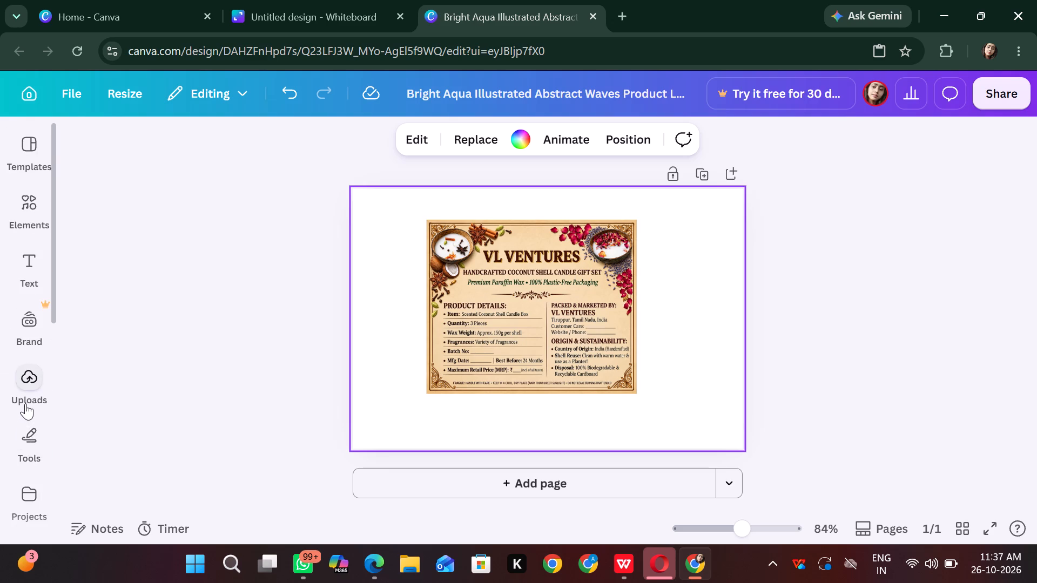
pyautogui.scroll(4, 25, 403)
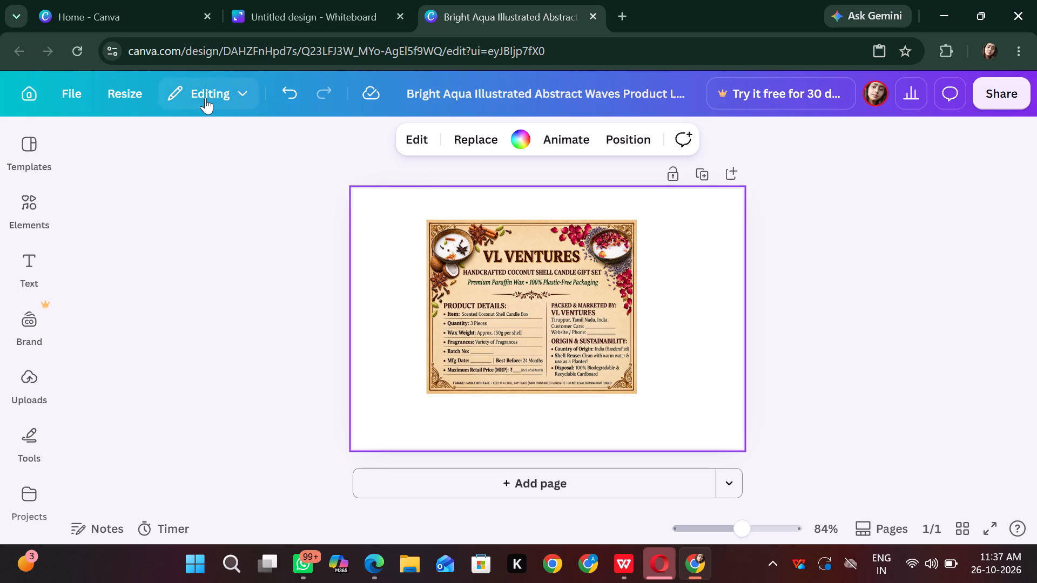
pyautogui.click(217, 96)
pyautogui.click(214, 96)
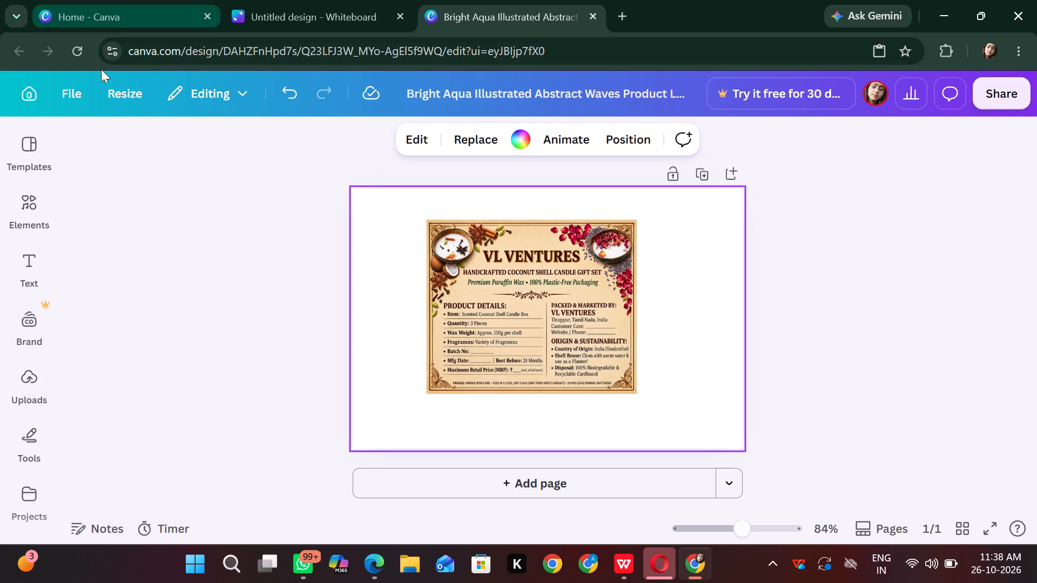
# Open the custom size resize options for the label design and enter a width of 19.3 in and a height of 16 in.
pyautogui.click(111, 85)
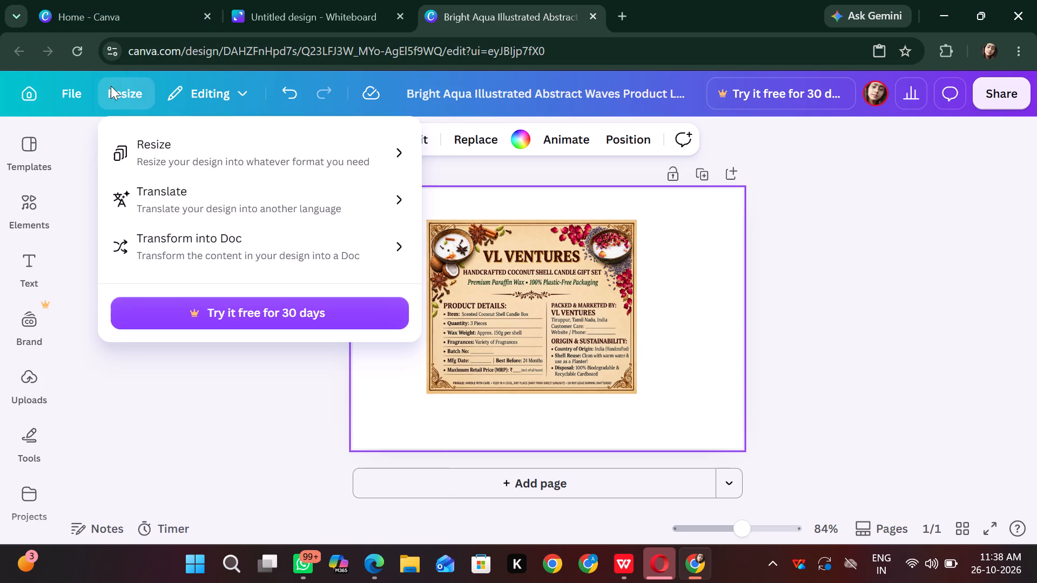
pyautogui.click(289, 155)
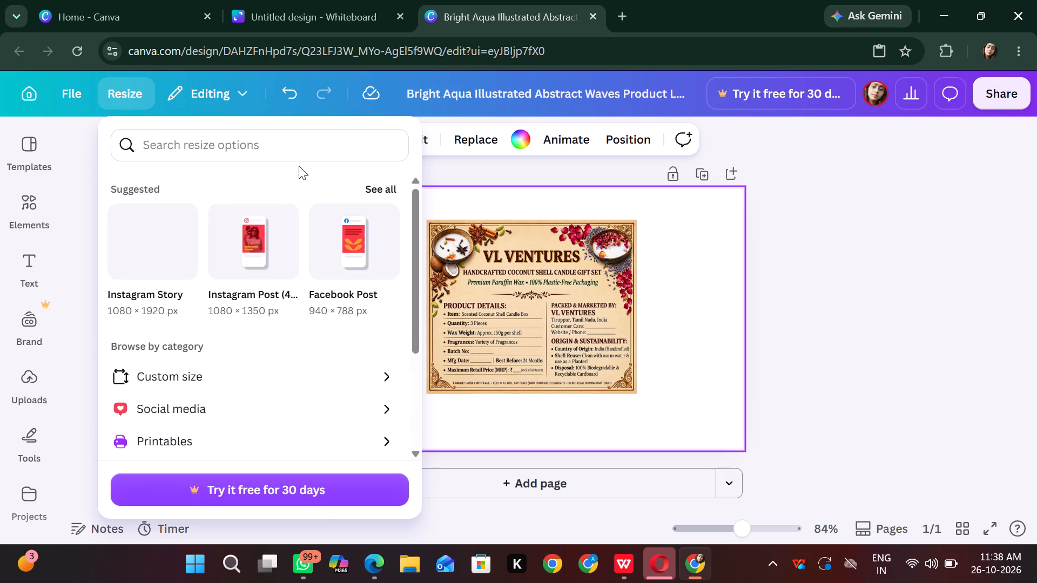
pyautogui.scroll(-2, 311, 316)
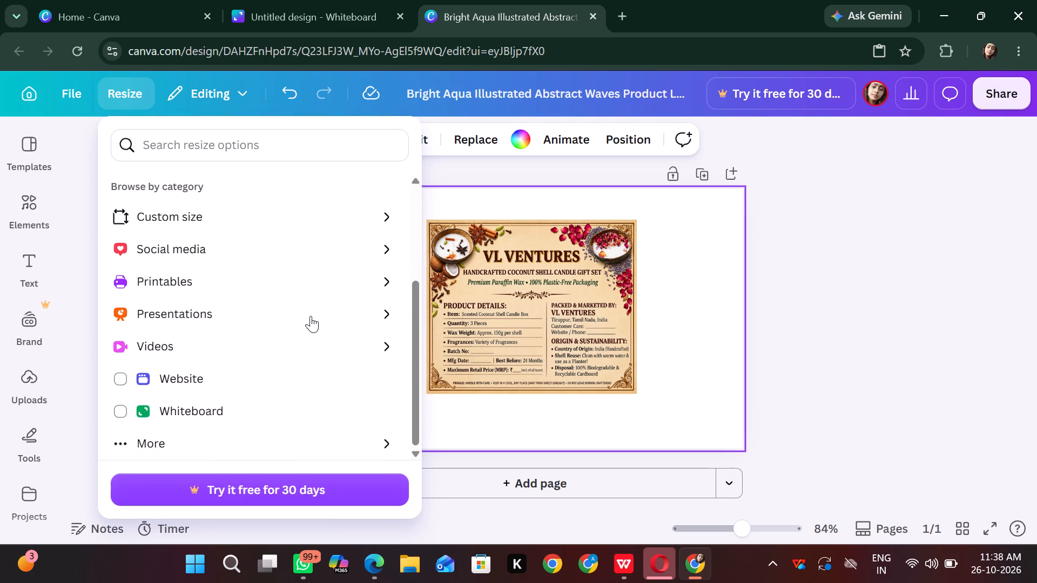
pyautogui.click(335, 206)
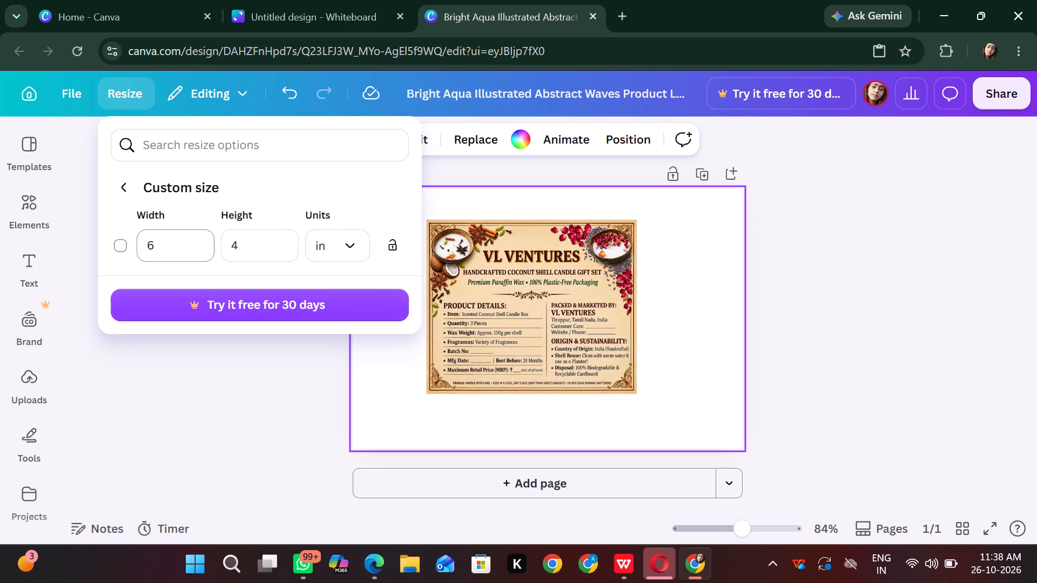
pyautogui.moveTo(170, 251); pyautogui.dragTo(110, 253)
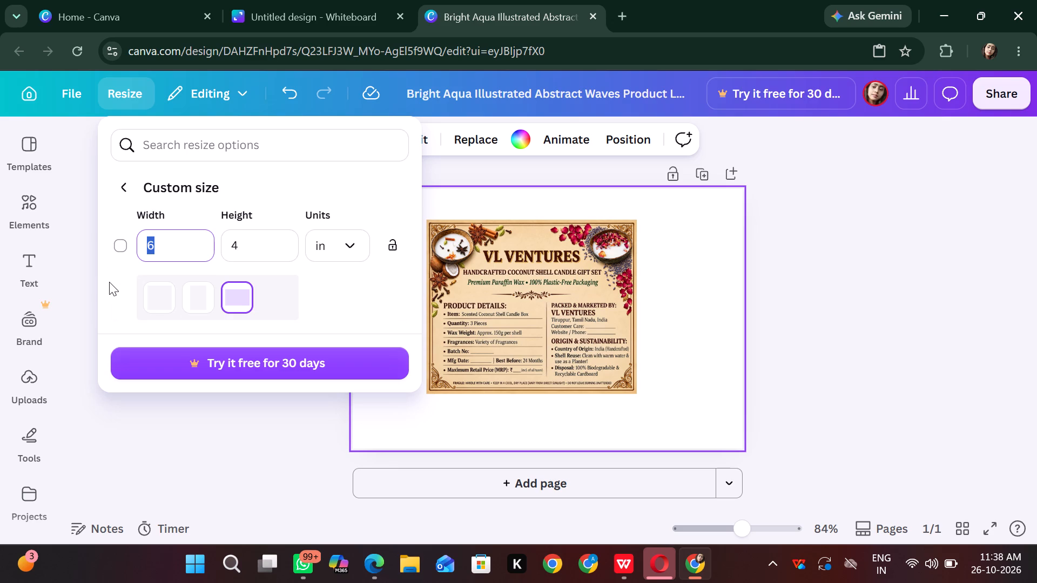
pyautogui.press('1')
pyautogui.write('9.')
pyautogui.press('3')
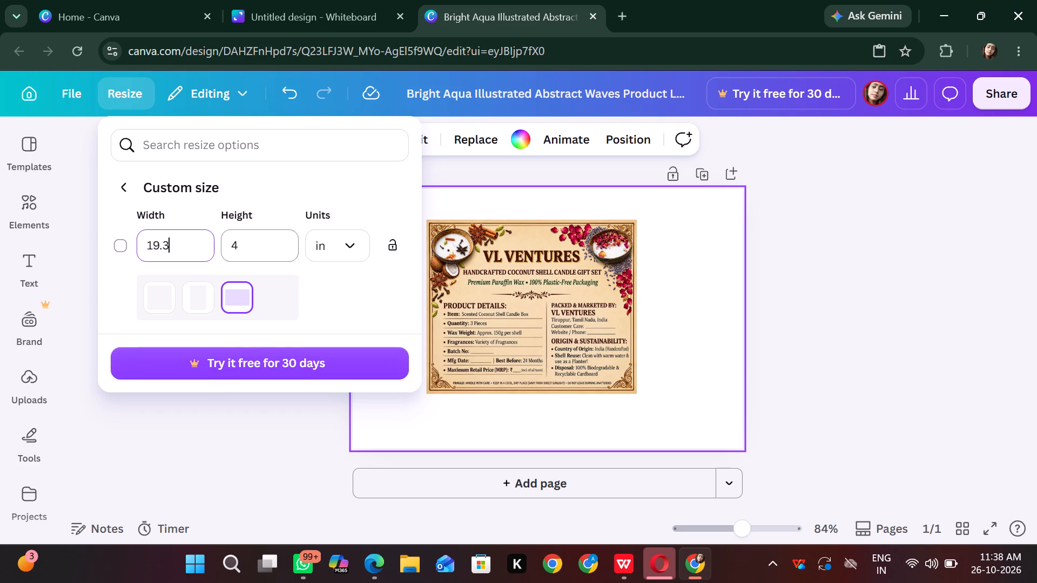
pyautogui.click(245, 246)
pyautogui.press('BackSpace')
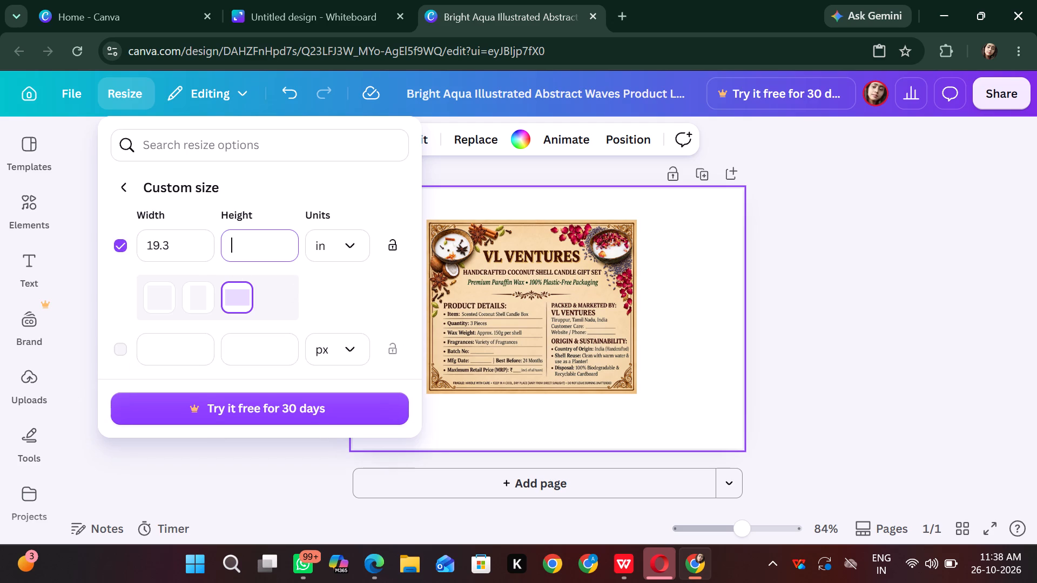
pyautogui.write('16')
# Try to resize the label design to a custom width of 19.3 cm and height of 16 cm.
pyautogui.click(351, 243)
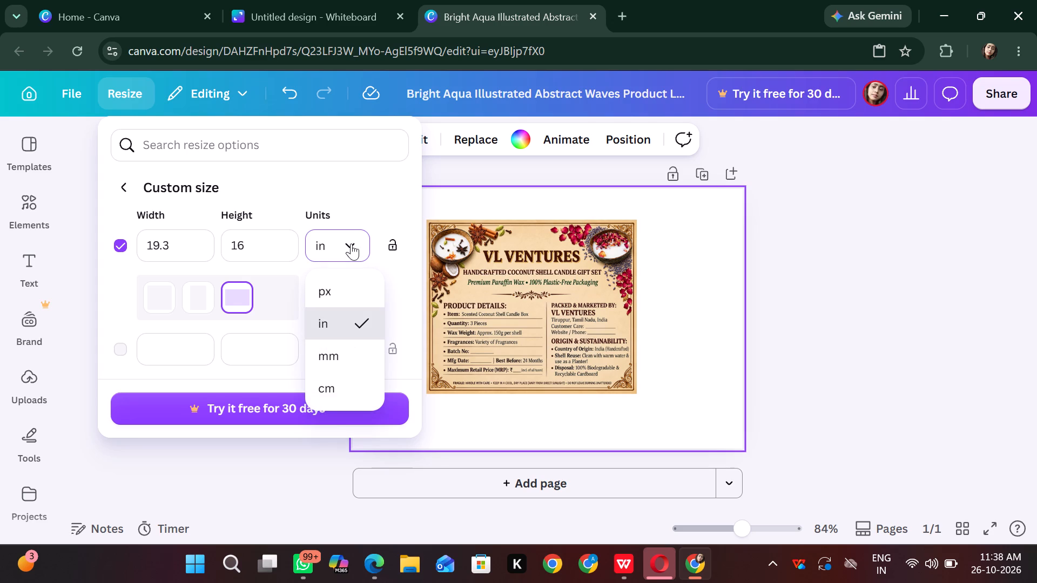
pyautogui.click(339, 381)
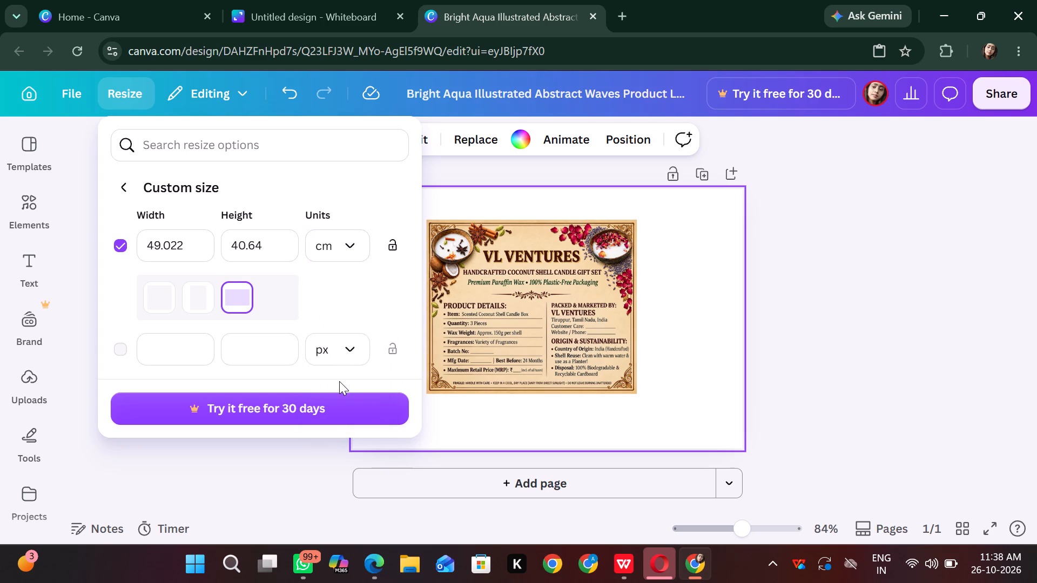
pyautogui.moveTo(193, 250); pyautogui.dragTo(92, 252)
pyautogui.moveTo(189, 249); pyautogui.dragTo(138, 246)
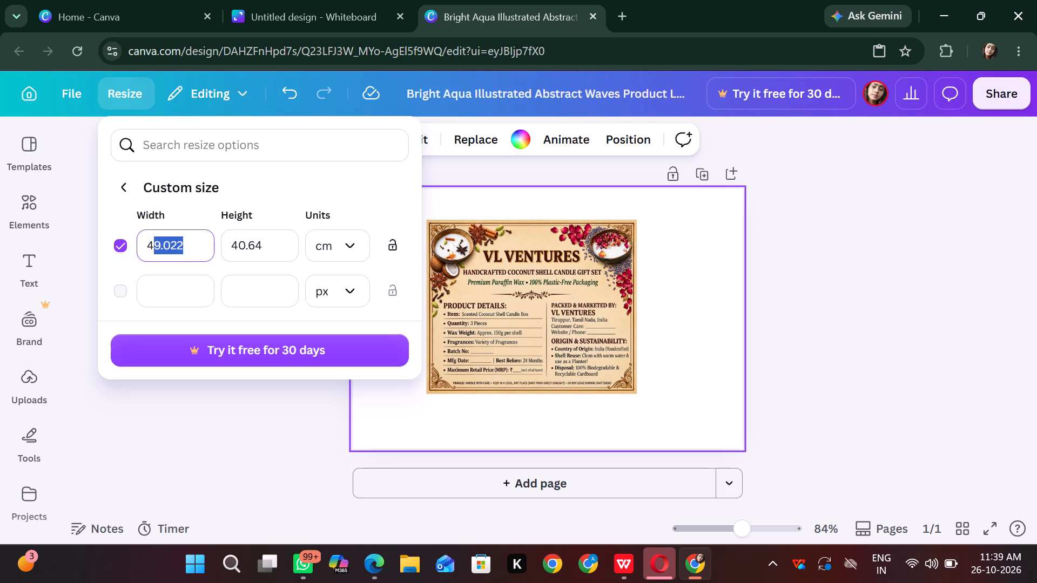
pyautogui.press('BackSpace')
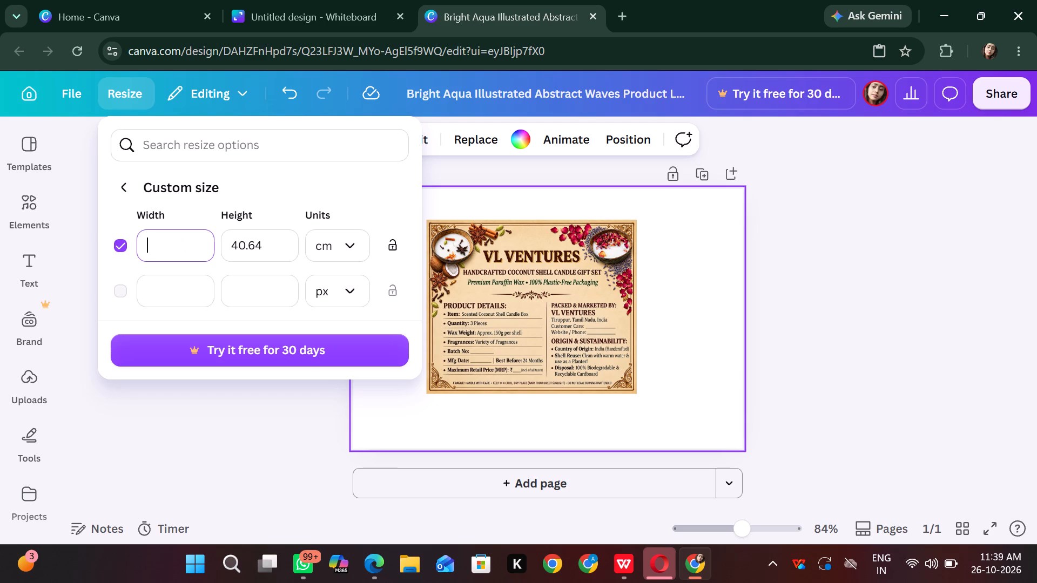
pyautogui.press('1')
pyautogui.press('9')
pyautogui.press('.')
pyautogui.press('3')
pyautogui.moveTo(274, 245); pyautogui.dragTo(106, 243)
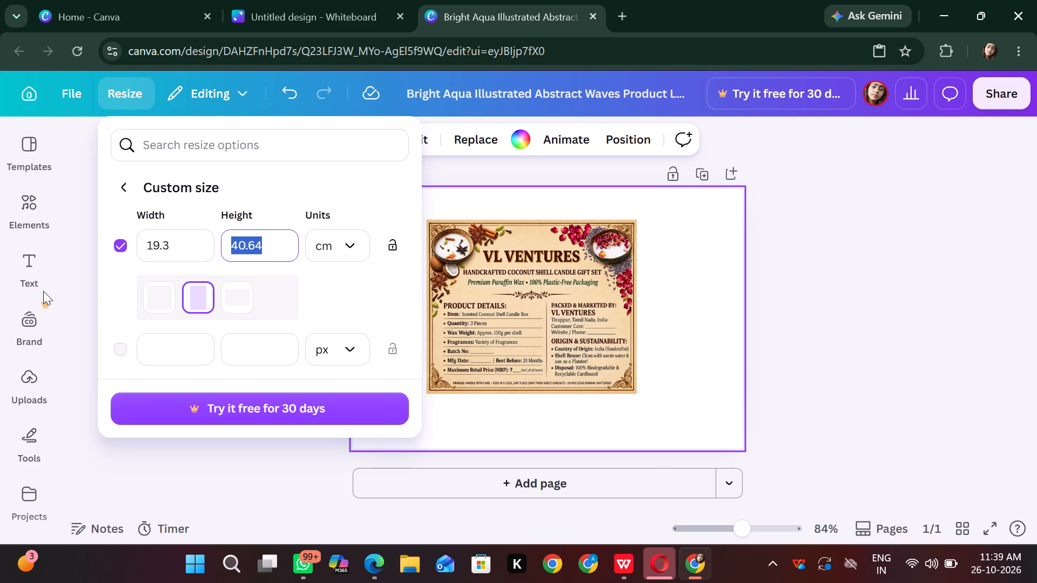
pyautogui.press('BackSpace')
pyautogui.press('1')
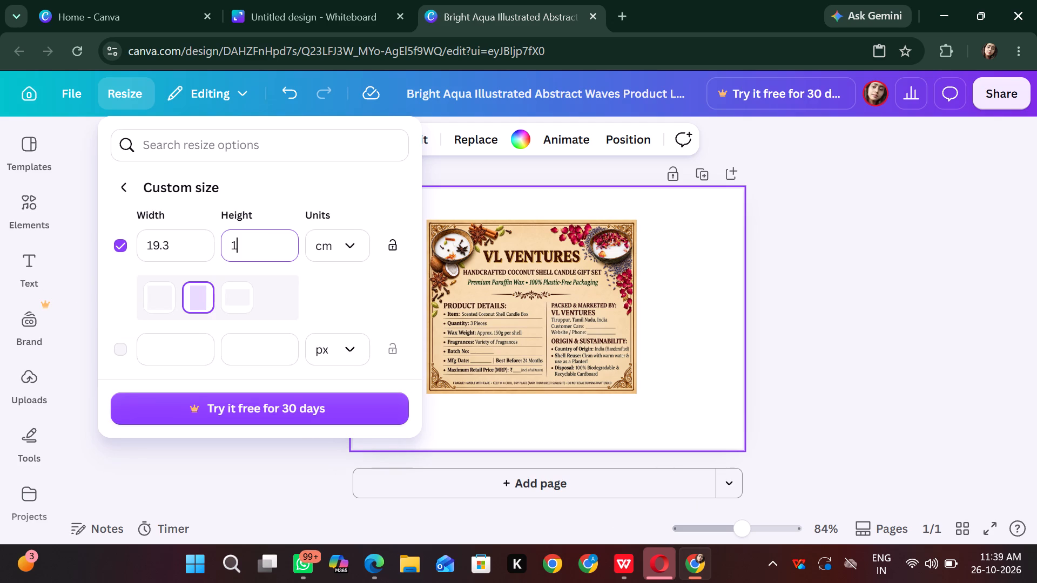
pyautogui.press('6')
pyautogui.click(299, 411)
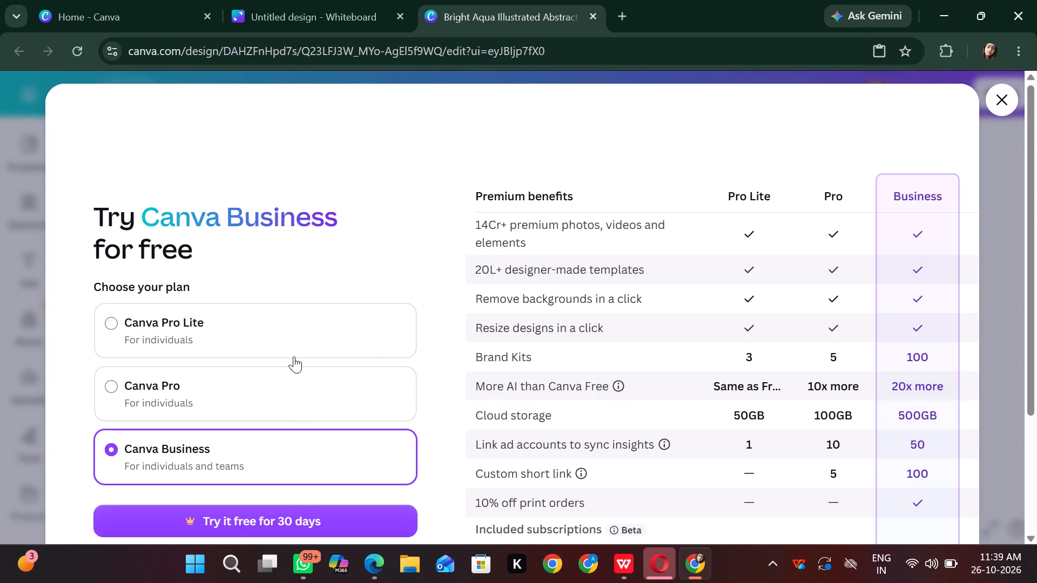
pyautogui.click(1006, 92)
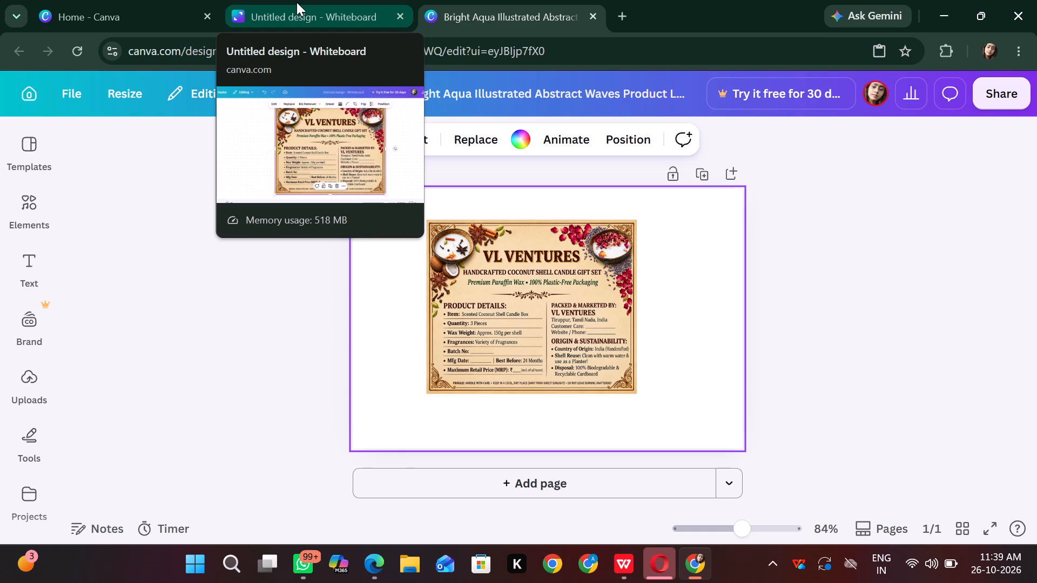
# From the Canva home page, create a new custom-size design 19.3 cm wide and 16 cm high.
pyautogui.click(78, 17)
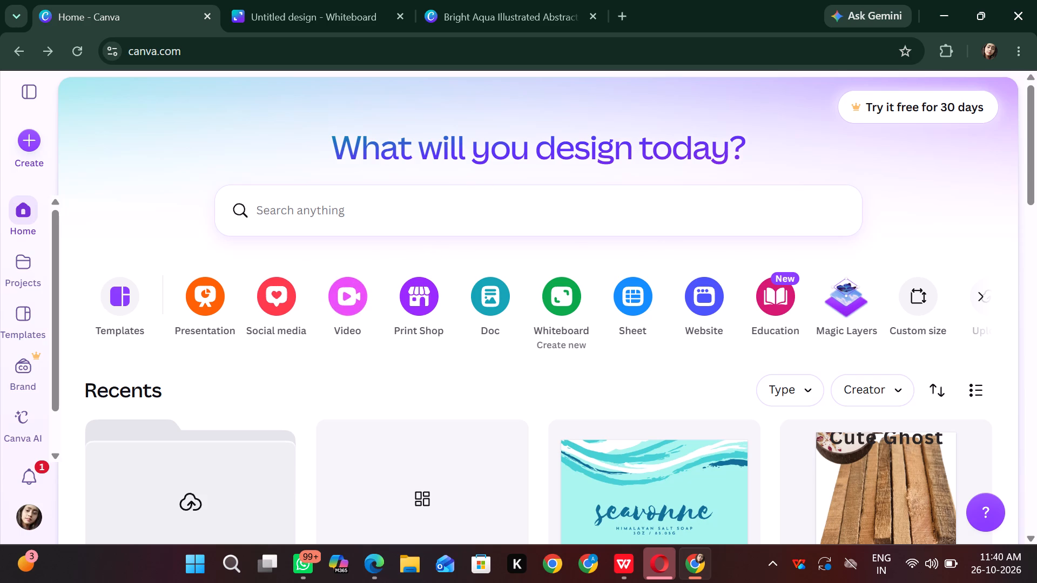
pyautogui.click(25, 144)
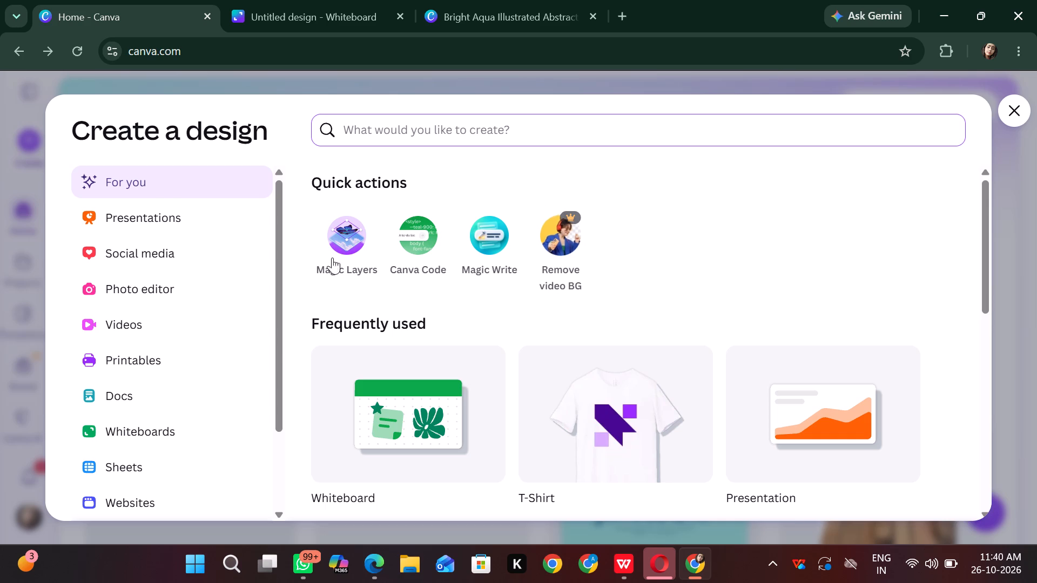
pyautogui.scroll(-2, 79, 395)
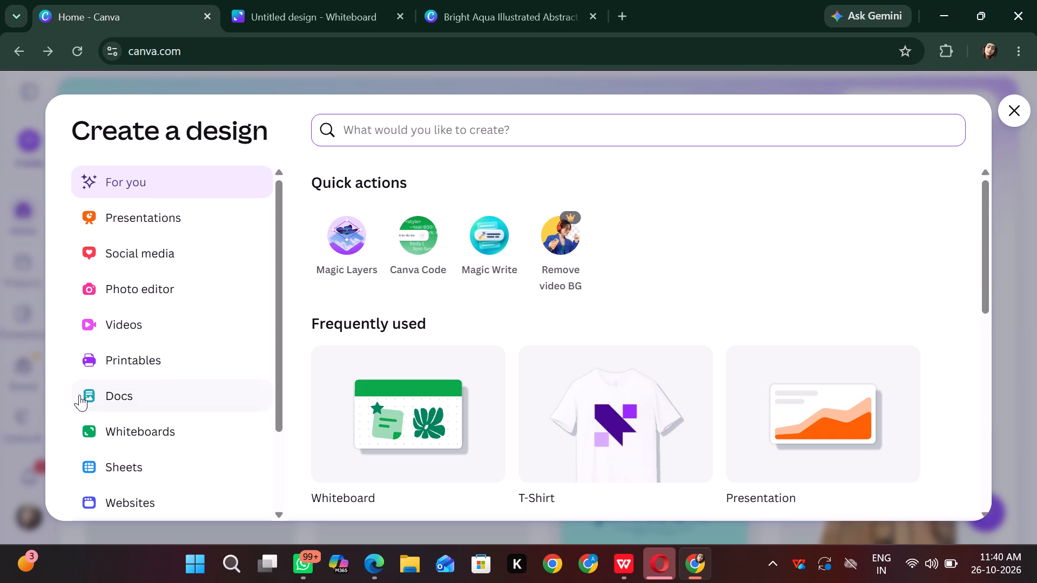
pyautogui.scroll(-2, 79, 395)
pyautogui.scroll(-2, 151, 375)
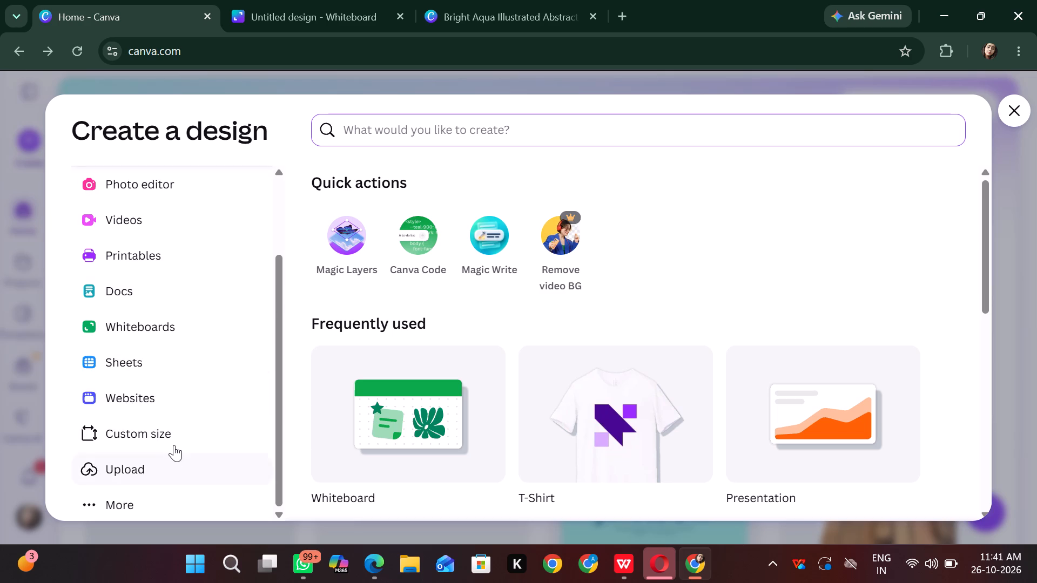
pyautogui.click(174, 438)
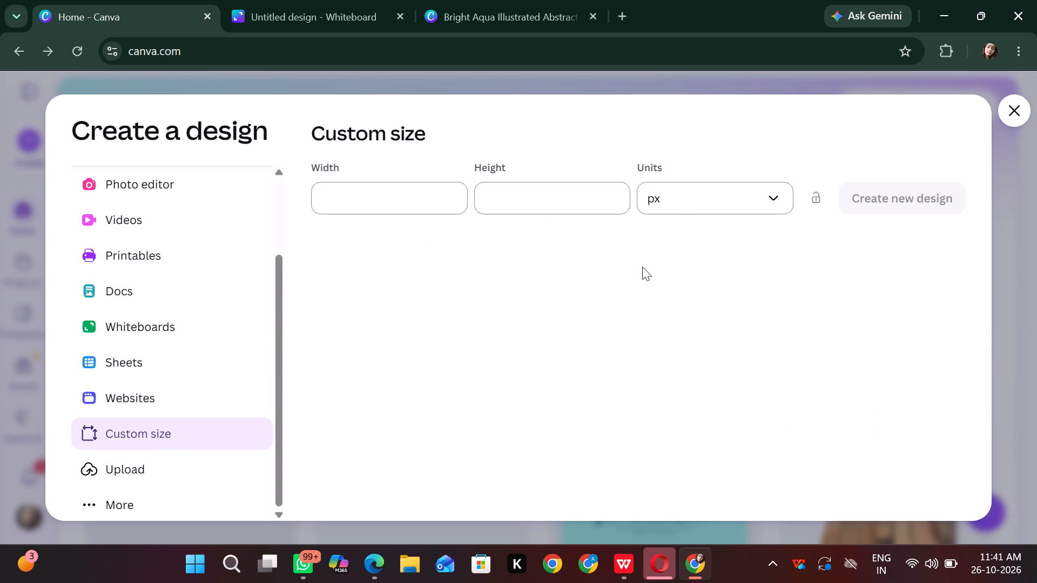
pyautogui.click(700, 194)
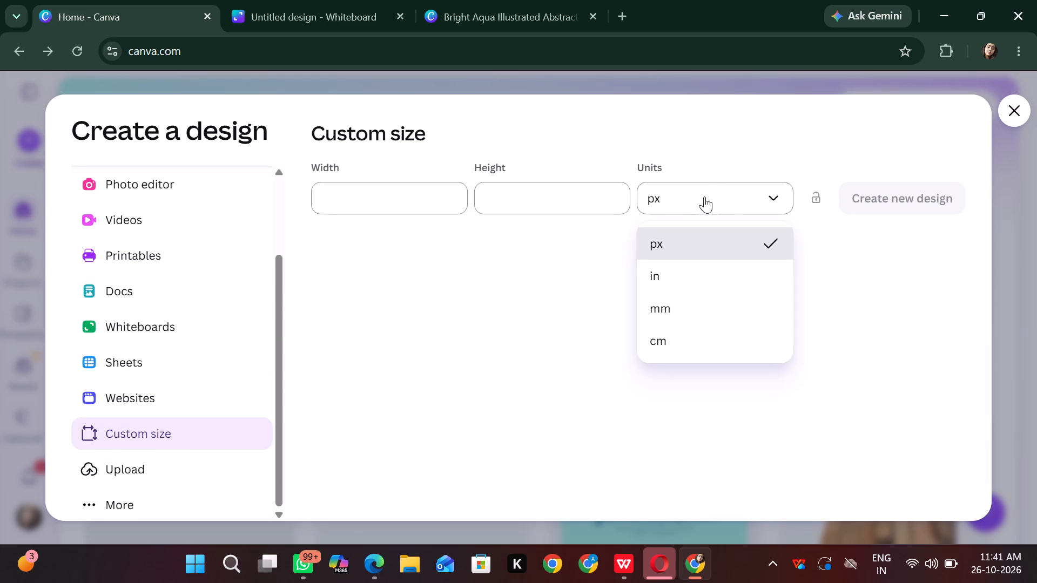
pyautogui.click(675, 337)
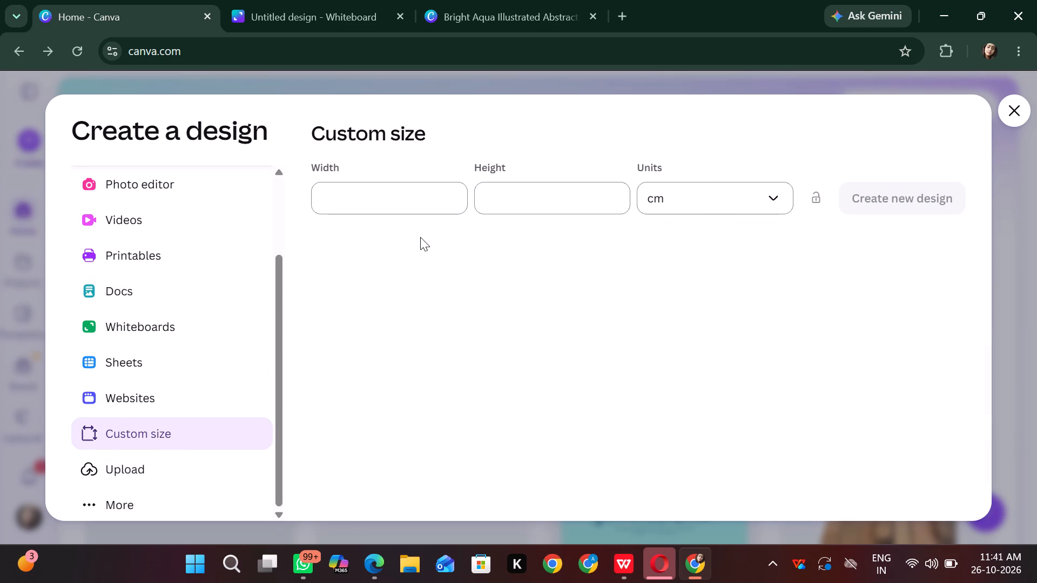
pyautogui.click(418, 204)
pyautogui.press('1')
pyautogui.write('9.')
pyautogui.press('3')
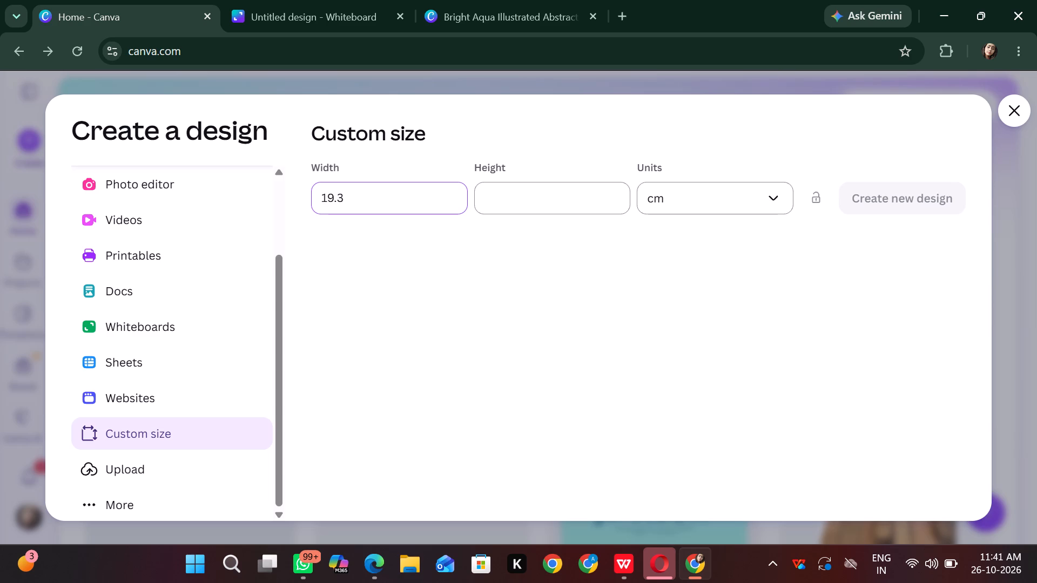
pyautogui.click(605, 205)
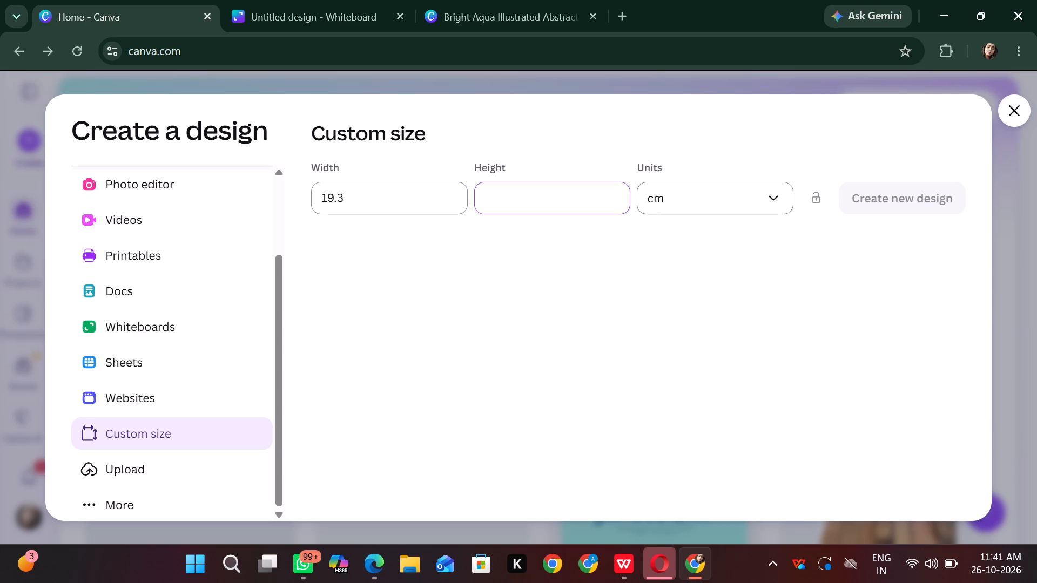
pyautogui.press('1')
pyautogui.press('6')
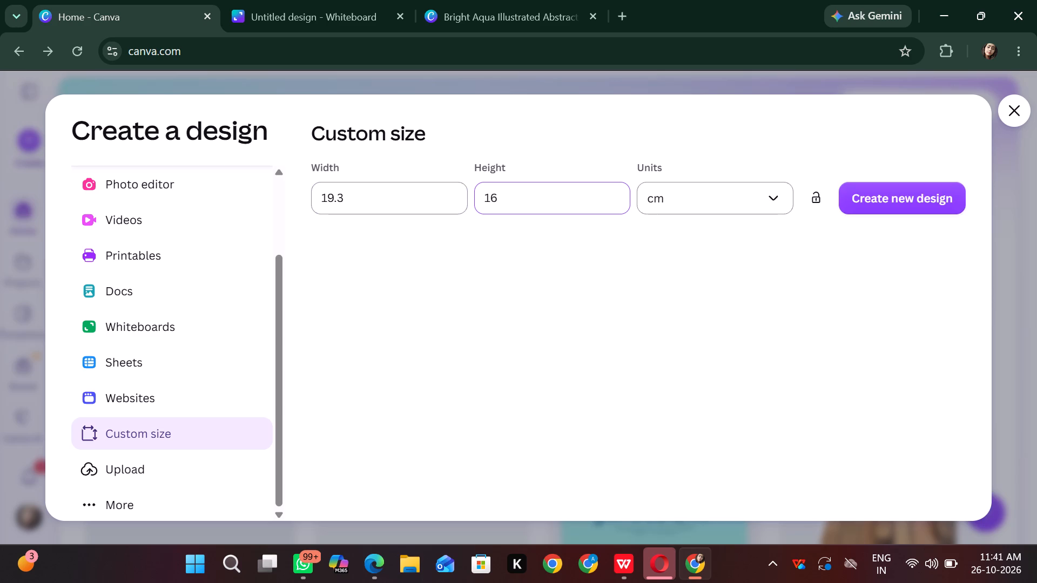
pyautogui.click(898, 205)
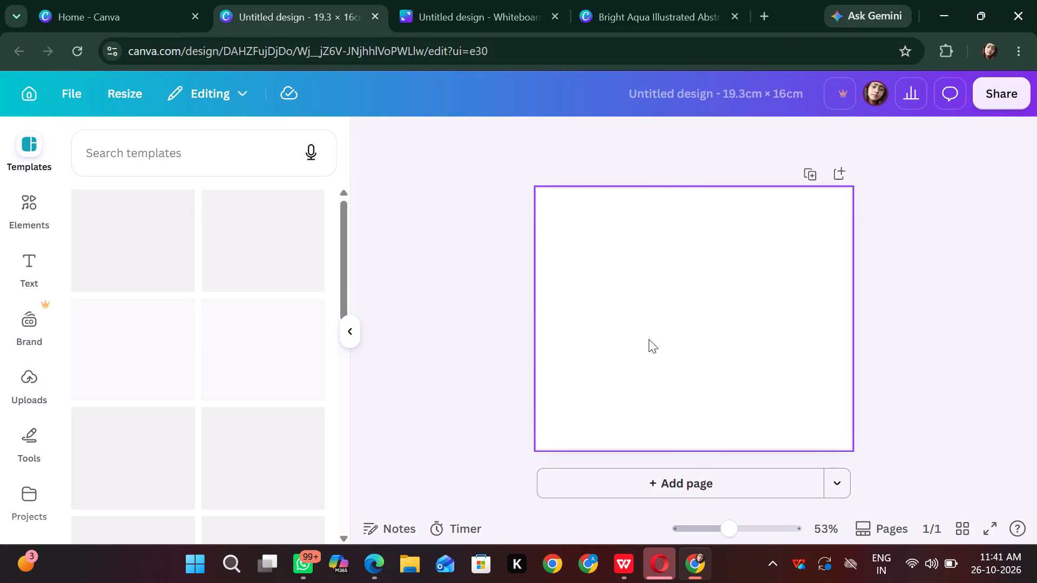
# Paste the copied VL Ventures label picture onto the blank page and enlarge it from its corners to fill the whole page.
pyautogui.rightClick(672, 329)
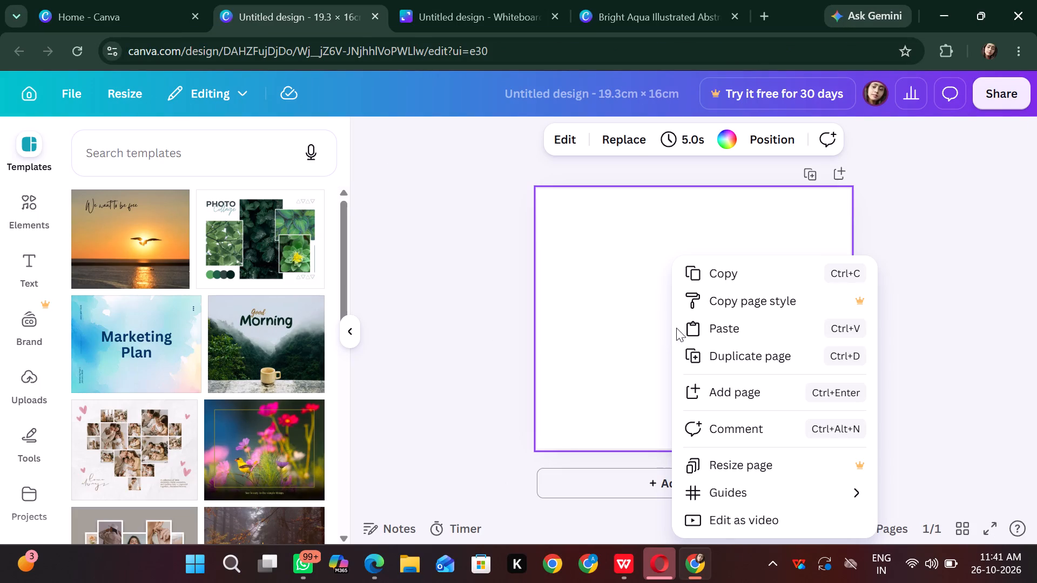
pyautogui.click(732, 335)
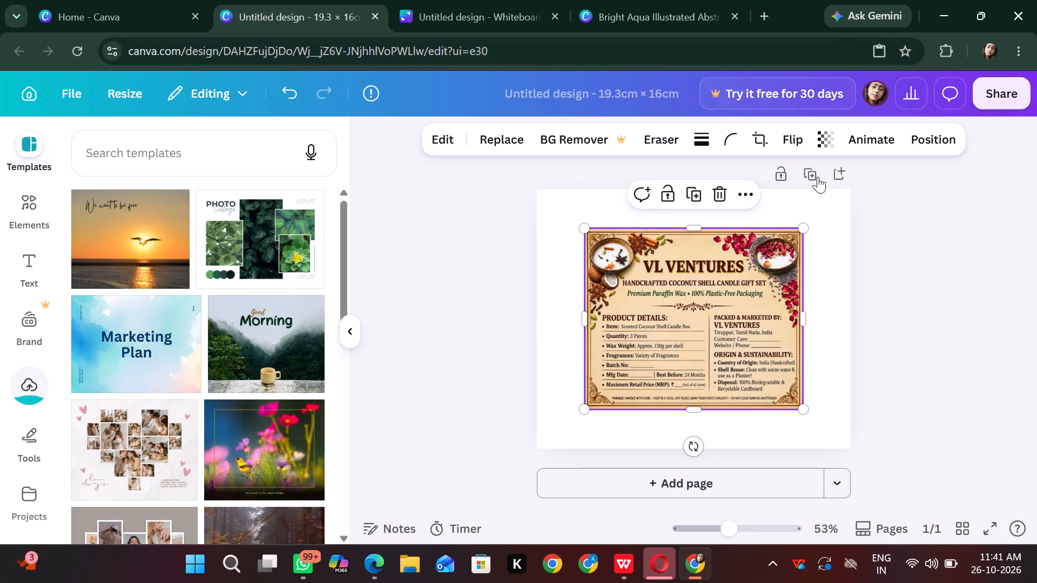
pyautogui.moveTo(806, 227); pyautogui.dragTo(857, 190)
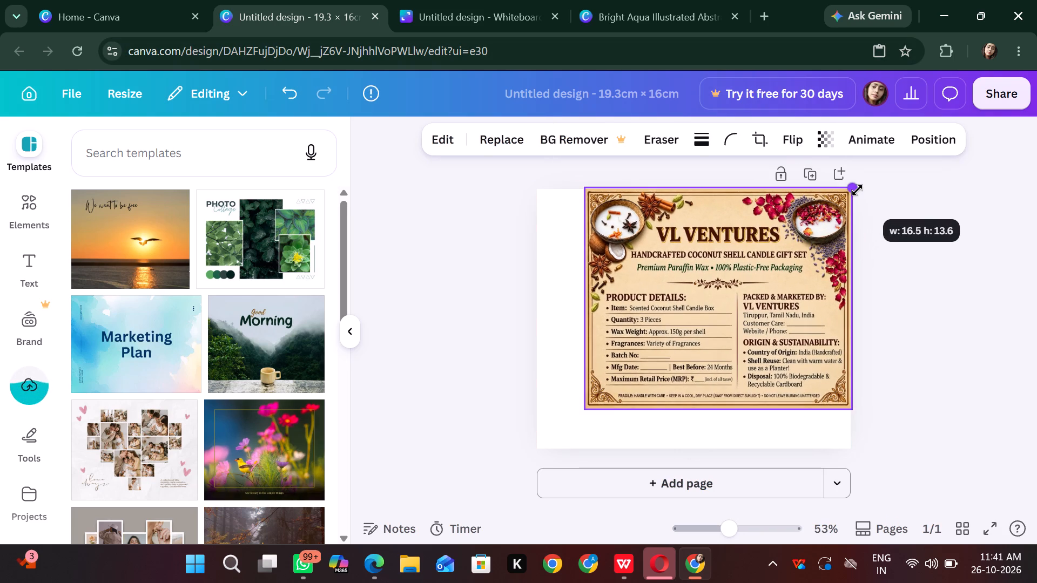
pyautogui.moveTo(857, 190); pyautogui.dragTo(853, 192)
pyautogui.moveTo(583, 409); pyautogui.dragTo(534, 441)
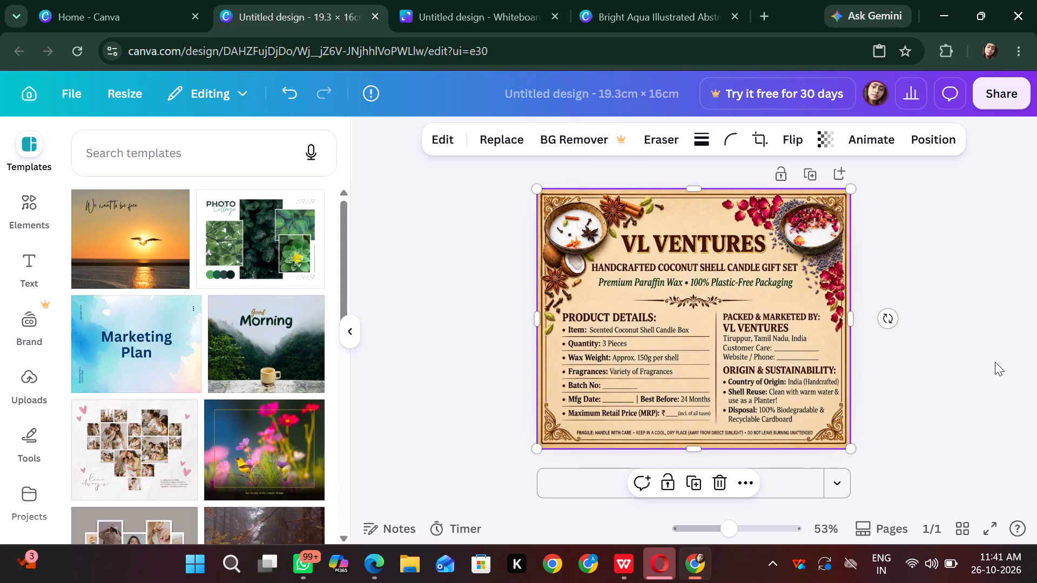
pyautogui.click(948, 402)
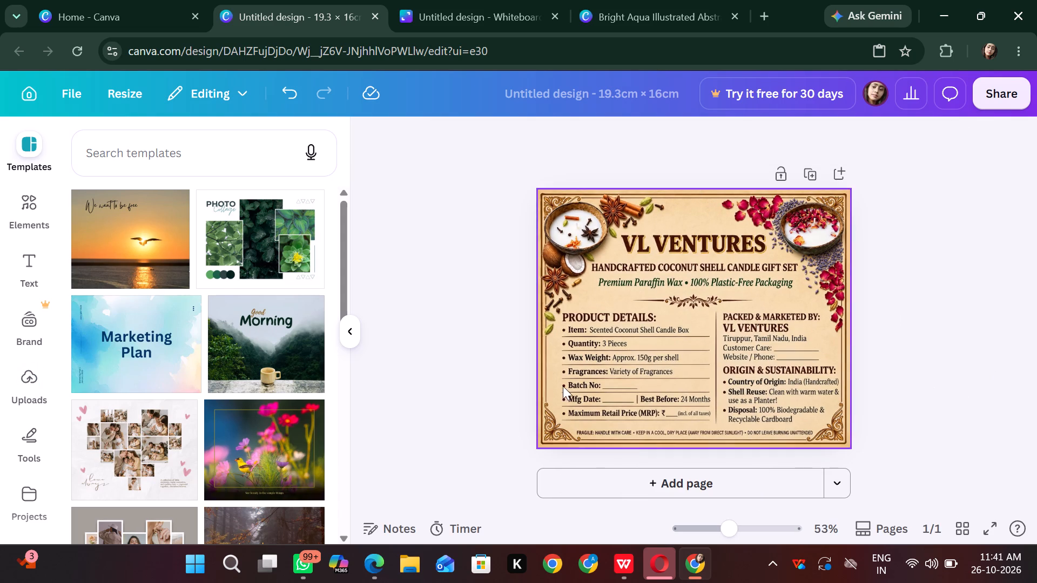
pyautogui.click(350, 332)
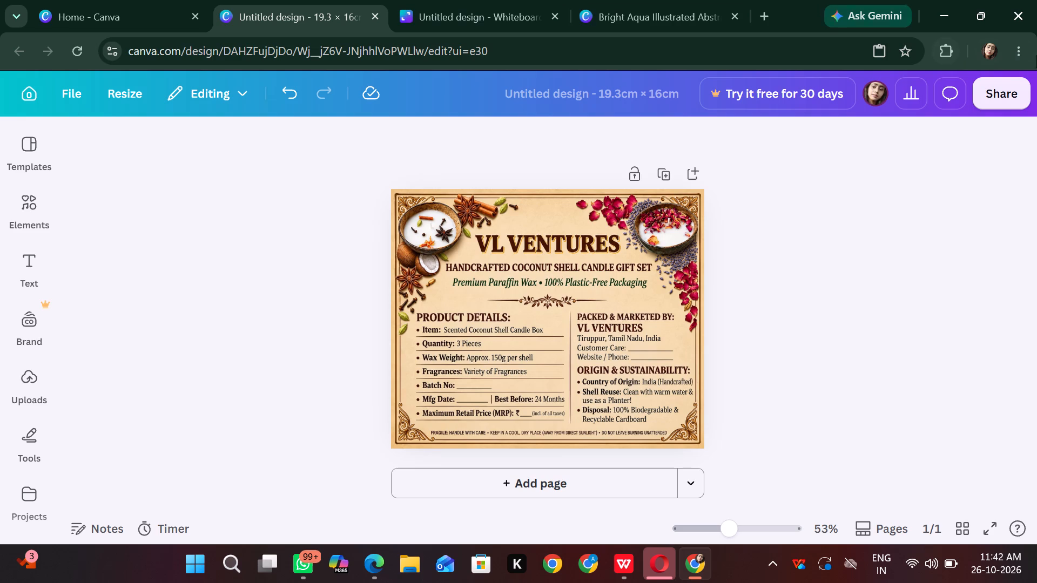
# Download the label design as a PDF with the Print preset and the RGB colour profile.
pyautogui.click(1014, 51)
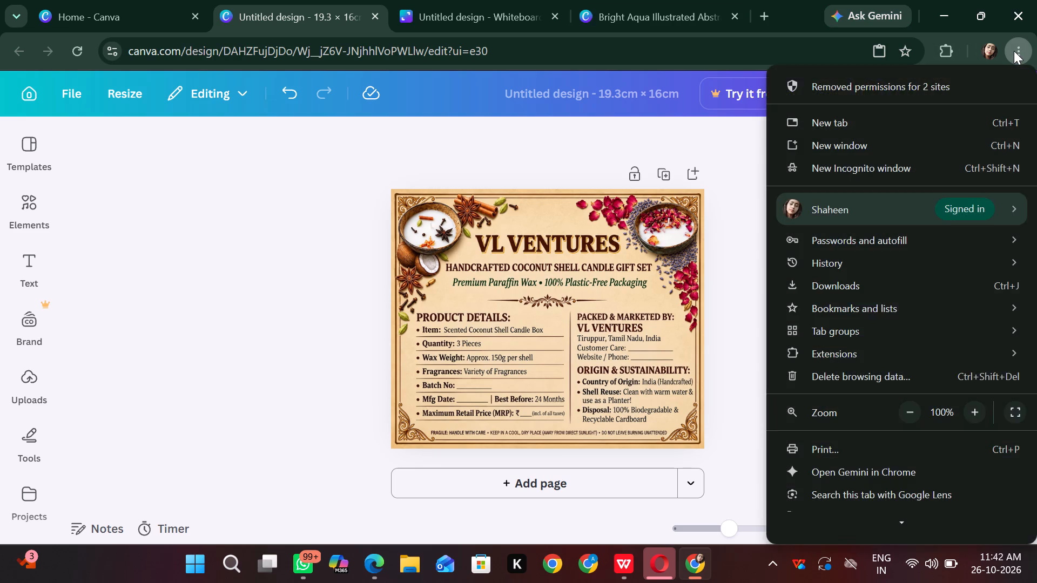
pyautogui.click(1014, 51)
pyautogui.click(1007, 98)
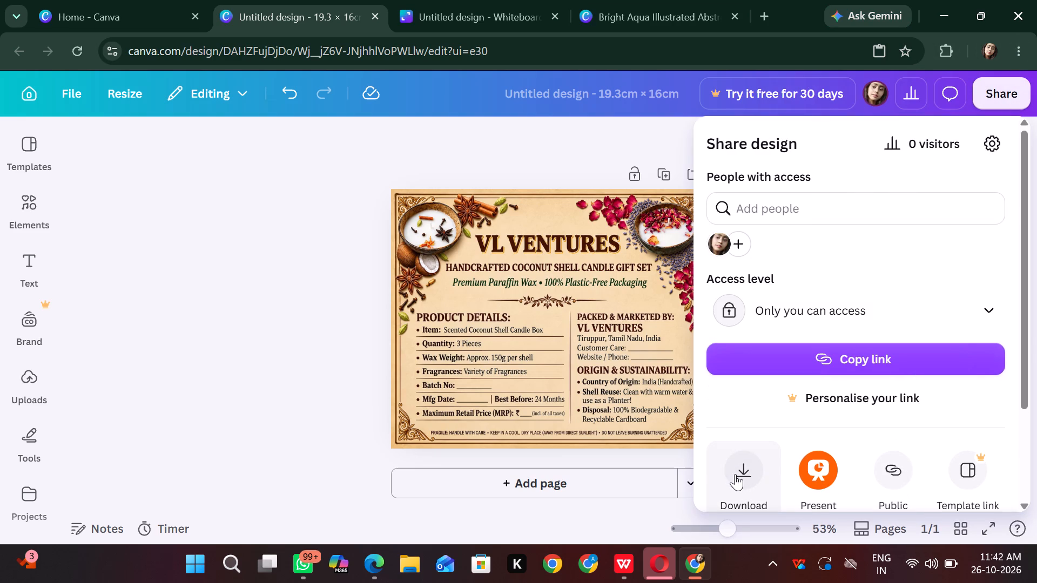
pyautogui.click(736, 471)
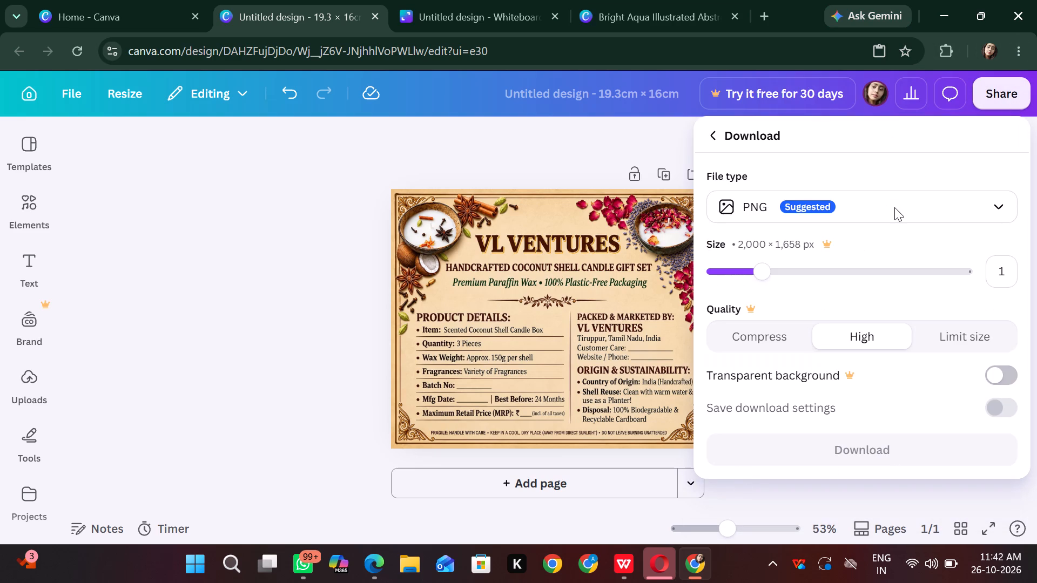
pyautogui.click(894, 207)
pyautogui.click(1000, 206)
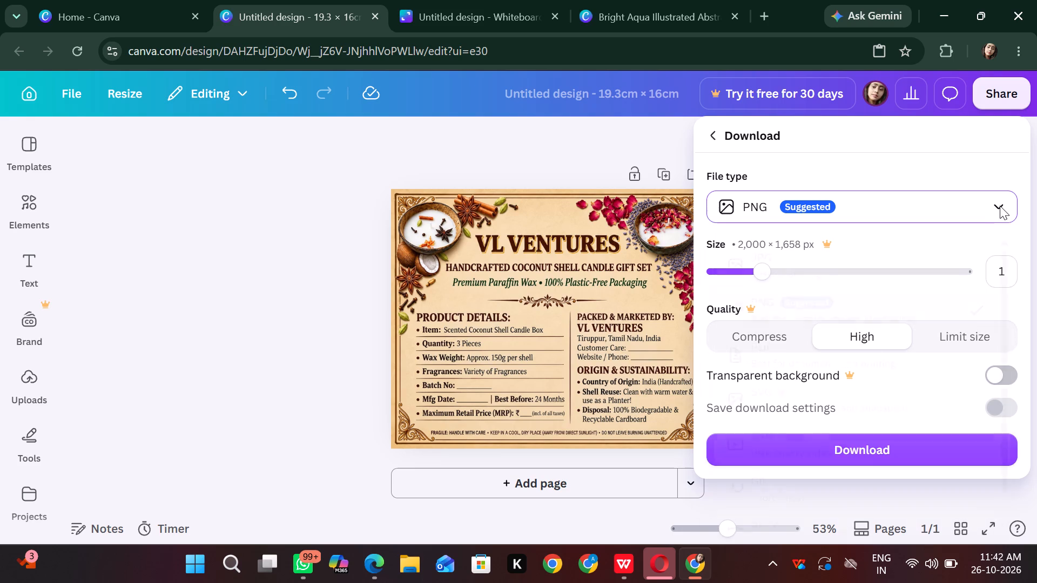
pyautogui.scroll(-2, 915, 351)
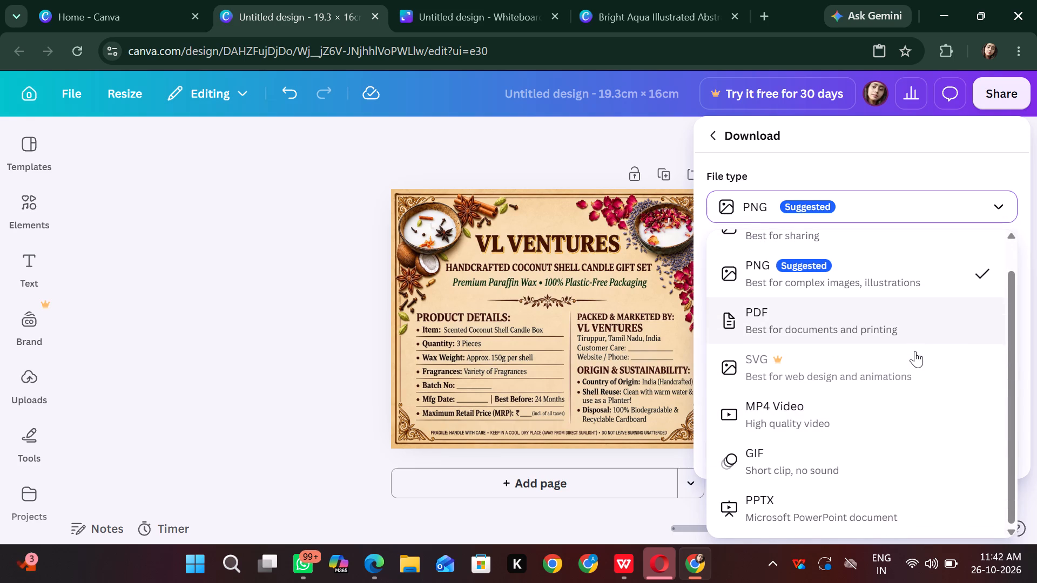
pyautogui.scroll(4, 915, 350)
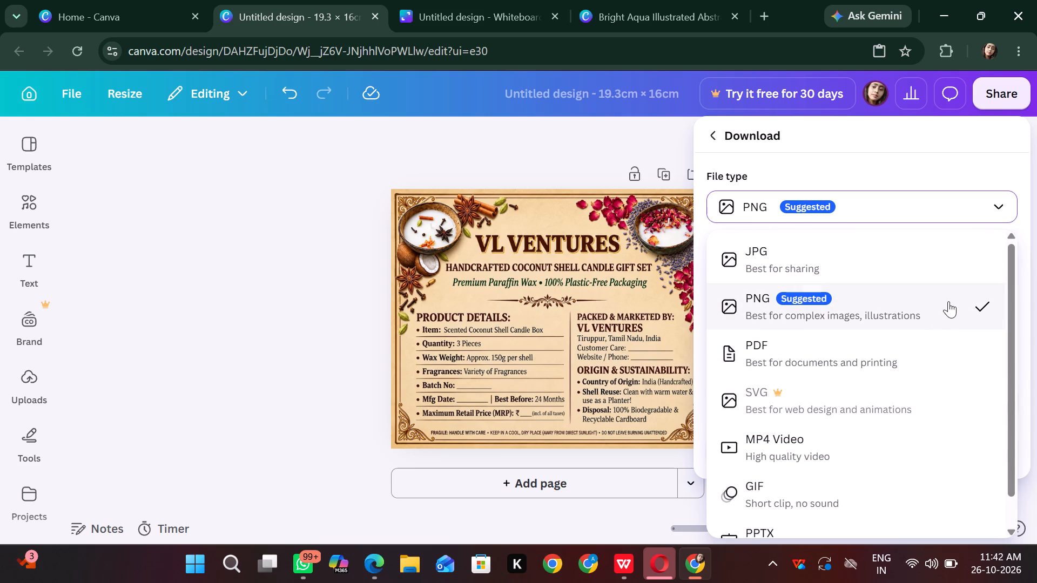
pyautogui.click(934, 313)
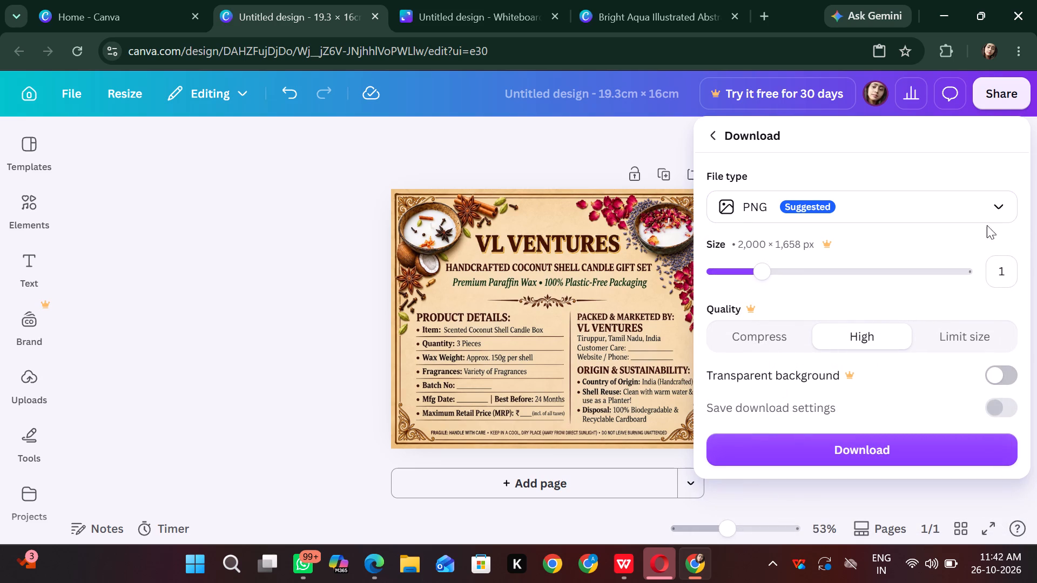
pyautogui.click(985, 204)
pyautogui.click(838, 349)
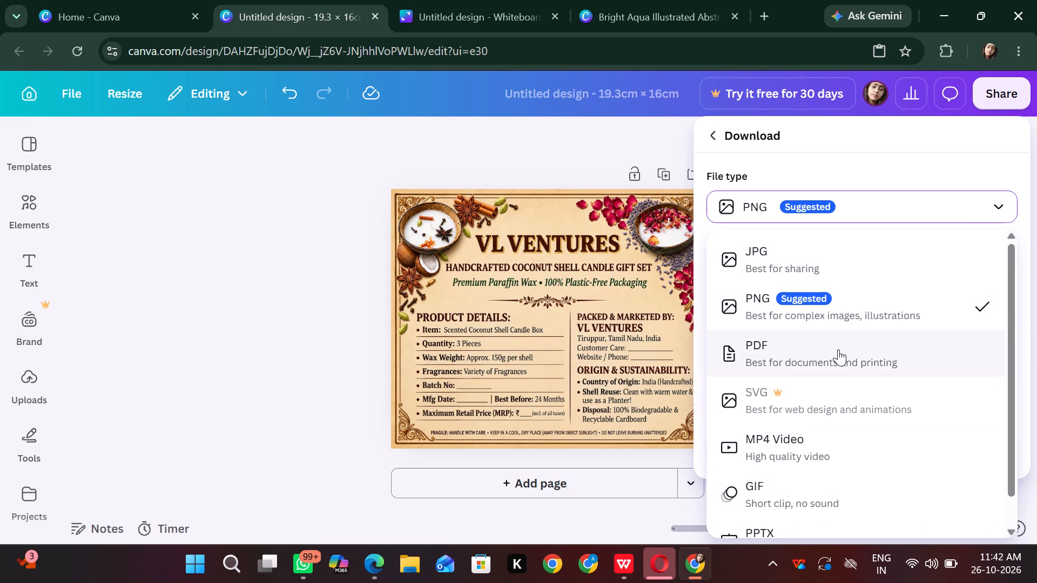
pyautogui.click(934, 274)
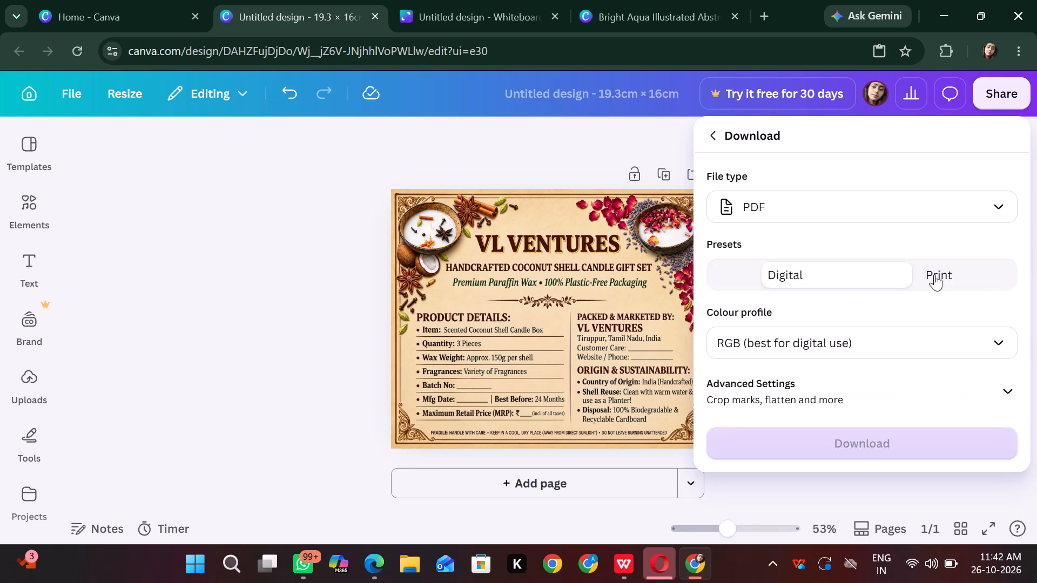
pyautogui.click(853, 339)
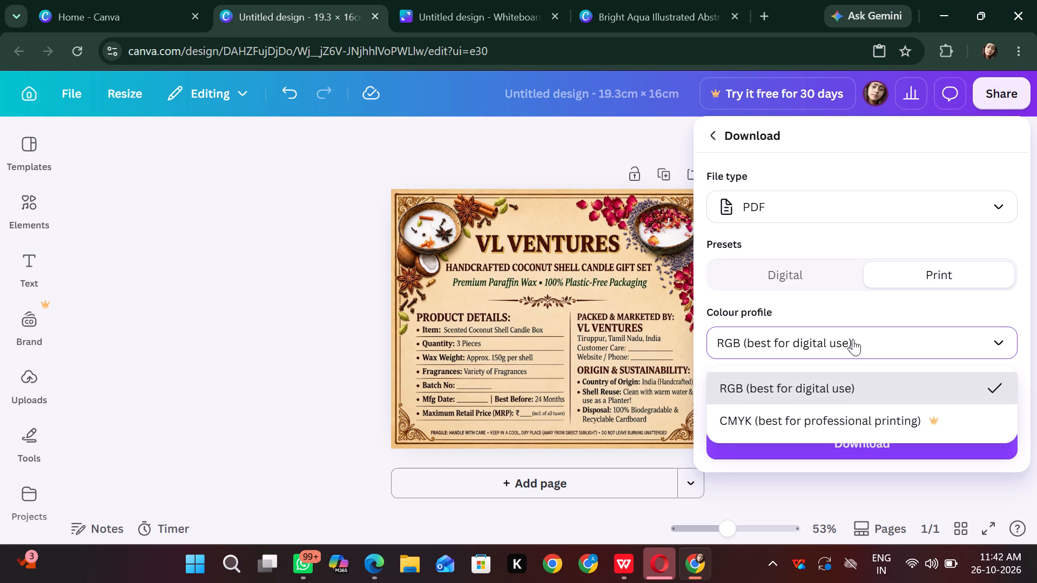
pyautogui.click(854, 338)
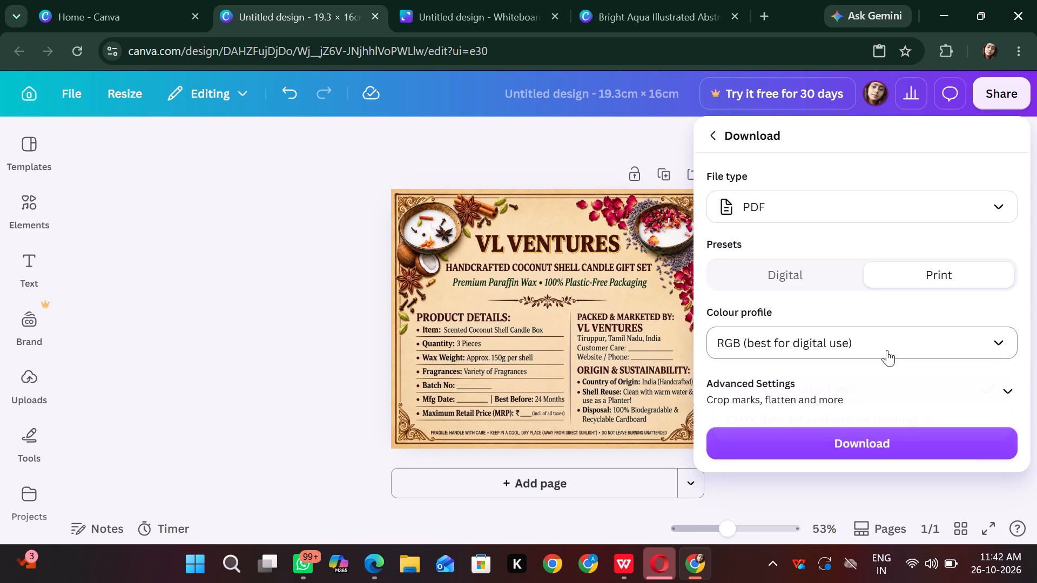
pyautogui.click(880, 440)
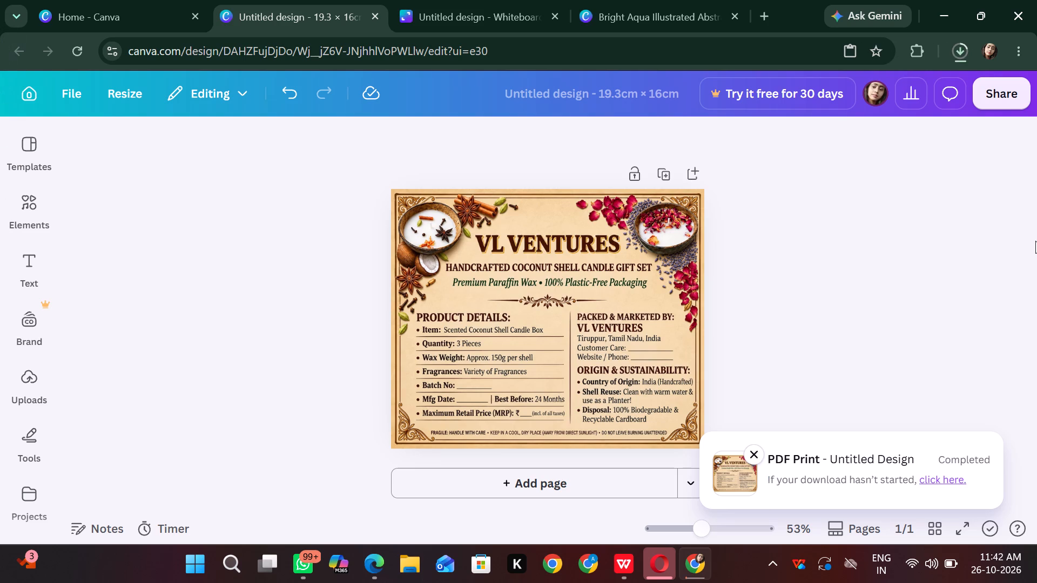
pyautogui.click(934, 478)
# Open the downloaded label PDF in WPS Office, dismiss the pop-ups and examine the label from top to bottom.
pyautogui.click(799, 479)
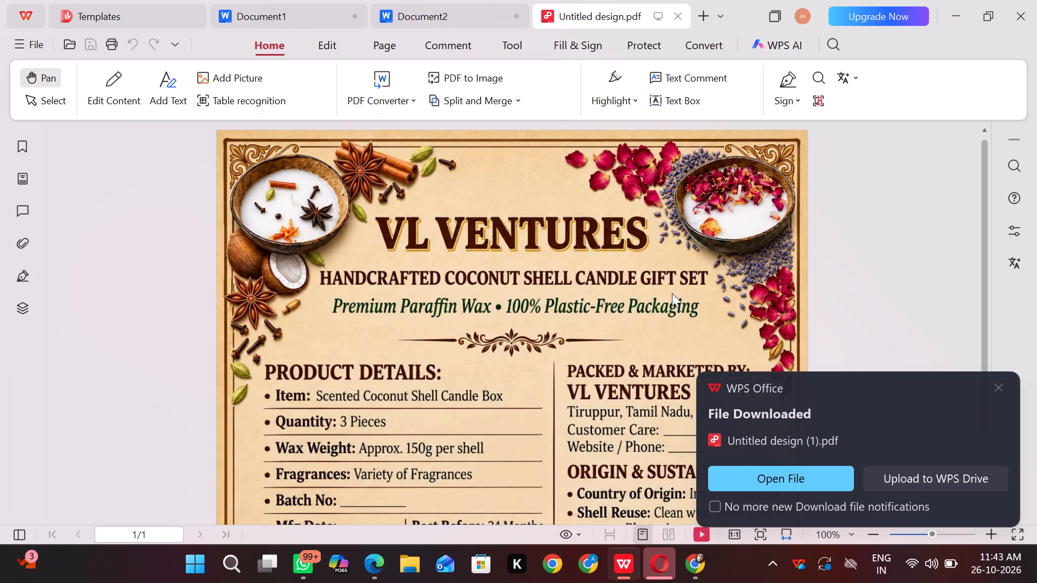
pyautogui.scroll(-12, 611, 283)
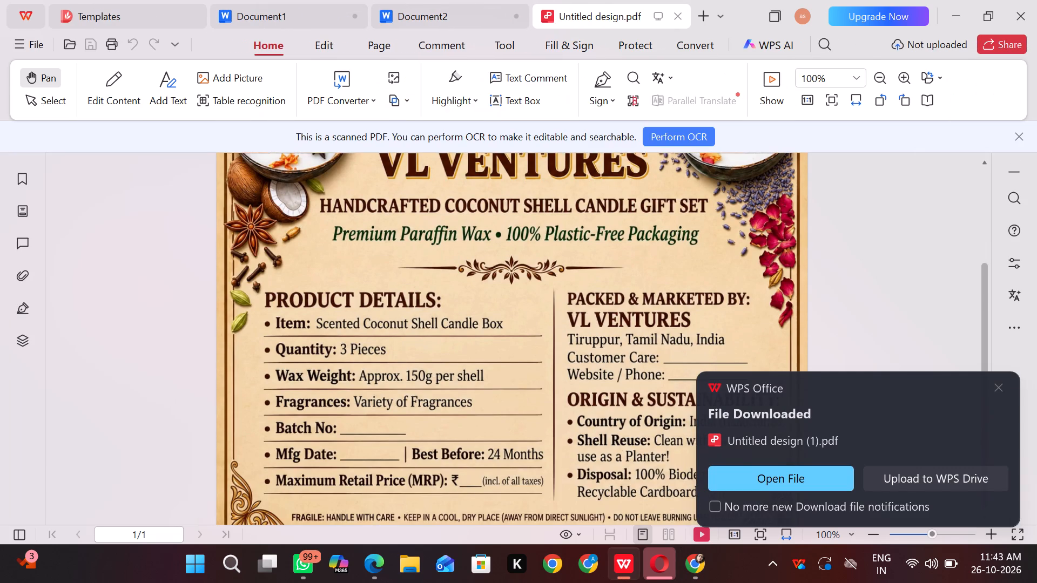
pyautogui.click(612, 282)
pyautogui.scroll(4, 579, 303)
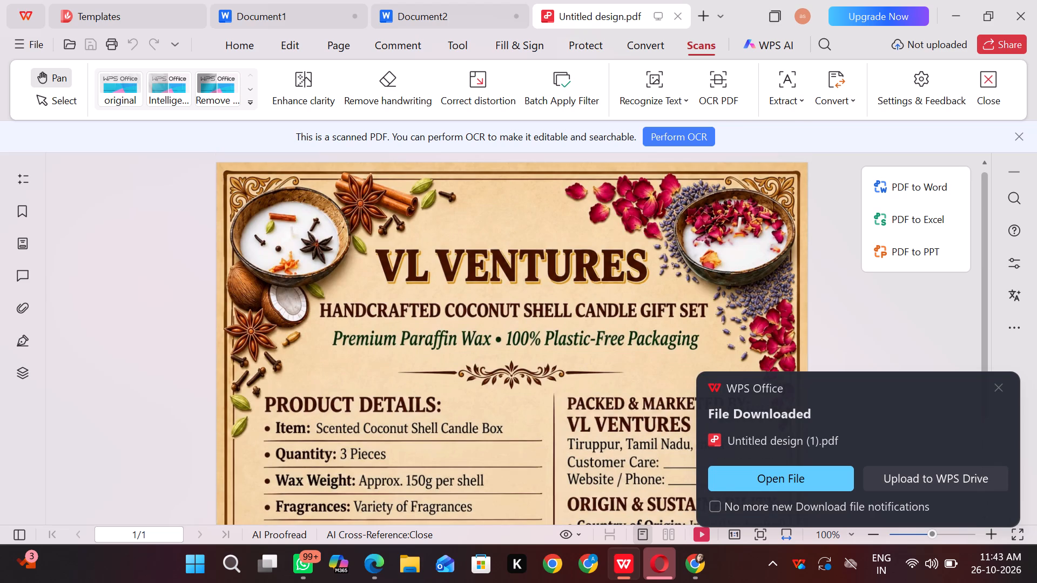
pyautogui.scroll(7, 579, 303)
pyautogui.click(526, 301)
pyautogui.scroll(-12, 454, 261)
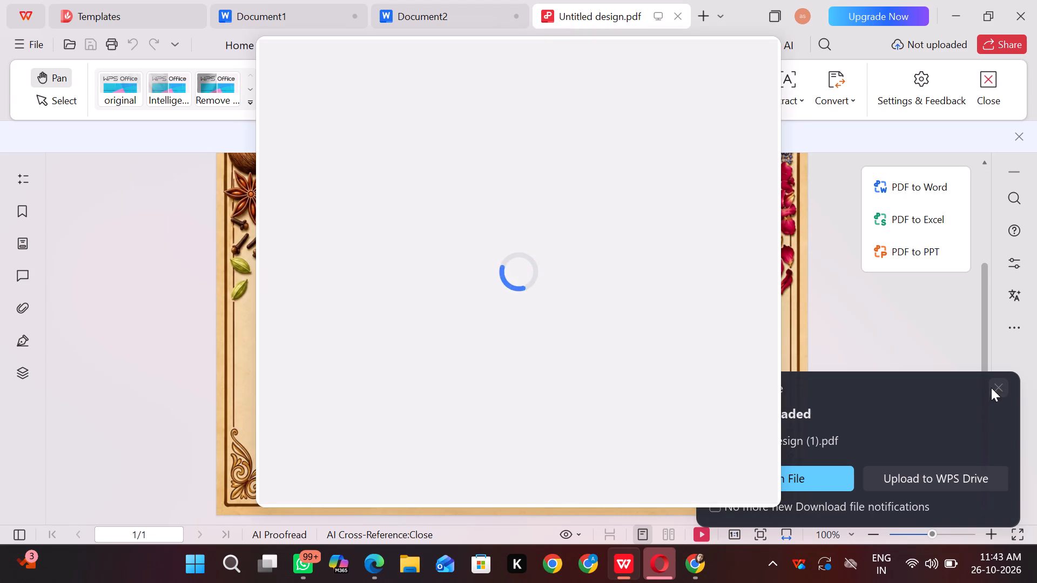
pyautogui.click(992, 388)
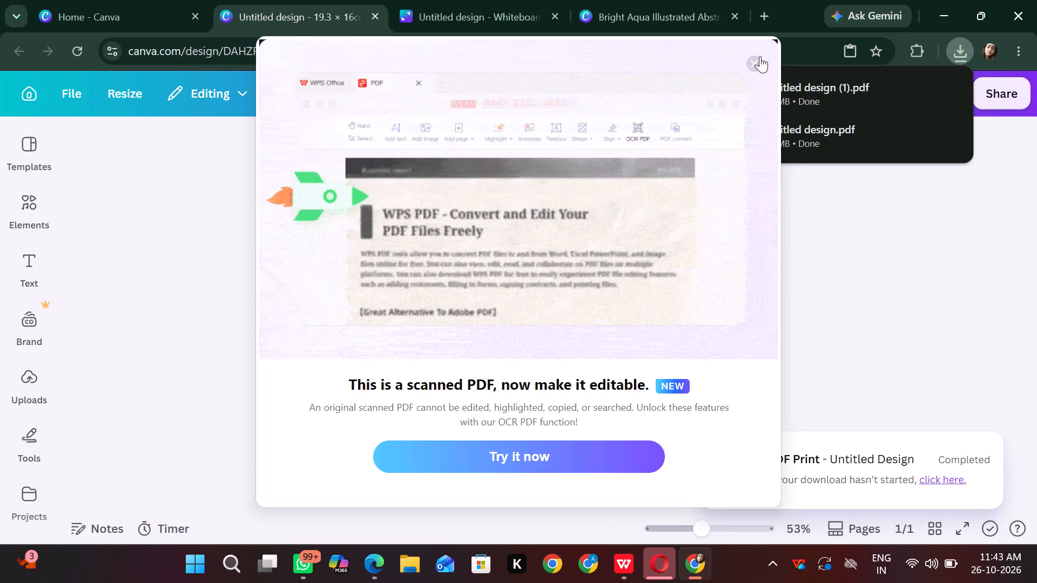
pyautogui.click(760, 56)
pyautogui.click(756, 57)
pyautogui.click(588, 306)
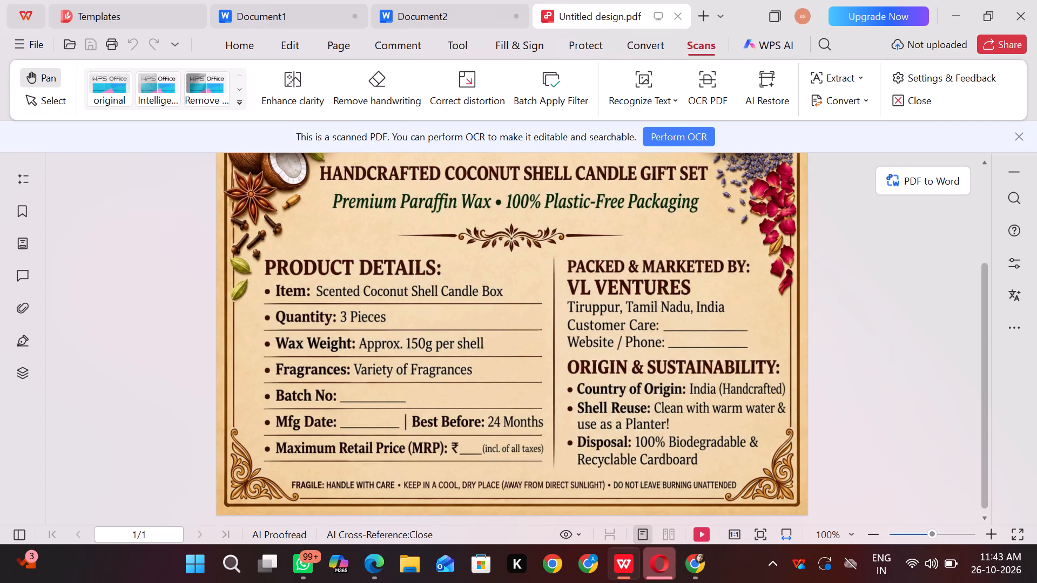
pyautogui.scroll(6, 608, 297)
pyautogui.scroll(9, 515, 256)
pyautogui.scroll(-14, 515, 256)
pyautogui.scroll(14, 522, 255)
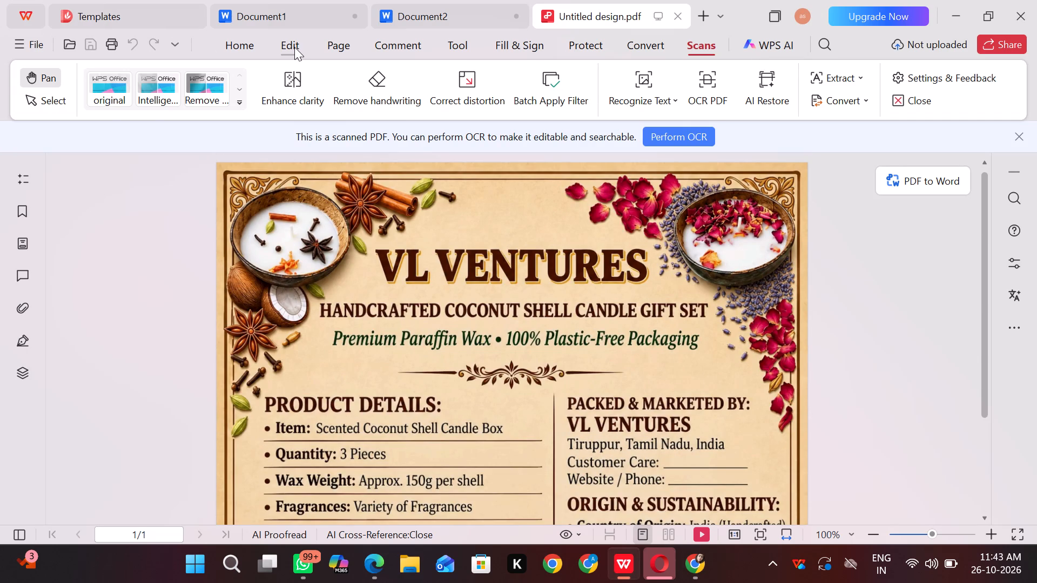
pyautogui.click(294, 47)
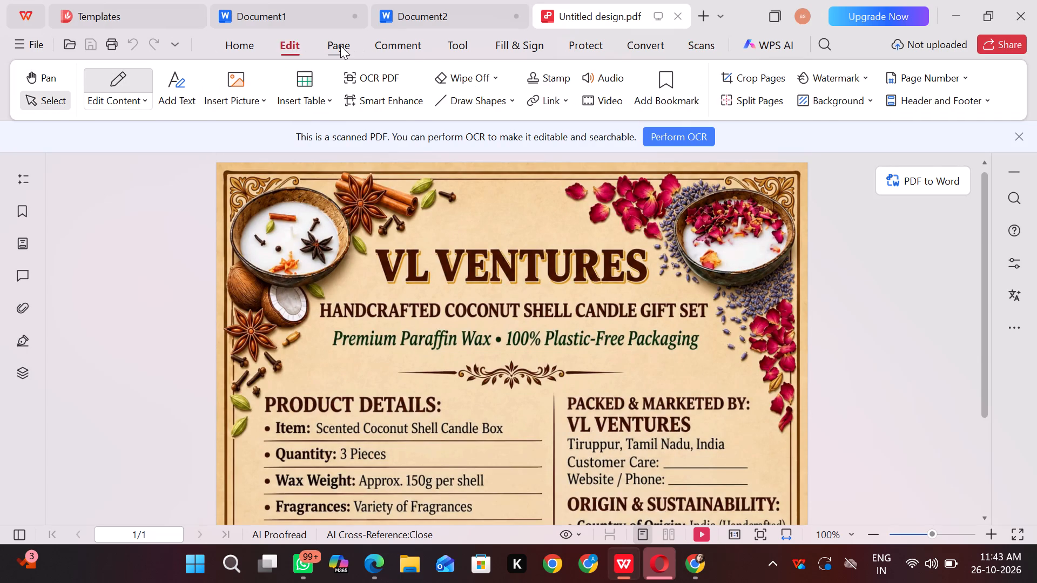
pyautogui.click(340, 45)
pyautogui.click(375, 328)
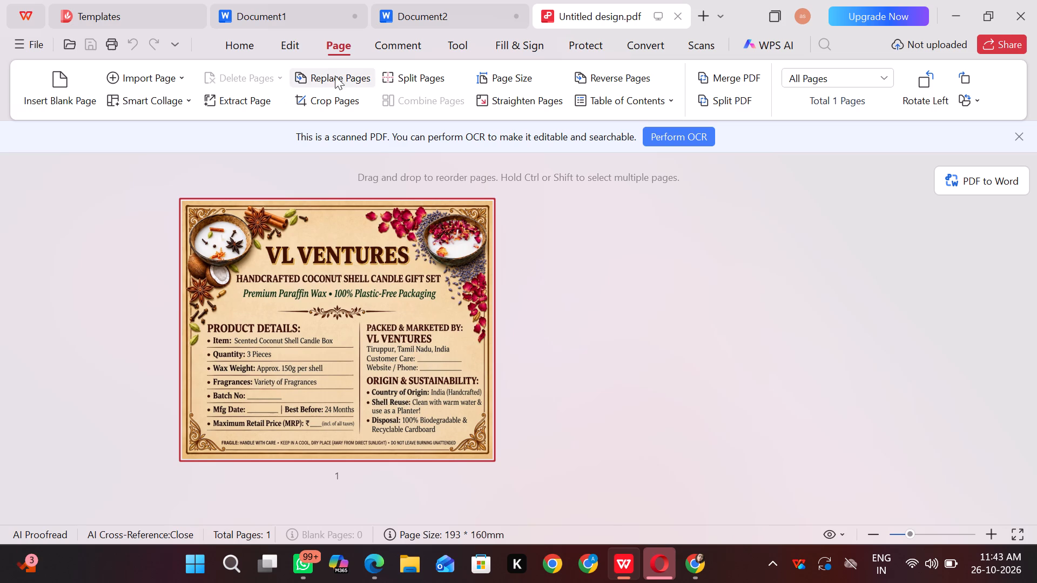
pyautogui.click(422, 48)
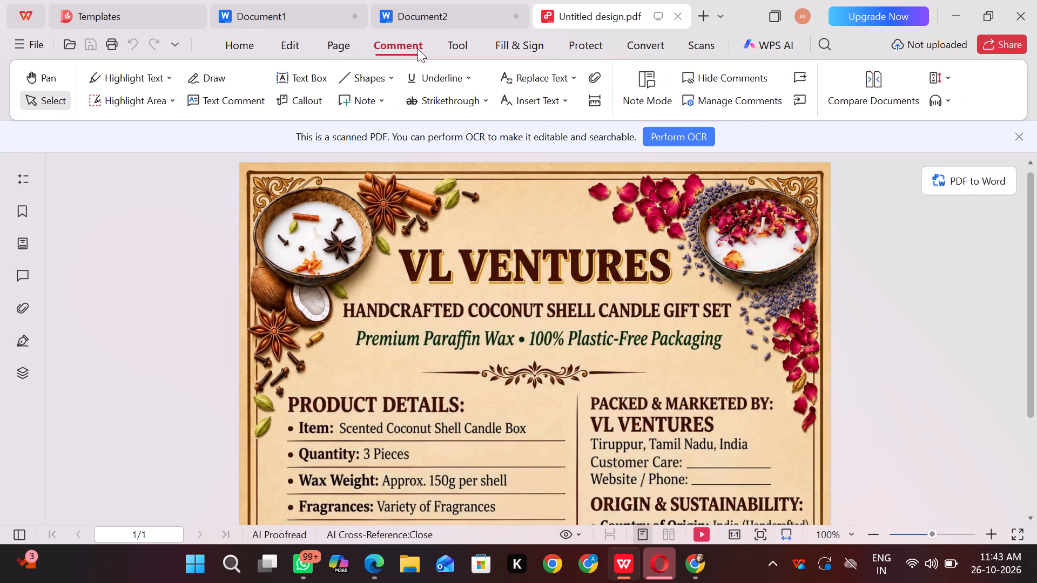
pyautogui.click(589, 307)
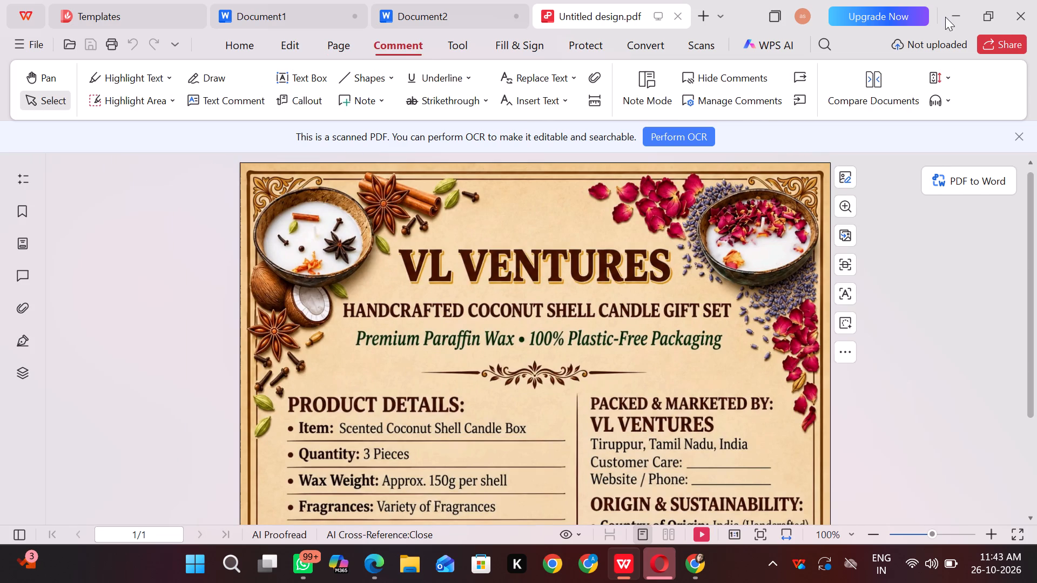
# Return to the Canva design and download the label as a high-quality PNG at size 1.
pyautogui.click(945, 17)
pyautogui.click(934, 164)
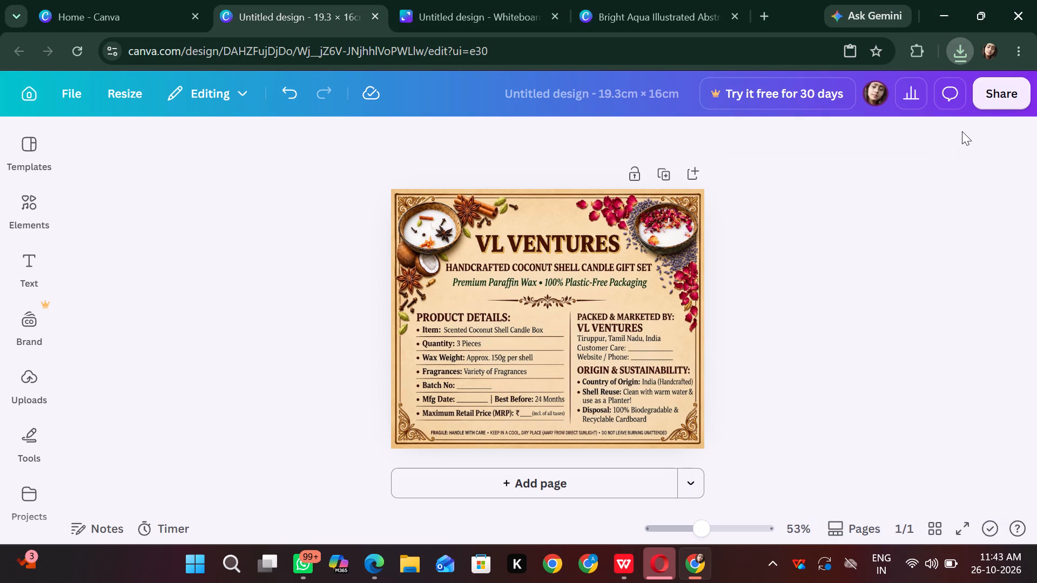
pyautogui.click(993, 90)
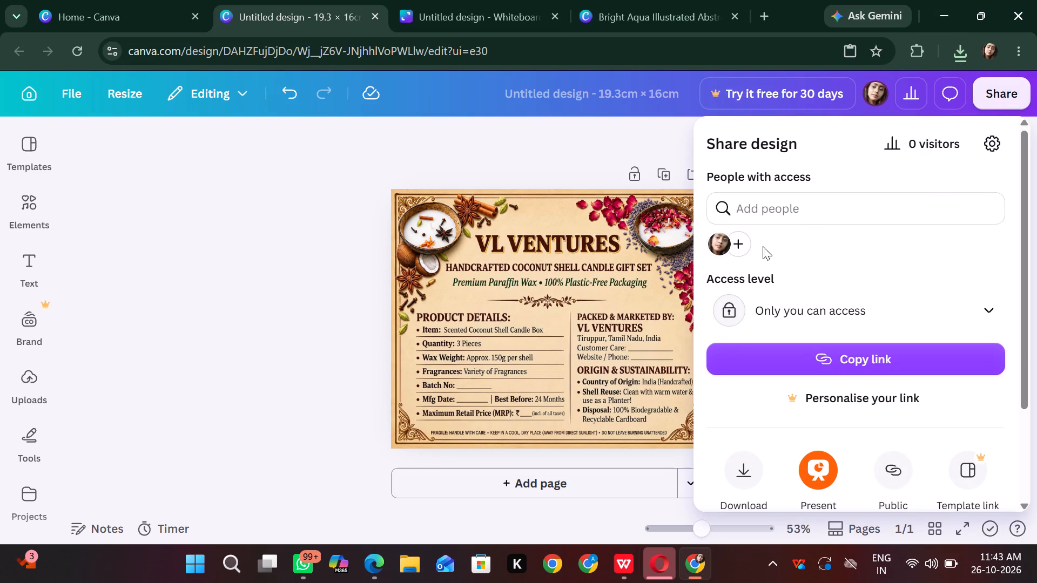
pyautogui.click(733, 479)
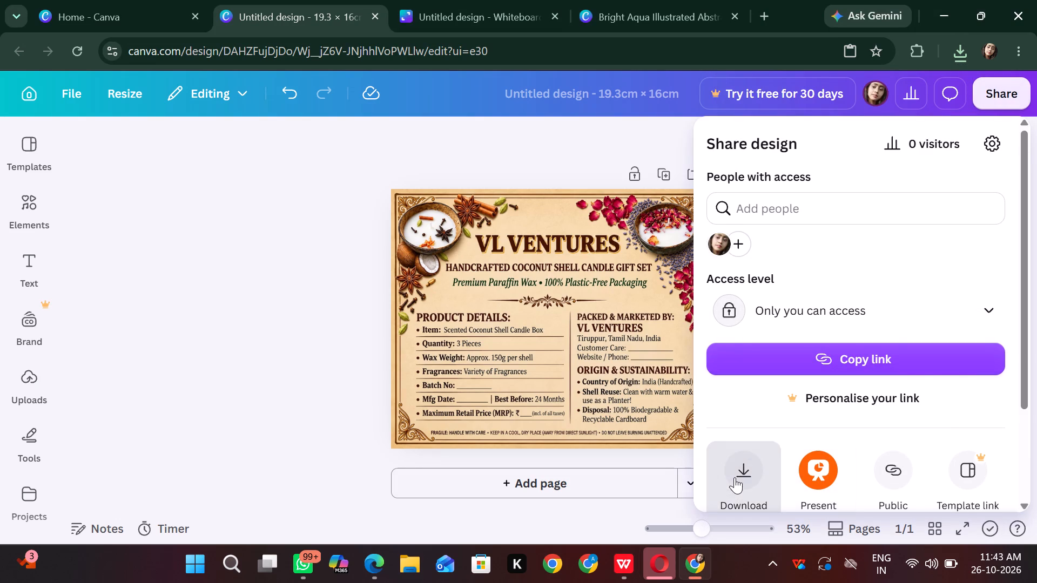
pyautogui.click(836, 203)
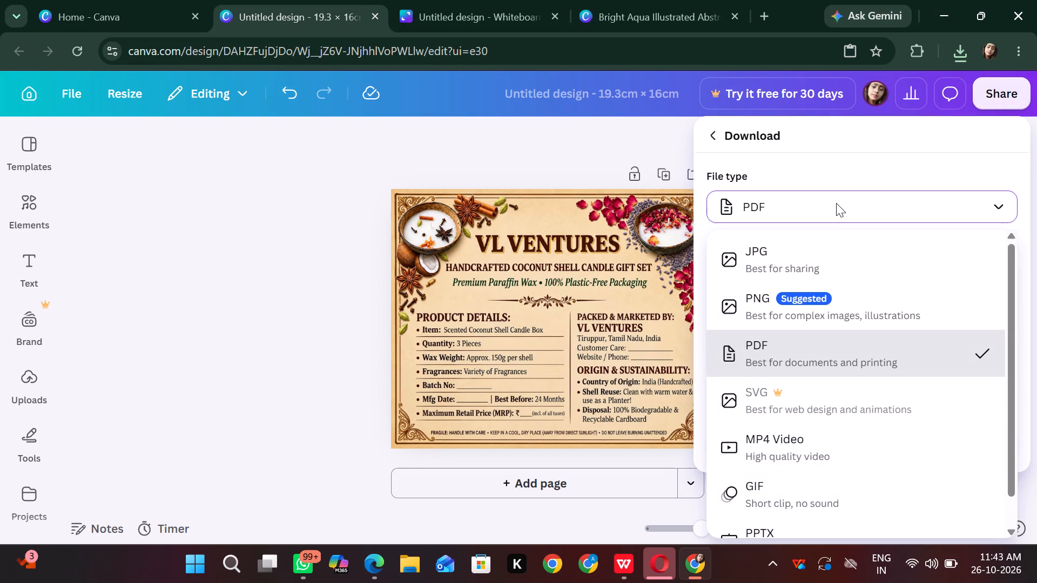
pyautogui.click(745, 294)
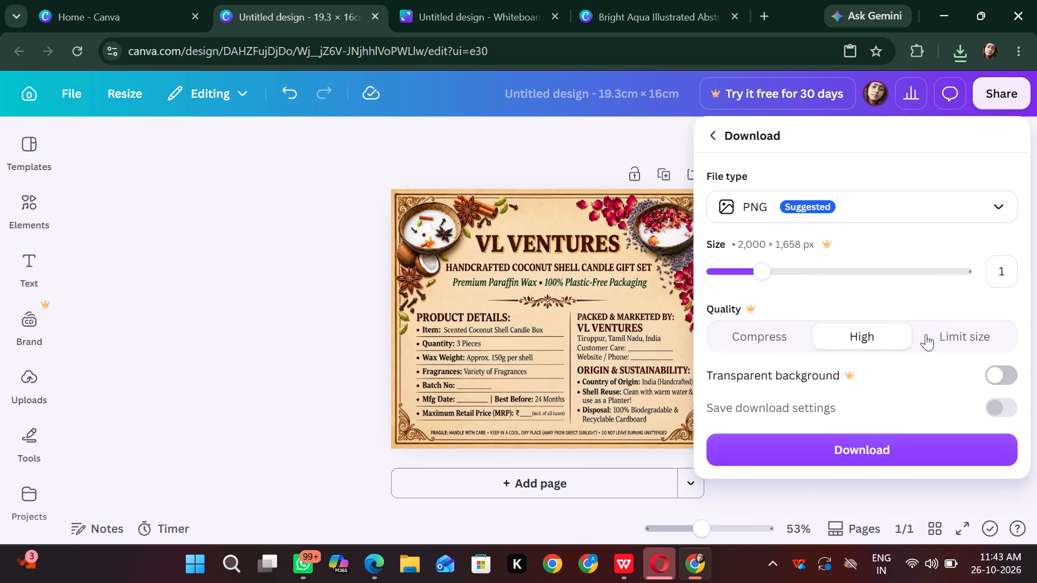
pyautogui.click(760, 331)
pyautogui.click(1001, 98)
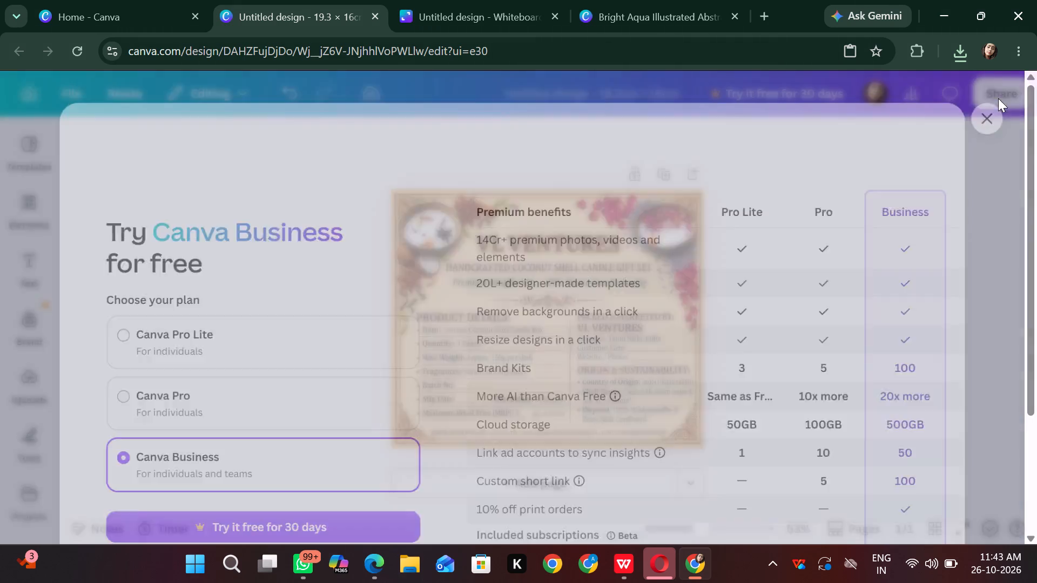
pyautogui.click(1014, 92)
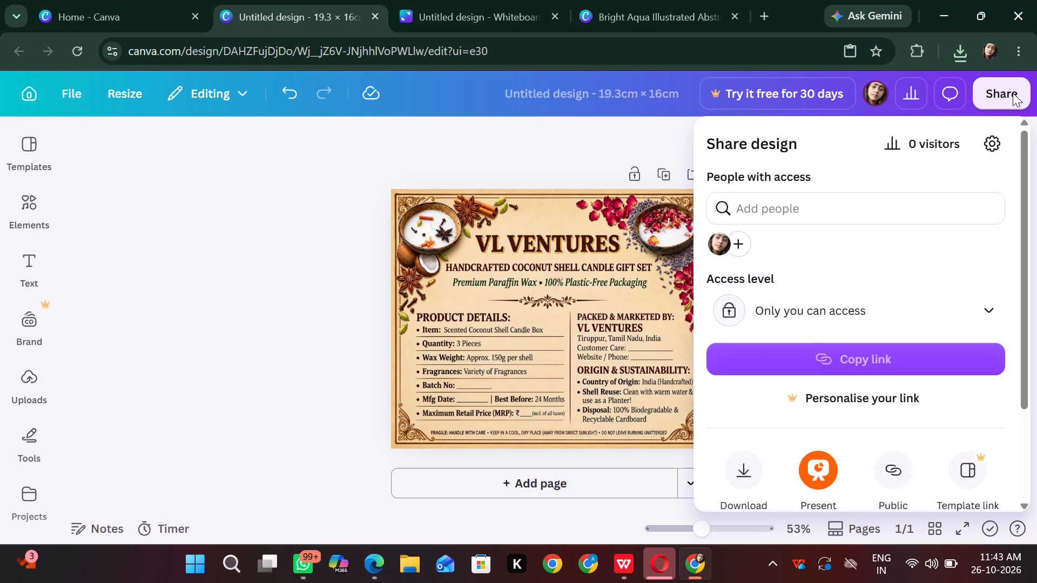
pyautogui.click(756, 482)
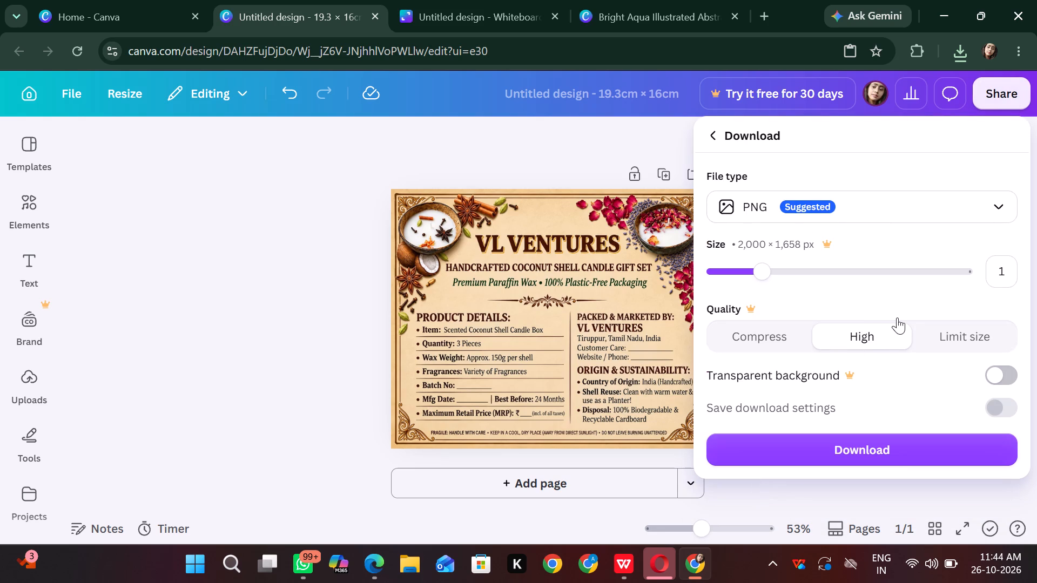
pyautogui.click(847, 444)
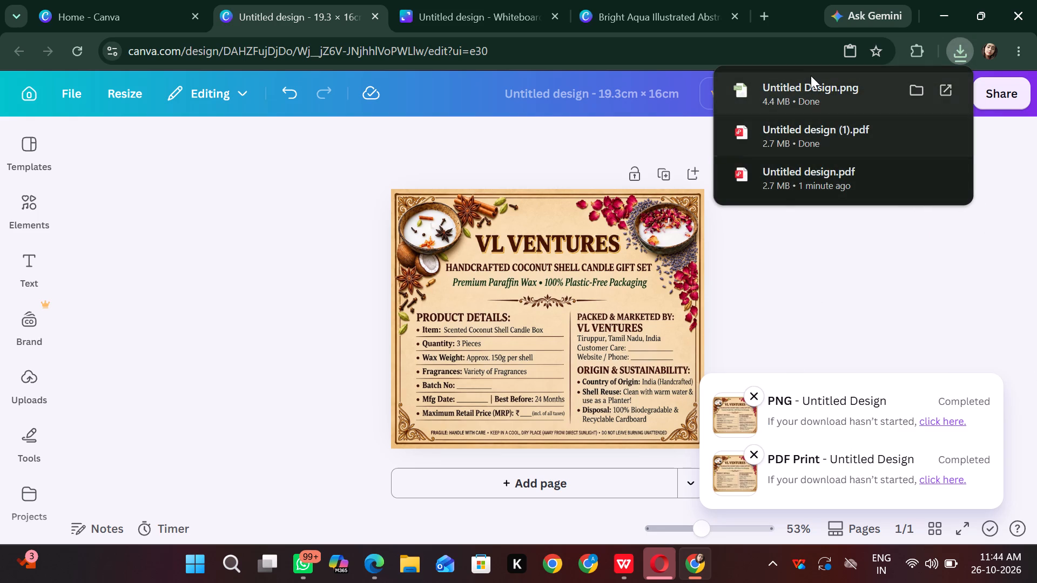
# Open the downloaded Untitled Design.png in the WPS image viewer and copy the label image.
pyautogui.click(811, 76)
pyautogui.doubleClick(798, 90)
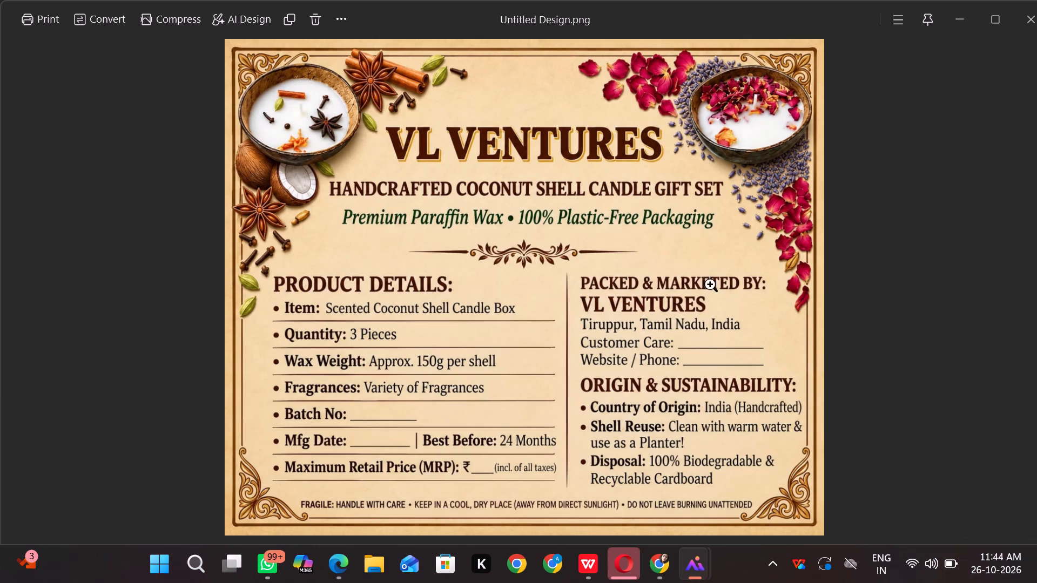
pyautogui.rightClick(664, 249)
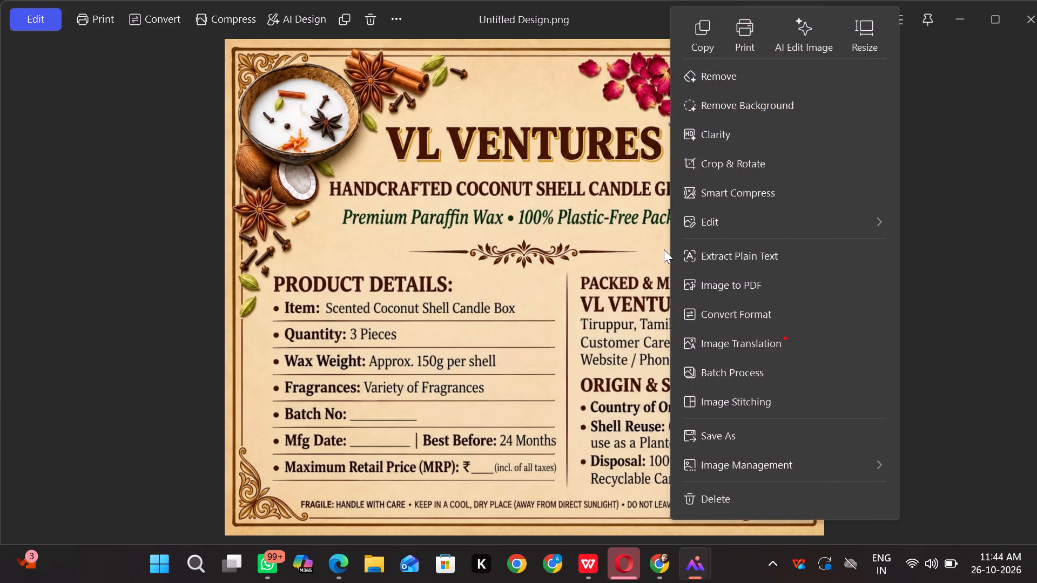
pyautogui.click(702, 40)
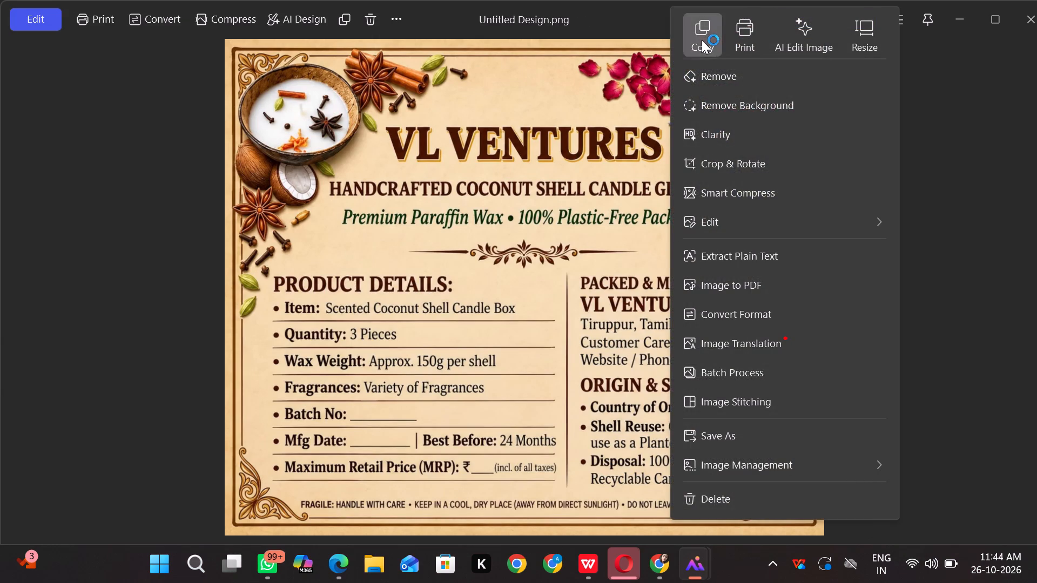
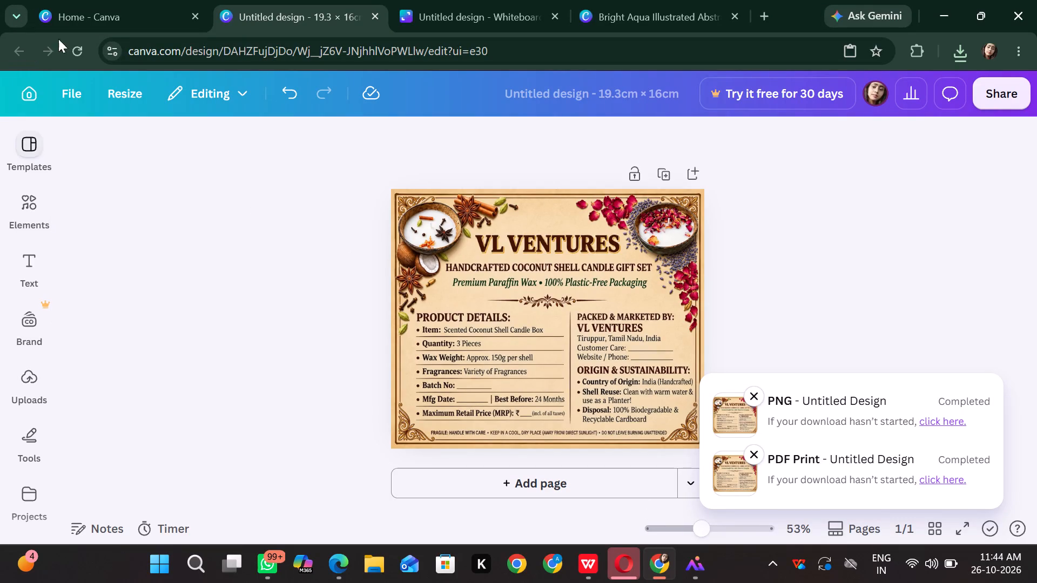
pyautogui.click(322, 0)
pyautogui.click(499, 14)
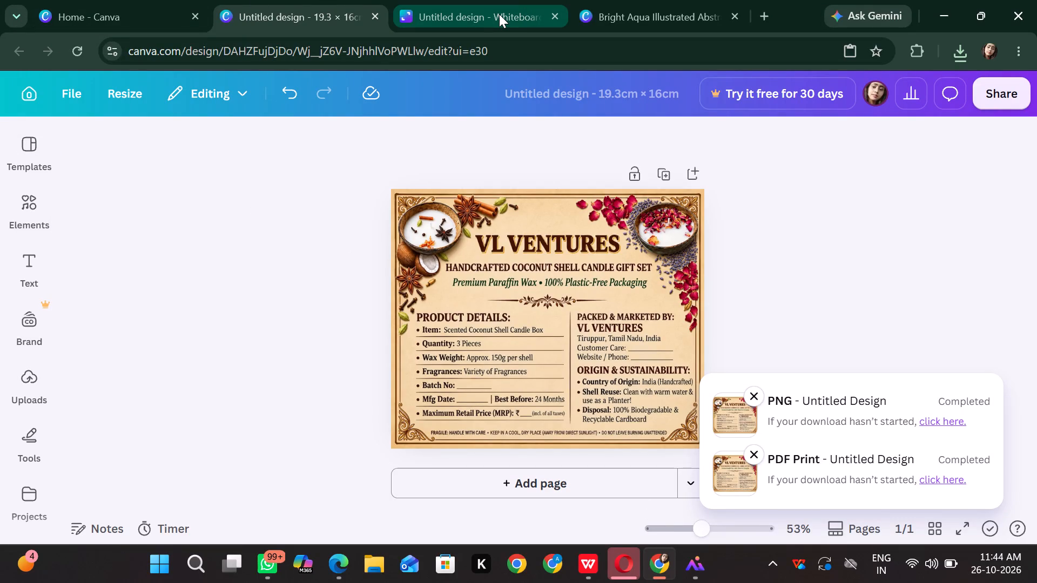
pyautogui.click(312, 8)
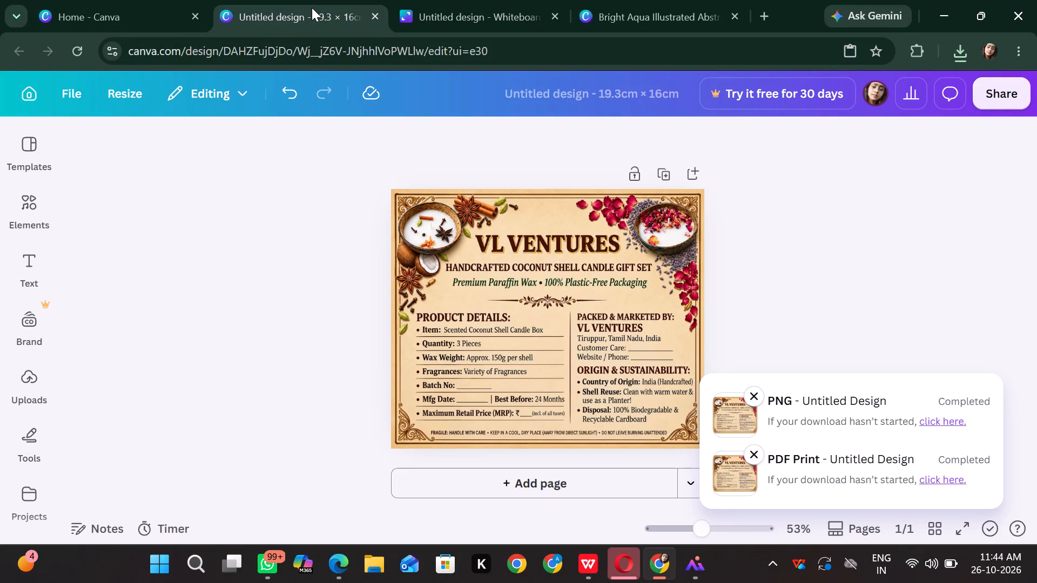
# Return to the custom size form on the Canva home page and set the new design's width to 25.4 cm.
pyautogui.click(77, 10)
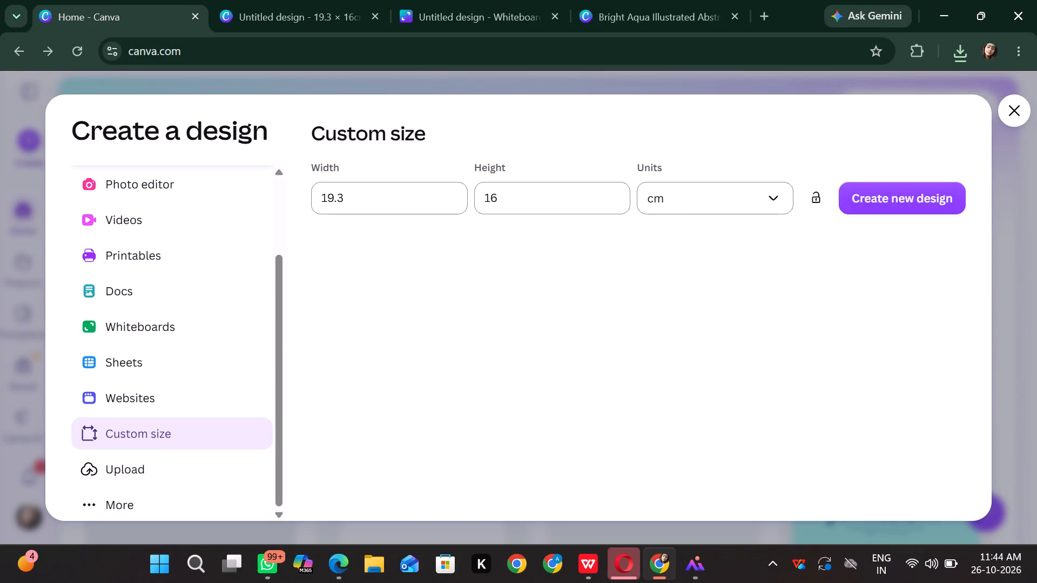
pyautogui.click(368, 191)
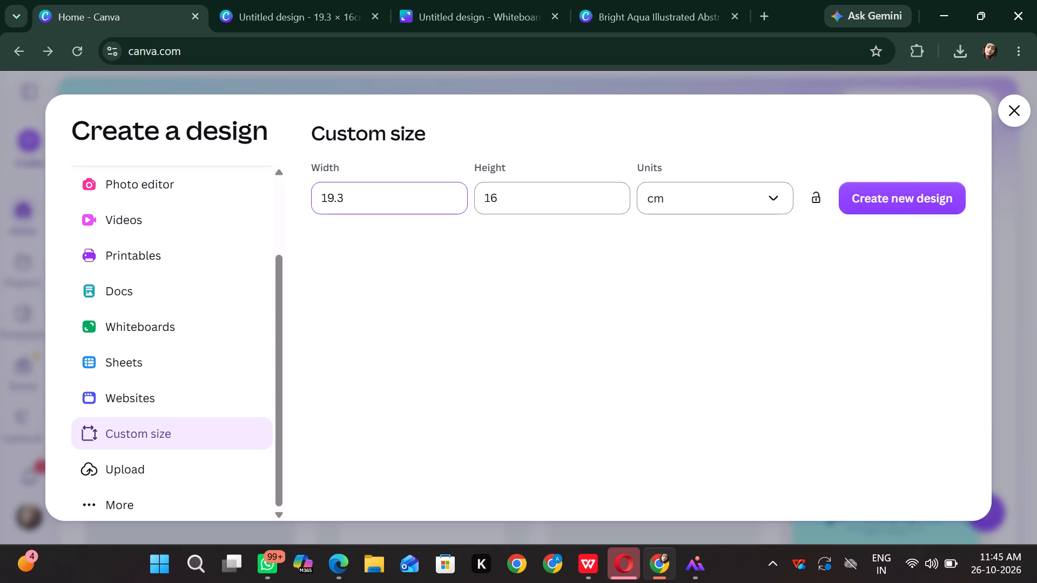
pyautogui.press('BackSpace')
pyautogui.press('BackSpace')
pyautogui.press('BackSpace')
pyautogui.press('BackSpace')
pyautogui.press('BackSpace')
pyautogui.press('BackSpace')
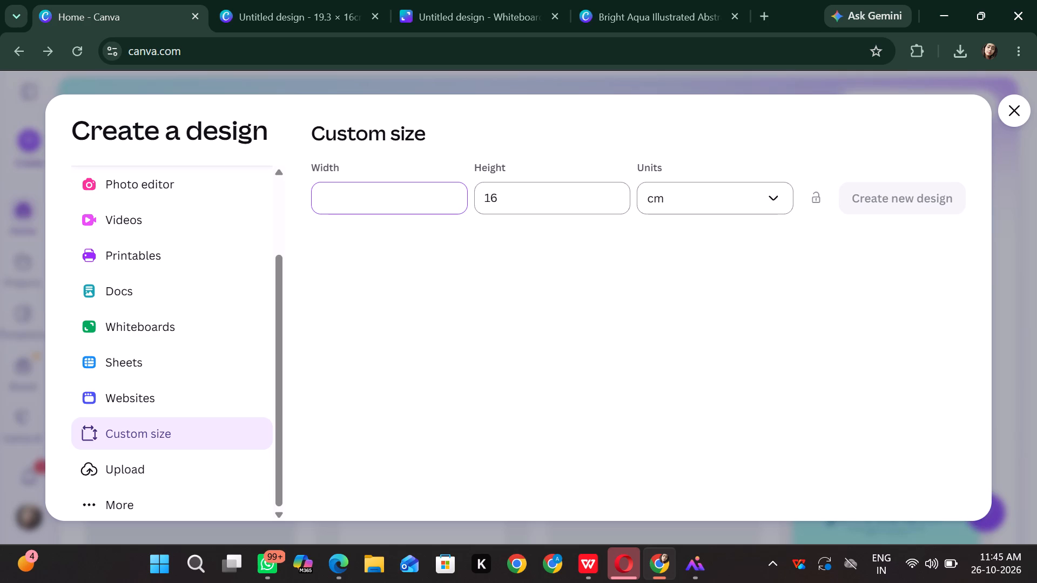
pyautogui.write('25')
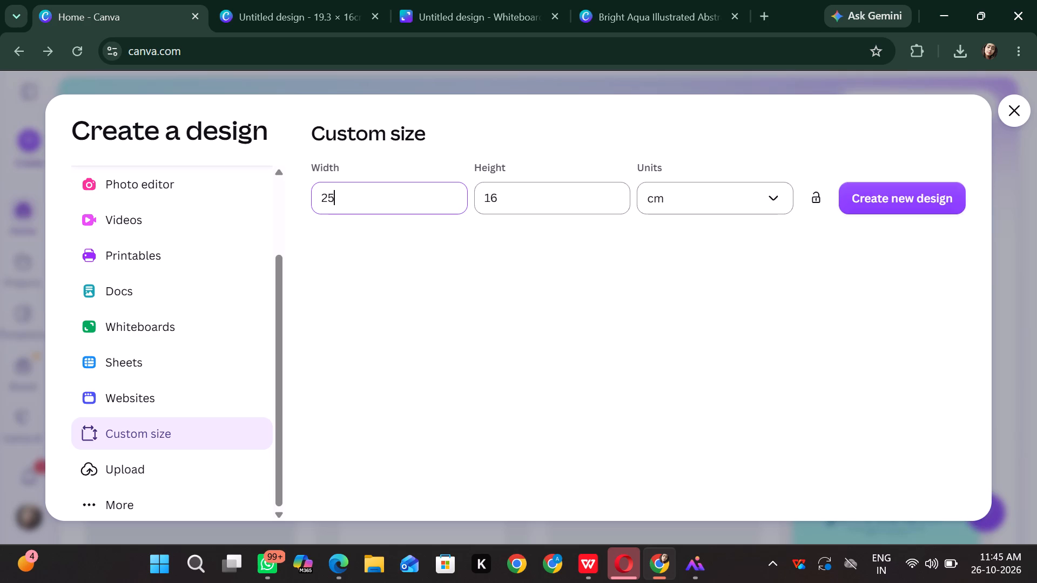
pyautogui.press('.')
pyautogui.press('4')
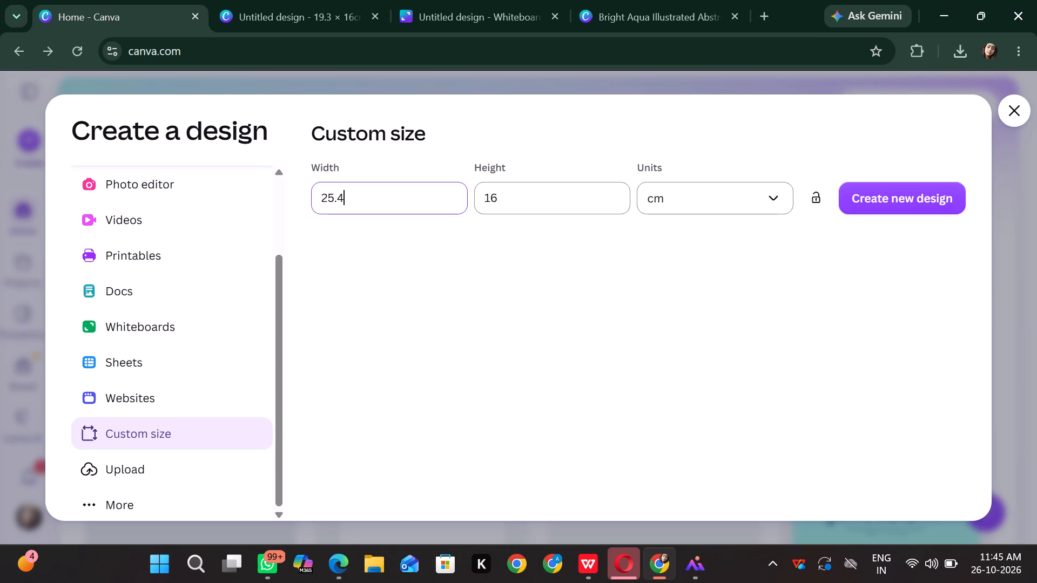
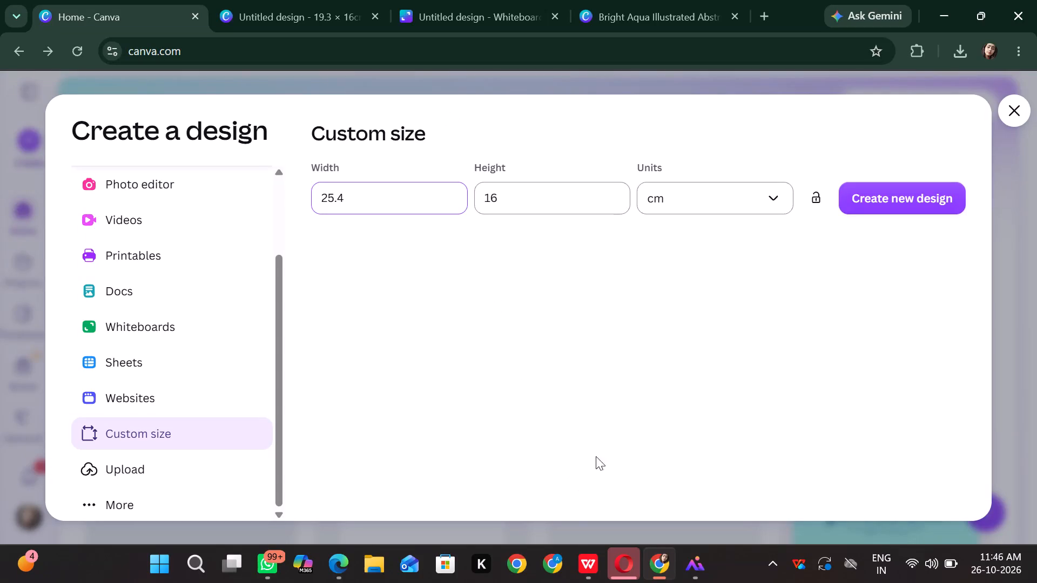
# Set the custom size height to 30 cm and create the new 25.4 × 30 cm design.
pyautogui.click(527, 206)
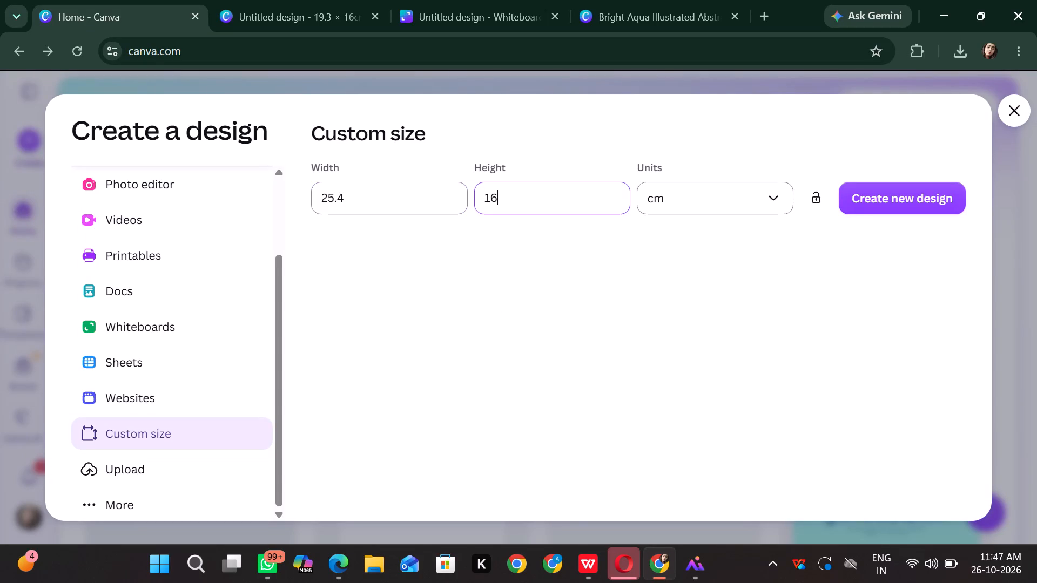
pyautogui.press('BackSpace')
pyautogui.press('BackSpace')
pyautogui.press('BackSpace')
pyautogui.press('BackSpace')
pyautogui.press('BackSpace')
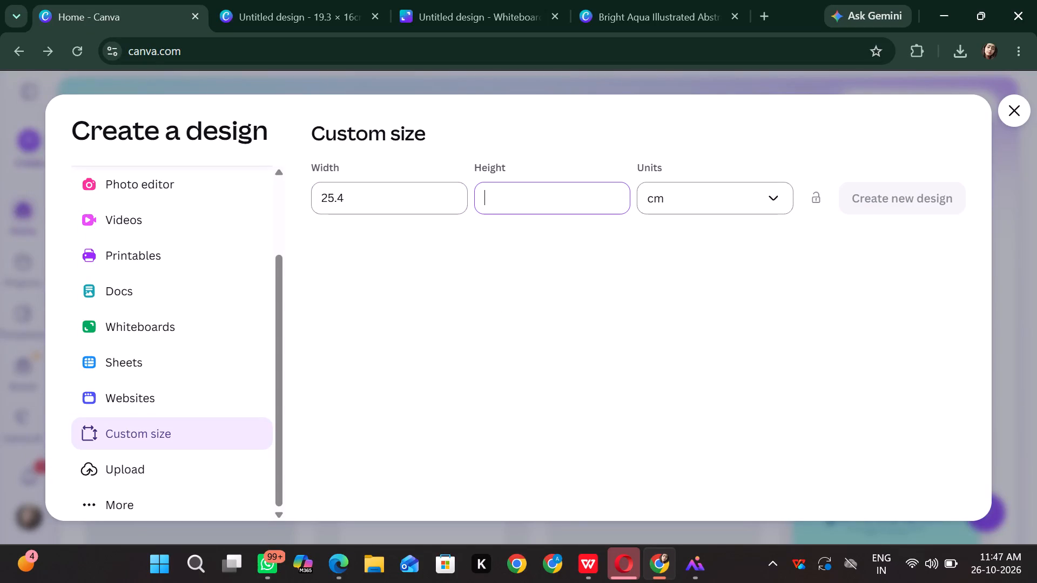
pyautogui.press('3')
pyautogui.press('0')
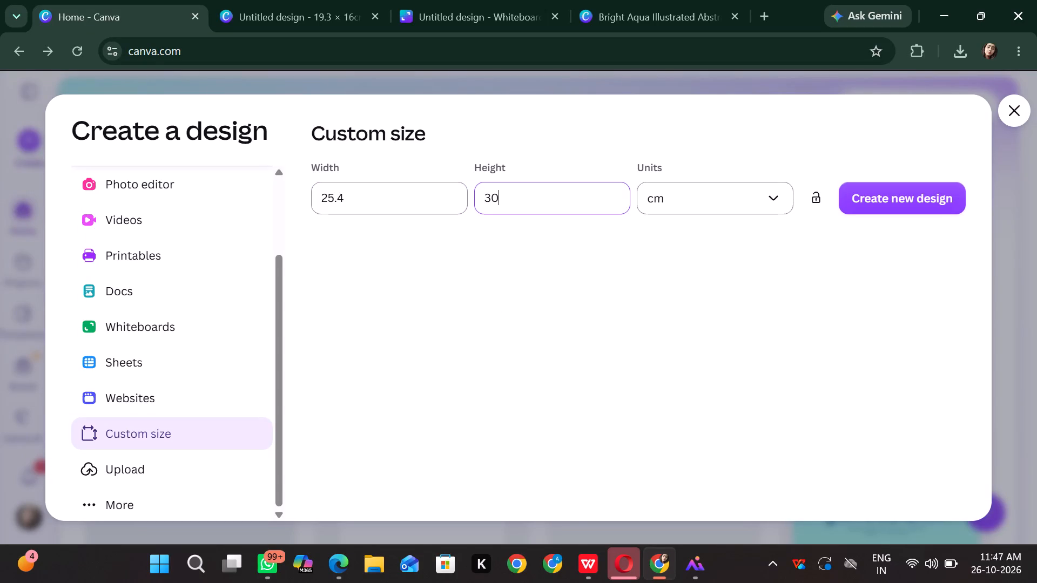
pyautogui.click(897, 205)
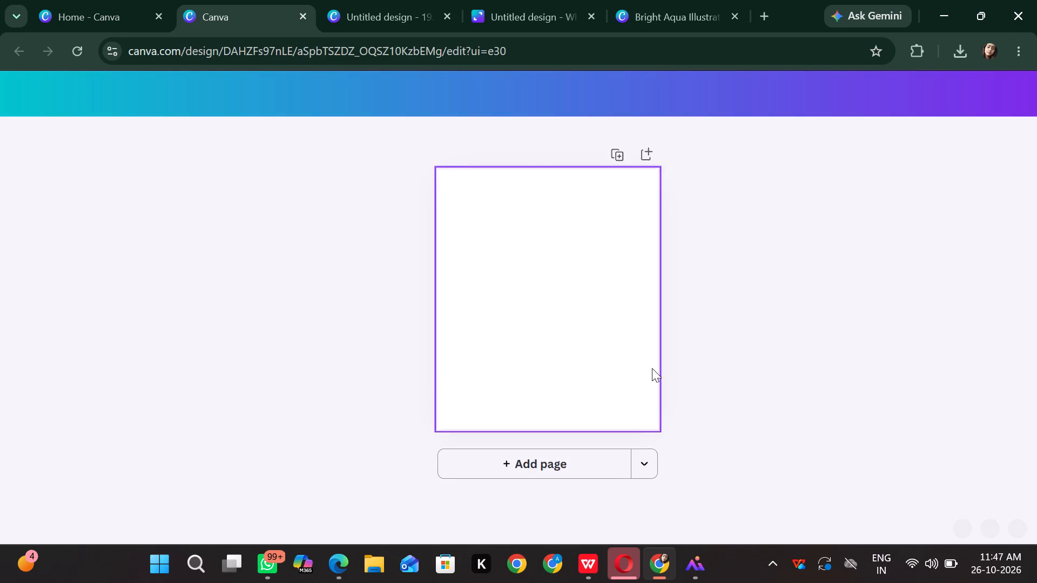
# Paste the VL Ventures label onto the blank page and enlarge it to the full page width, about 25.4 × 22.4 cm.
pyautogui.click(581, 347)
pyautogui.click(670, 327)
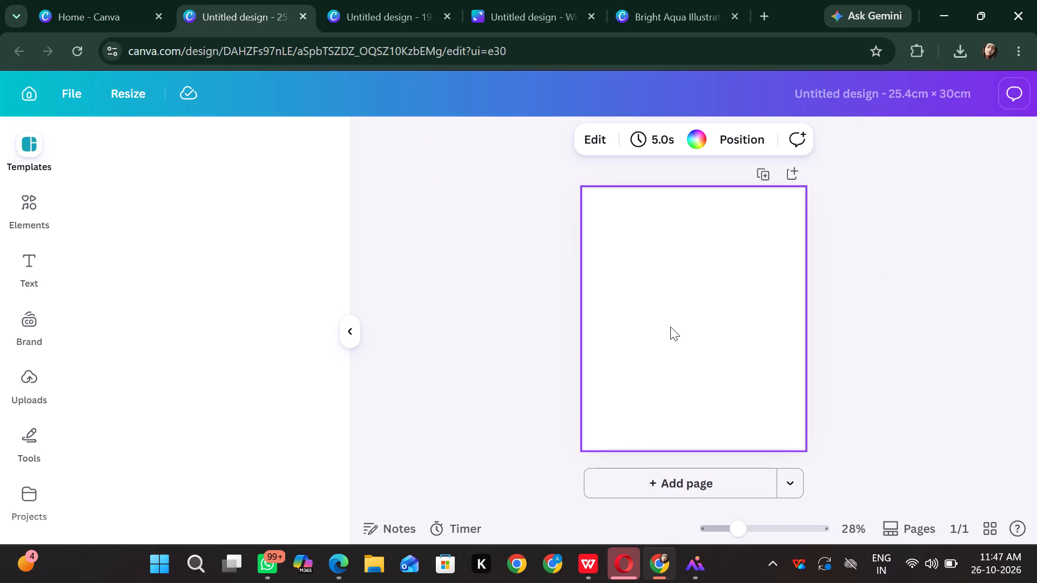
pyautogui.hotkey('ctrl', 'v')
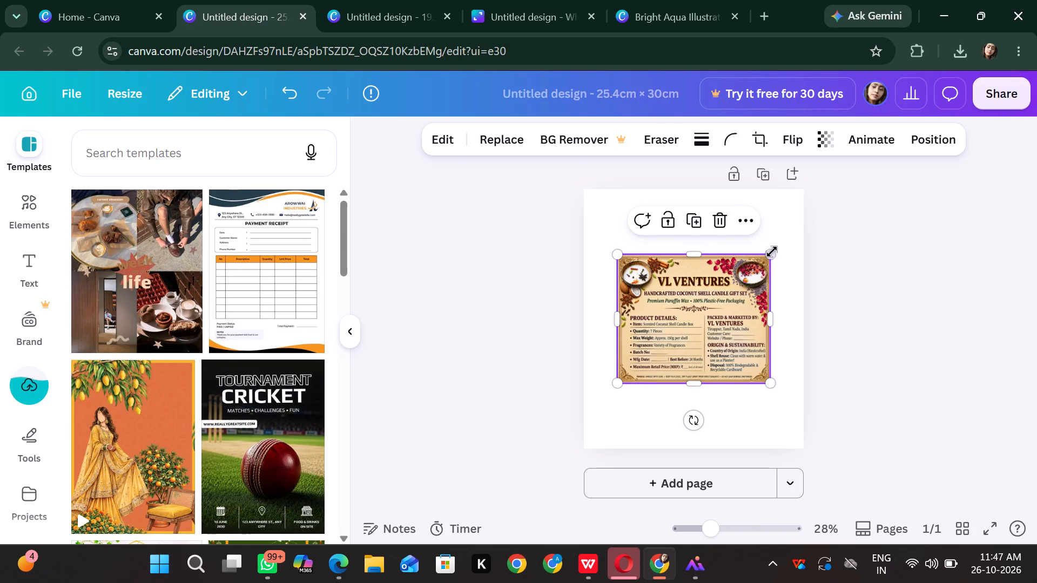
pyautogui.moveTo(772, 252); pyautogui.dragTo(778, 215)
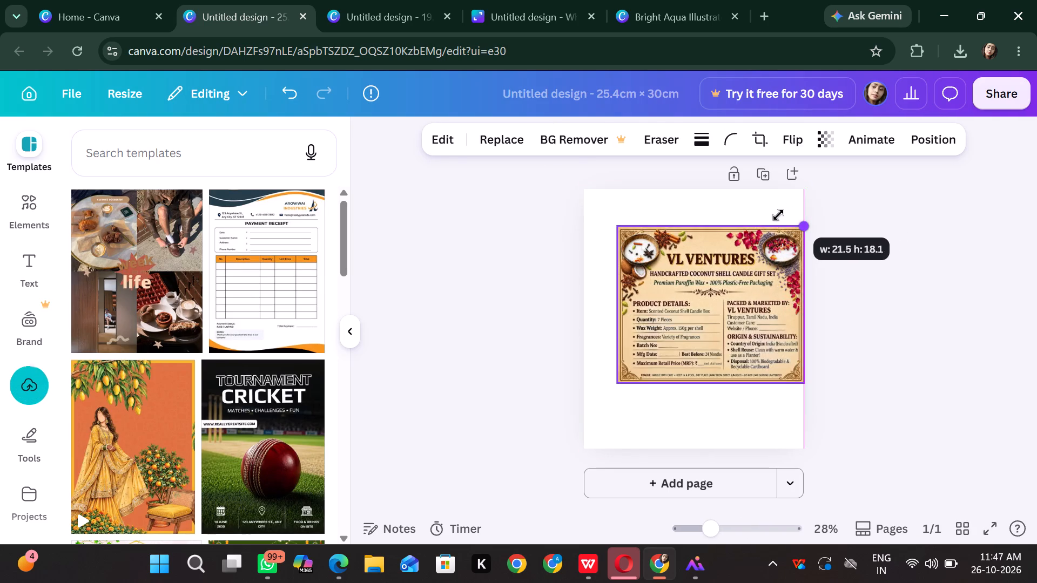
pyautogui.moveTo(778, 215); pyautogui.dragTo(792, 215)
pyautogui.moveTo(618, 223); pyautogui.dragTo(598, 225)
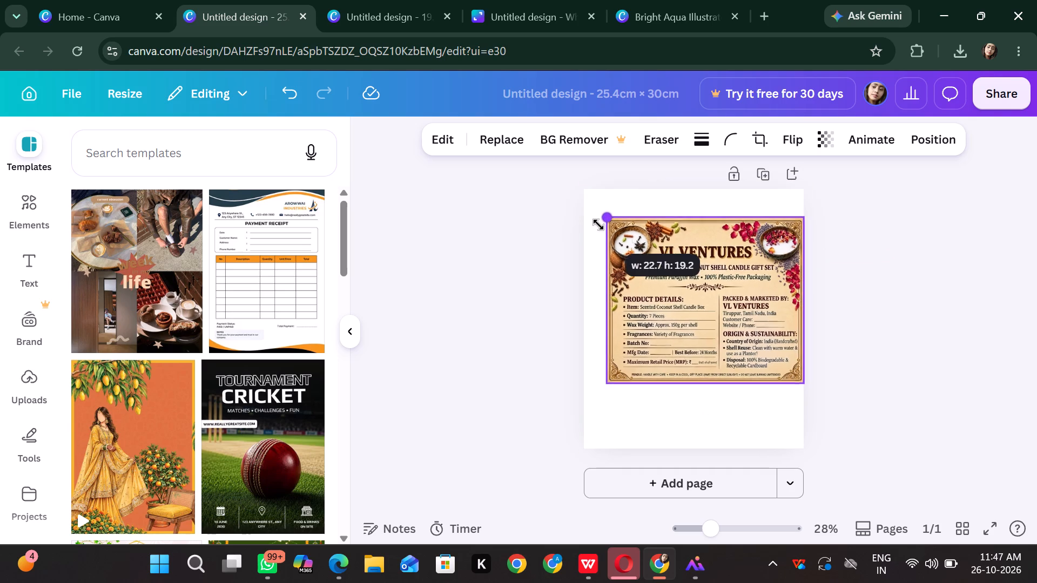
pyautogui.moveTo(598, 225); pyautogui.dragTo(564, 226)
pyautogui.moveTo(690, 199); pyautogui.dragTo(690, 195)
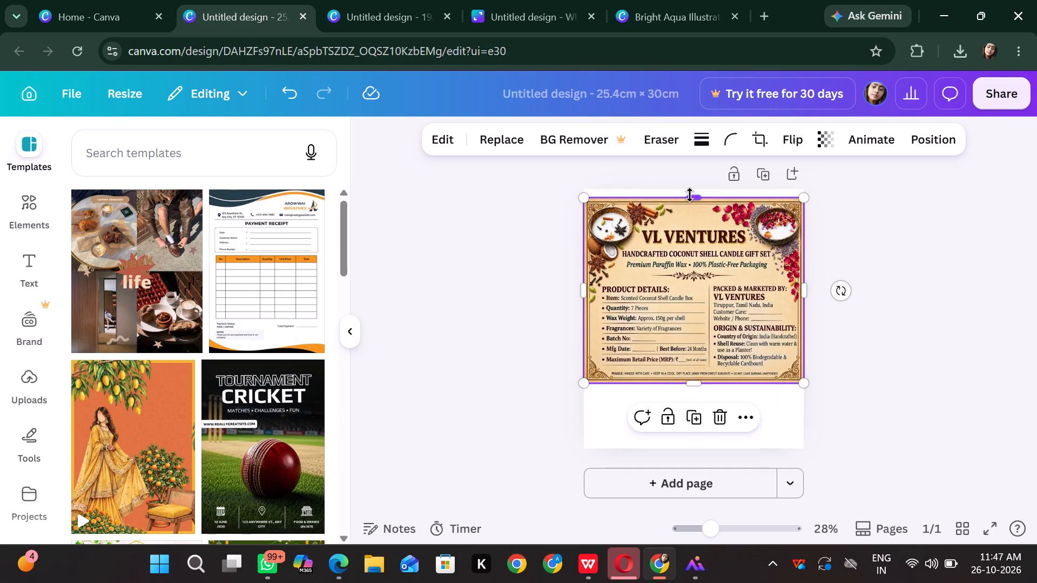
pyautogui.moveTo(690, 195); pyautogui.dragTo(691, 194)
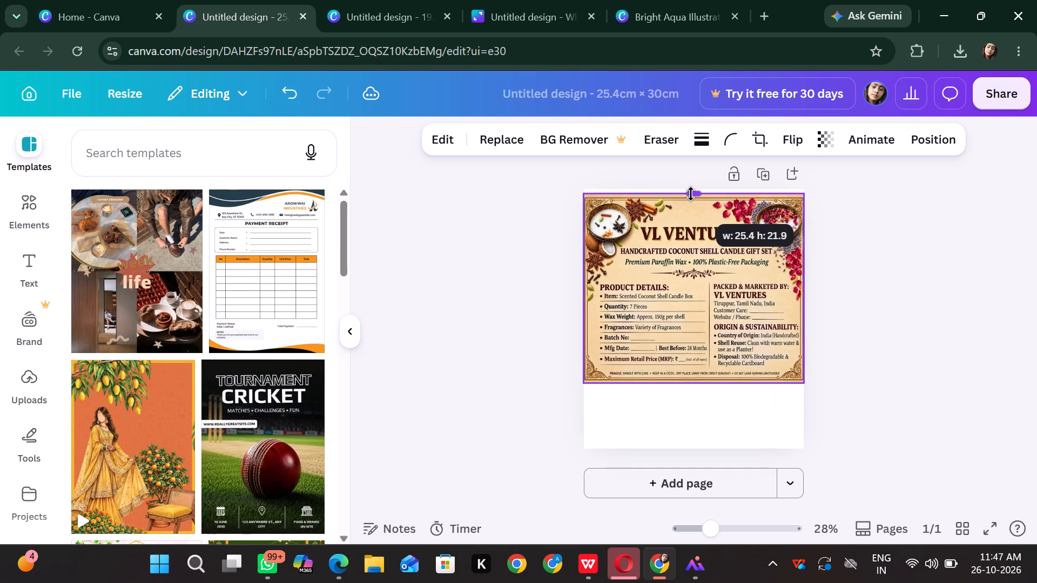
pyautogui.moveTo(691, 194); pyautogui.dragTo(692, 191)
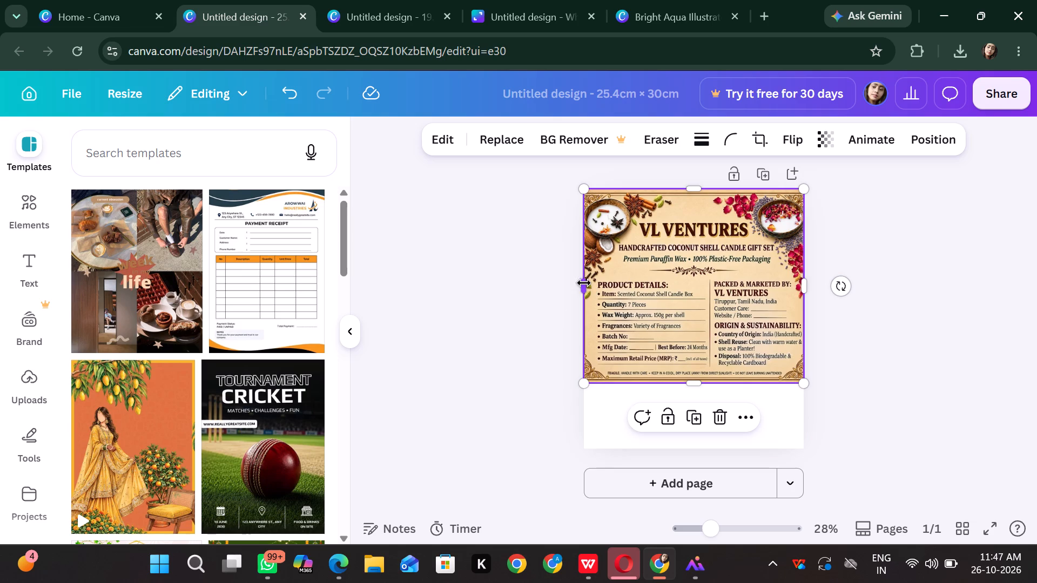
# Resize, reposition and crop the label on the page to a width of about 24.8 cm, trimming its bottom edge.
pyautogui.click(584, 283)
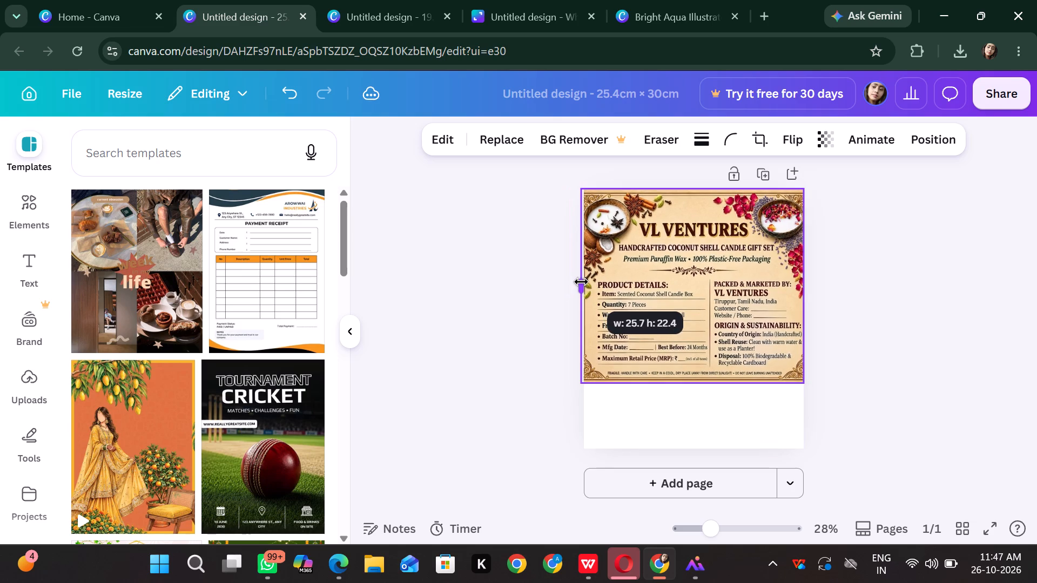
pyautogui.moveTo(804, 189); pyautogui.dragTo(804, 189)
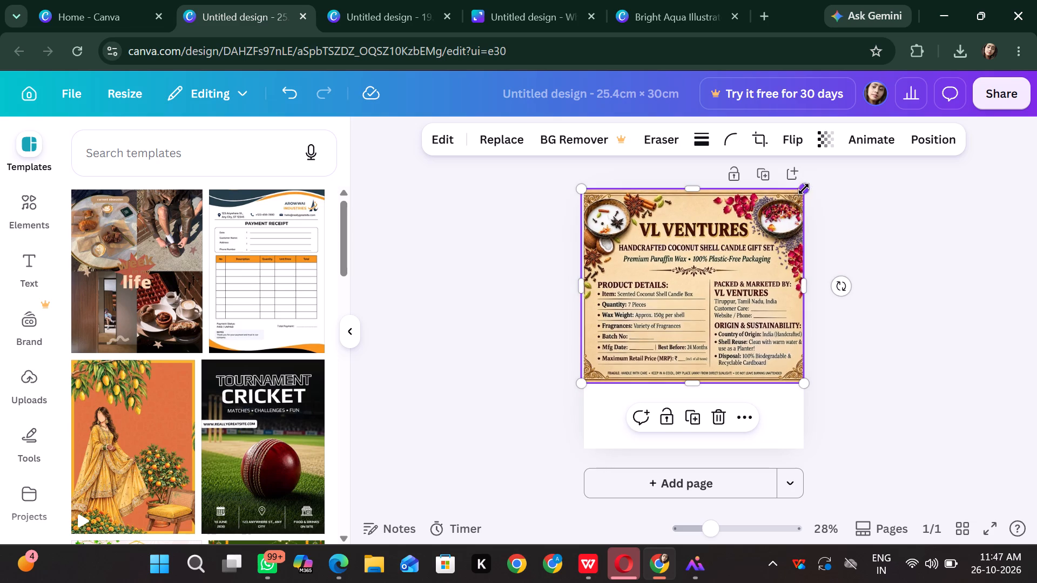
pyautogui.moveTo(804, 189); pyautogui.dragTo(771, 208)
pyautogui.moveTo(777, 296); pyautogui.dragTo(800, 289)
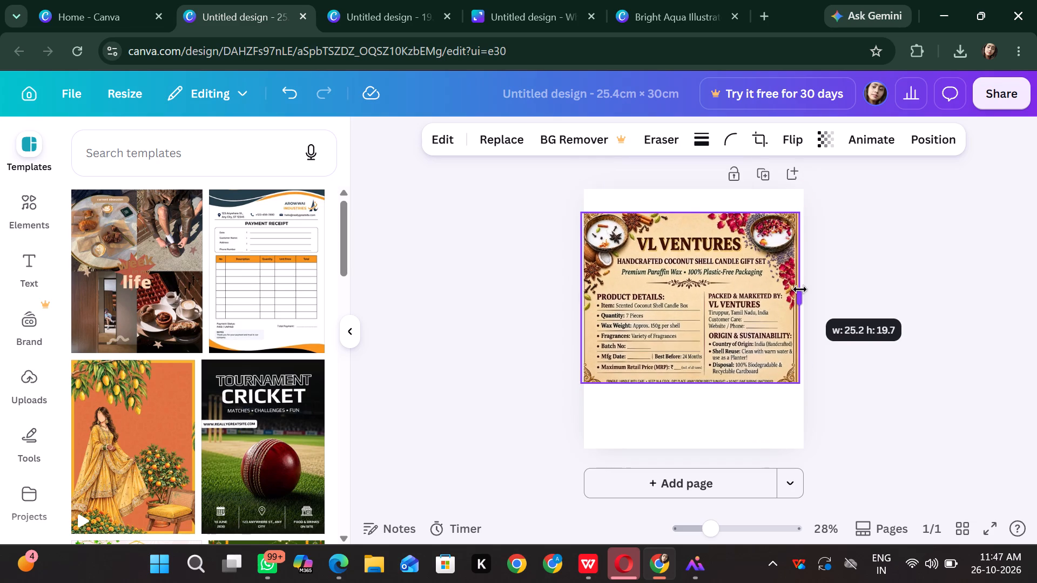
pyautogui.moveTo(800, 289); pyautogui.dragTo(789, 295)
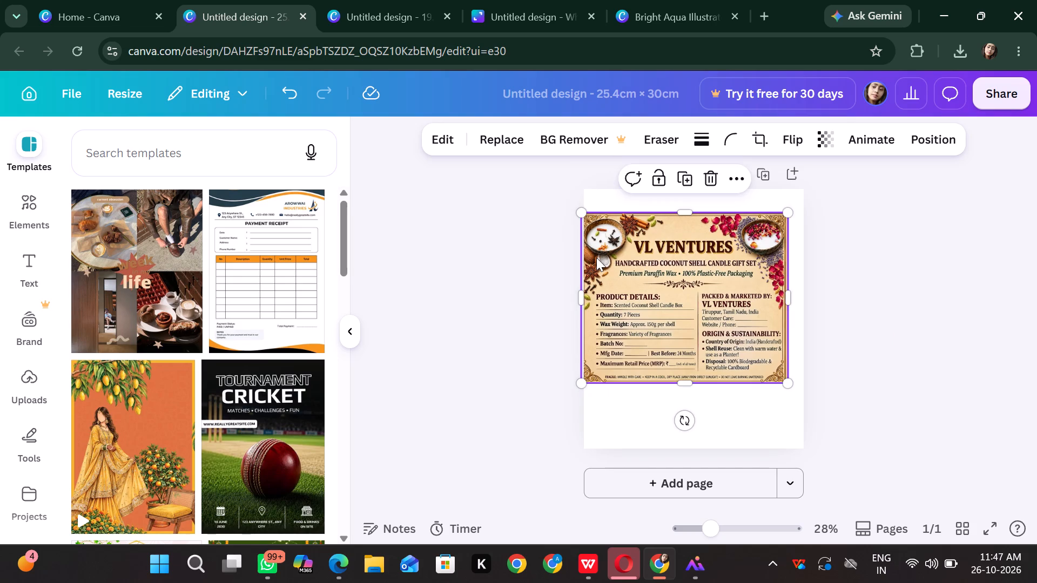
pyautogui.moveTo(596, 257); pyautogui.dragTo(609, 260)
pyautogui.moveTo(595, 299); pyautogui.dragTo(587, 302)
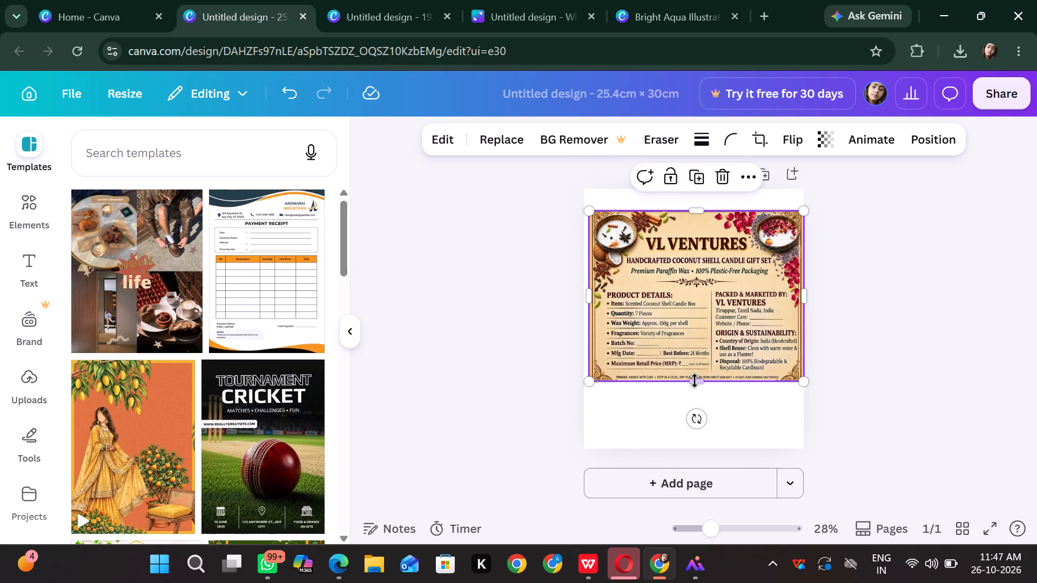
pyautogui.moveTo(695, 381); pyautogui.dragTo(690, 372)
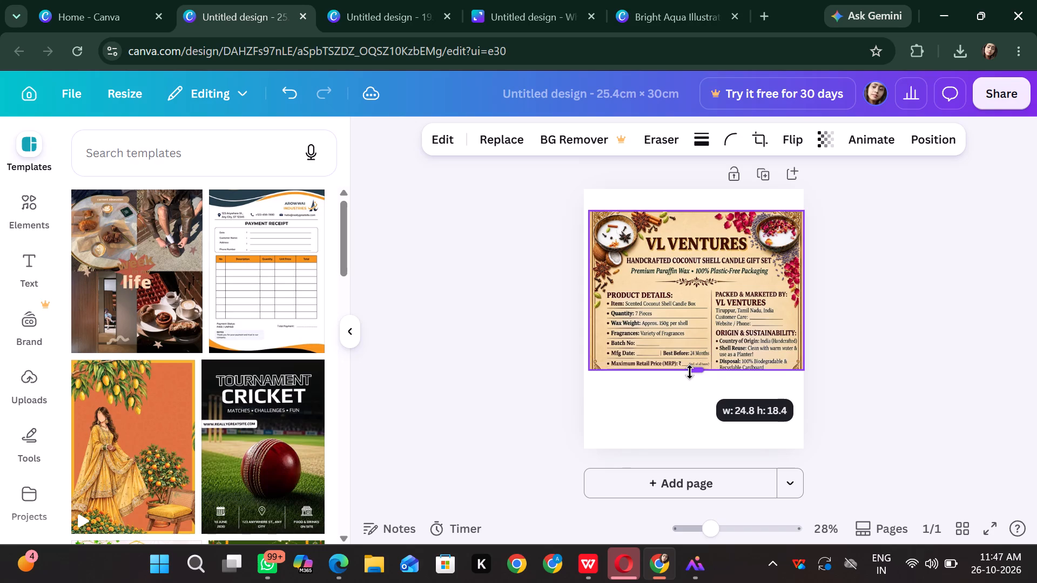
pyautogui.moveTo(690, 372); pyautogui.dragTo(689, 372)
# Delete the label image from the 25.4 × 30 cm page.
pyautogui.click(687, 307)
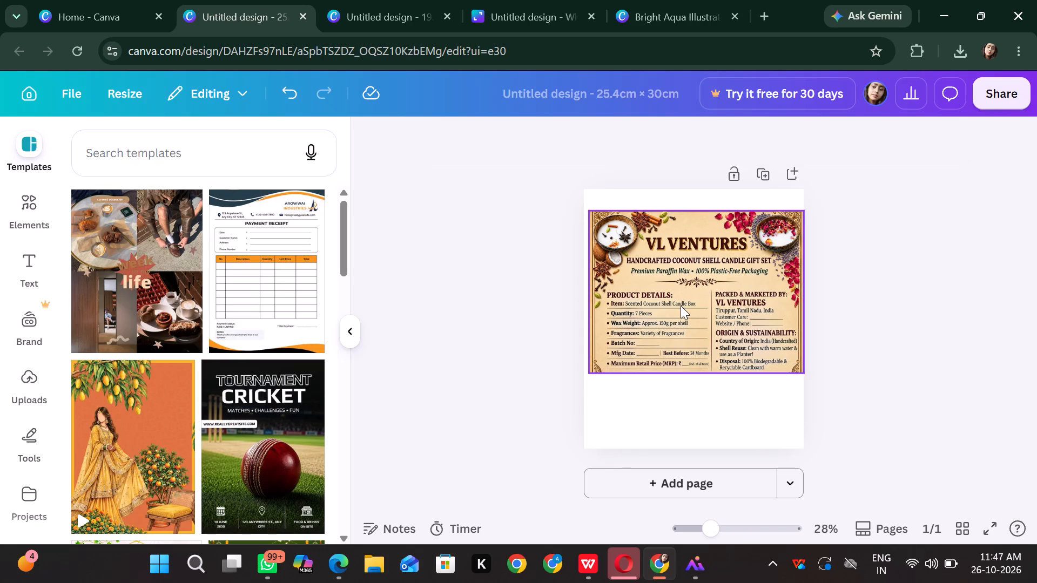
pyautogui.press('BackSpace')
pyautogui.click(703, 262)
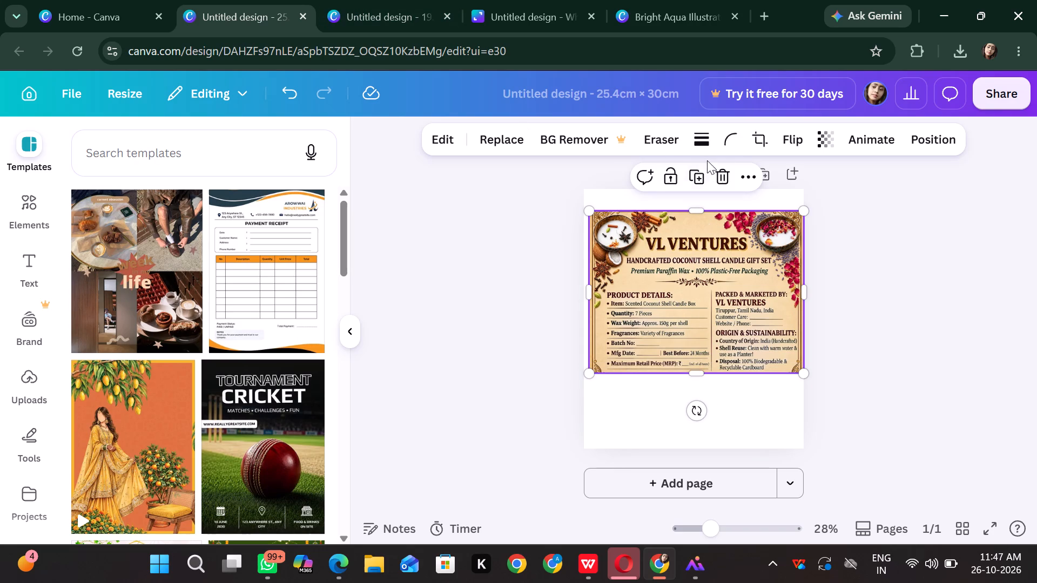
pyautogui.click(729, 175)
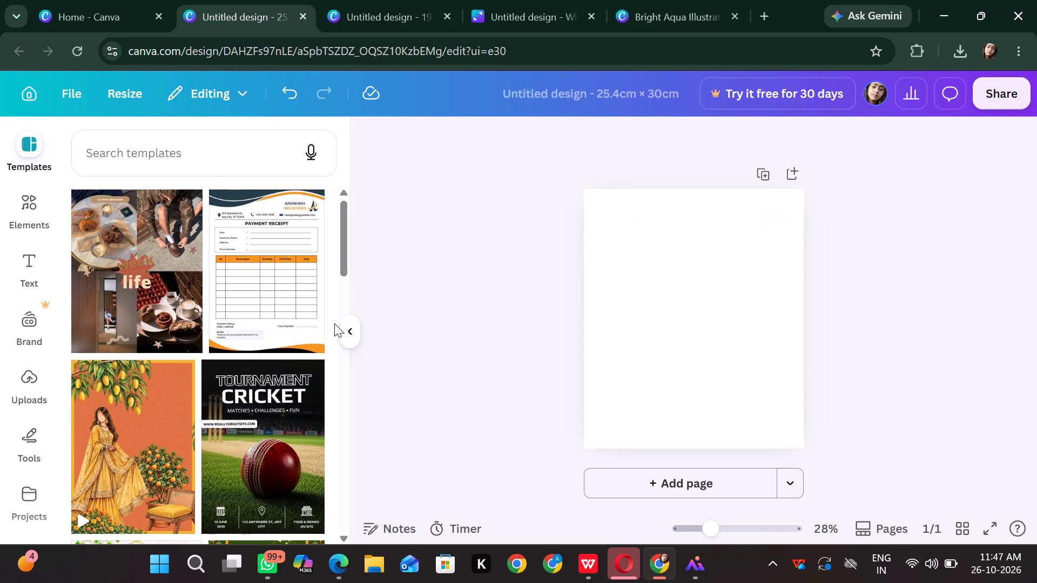
# Switch to WPS Office and replace the label picture on page 2 of Document1 with the copied 7-piece label.
pyautogui.click(348, 340)
pyautogui.click(602, 562)
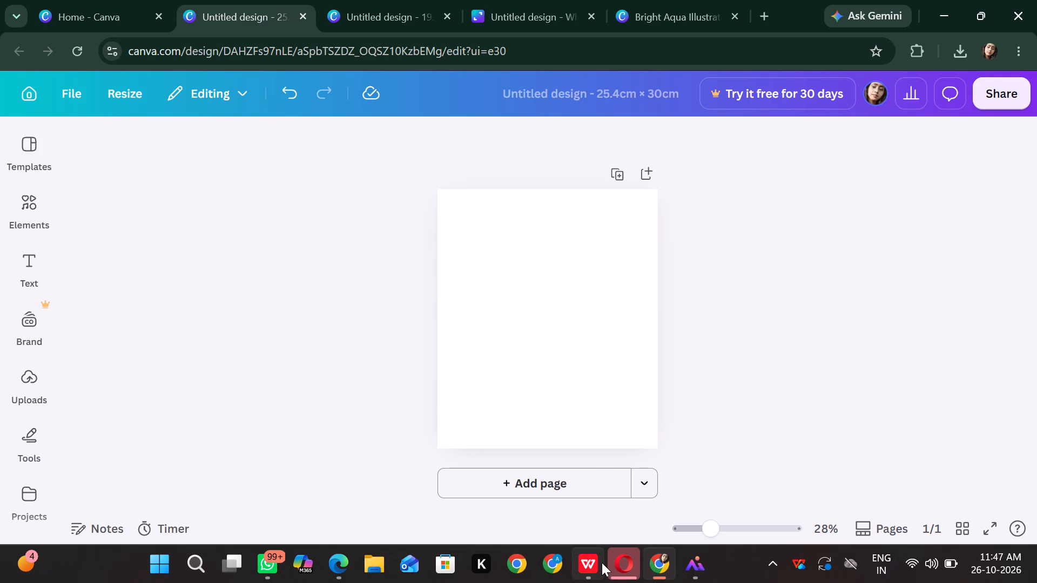
pyautogui.click(442, 0)
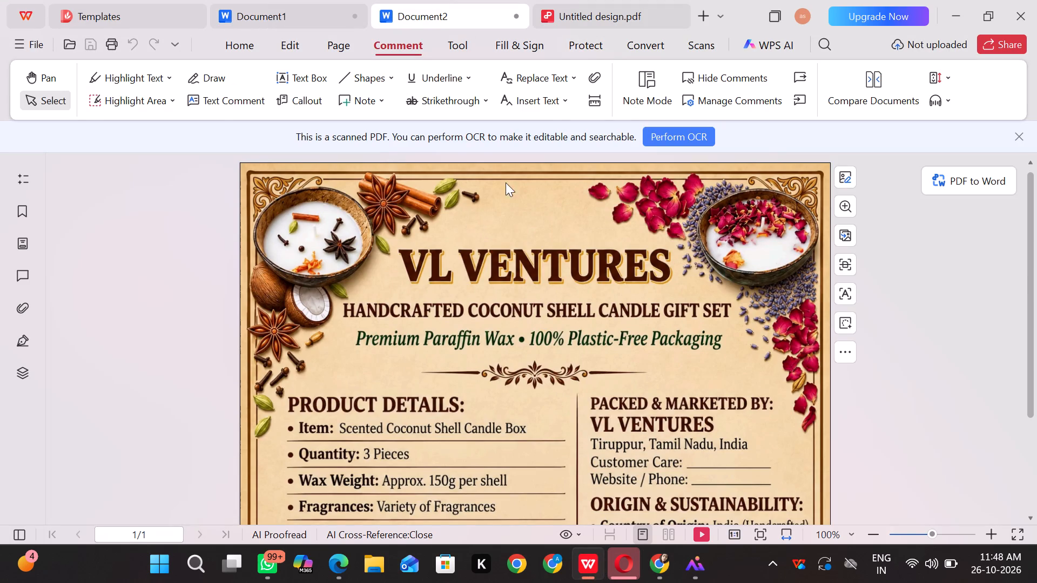
pyautogui.click(254, 0)
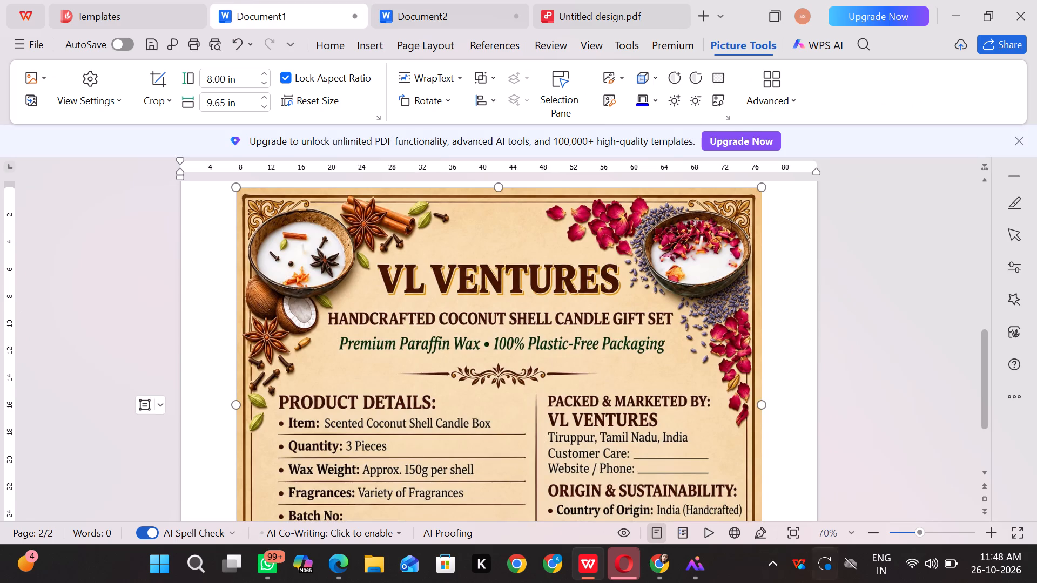
pyautogui.click(625, 408)
pyautogui.press('BackSpace')
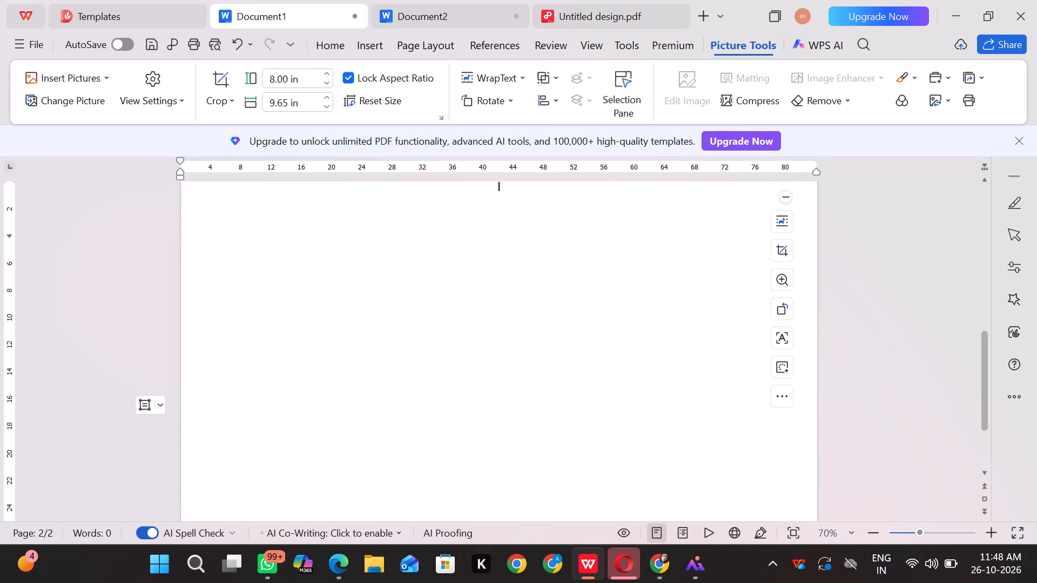
pyautogui.hotkey('ctrl', 'v')
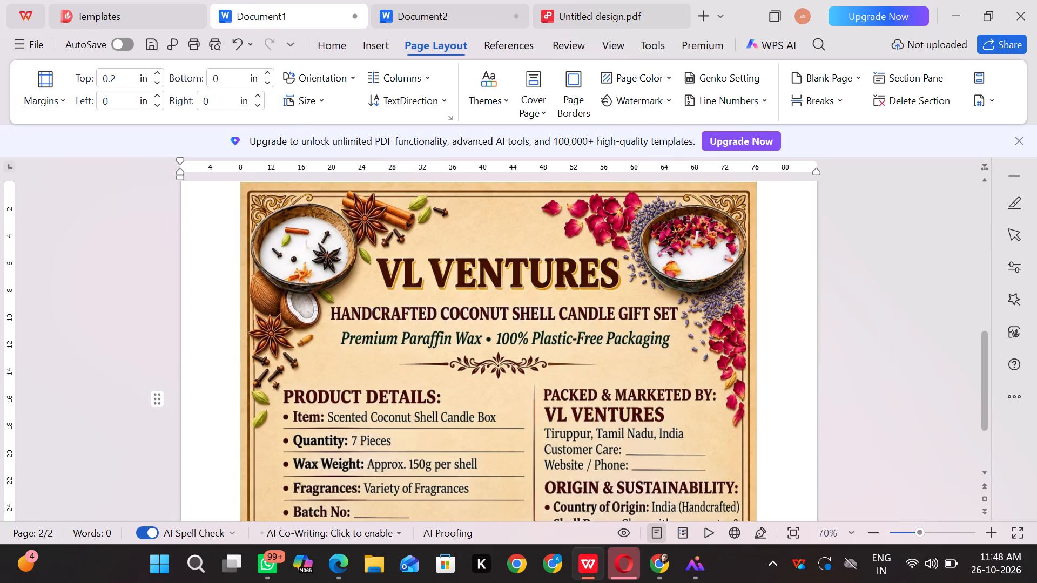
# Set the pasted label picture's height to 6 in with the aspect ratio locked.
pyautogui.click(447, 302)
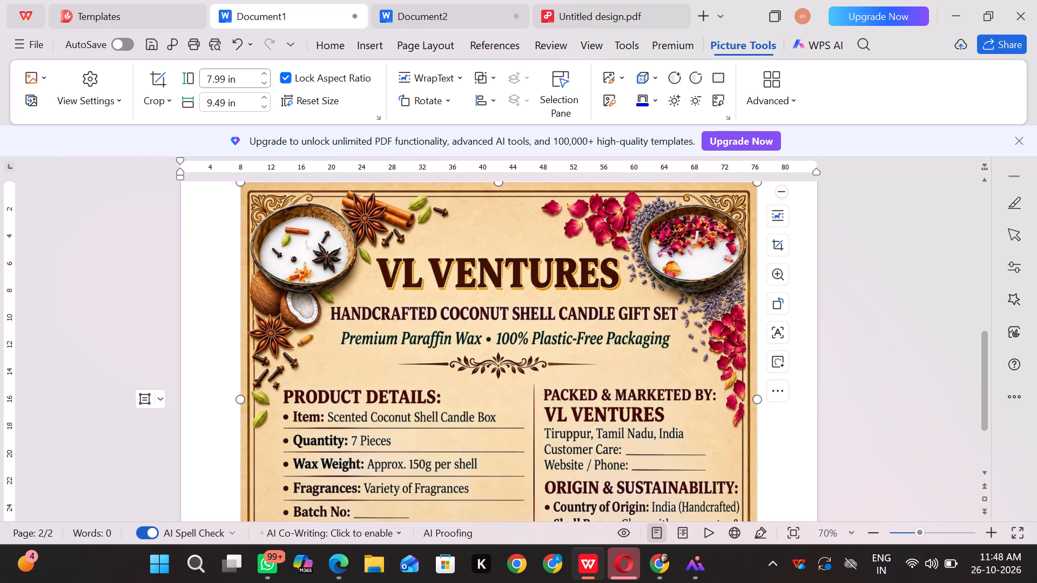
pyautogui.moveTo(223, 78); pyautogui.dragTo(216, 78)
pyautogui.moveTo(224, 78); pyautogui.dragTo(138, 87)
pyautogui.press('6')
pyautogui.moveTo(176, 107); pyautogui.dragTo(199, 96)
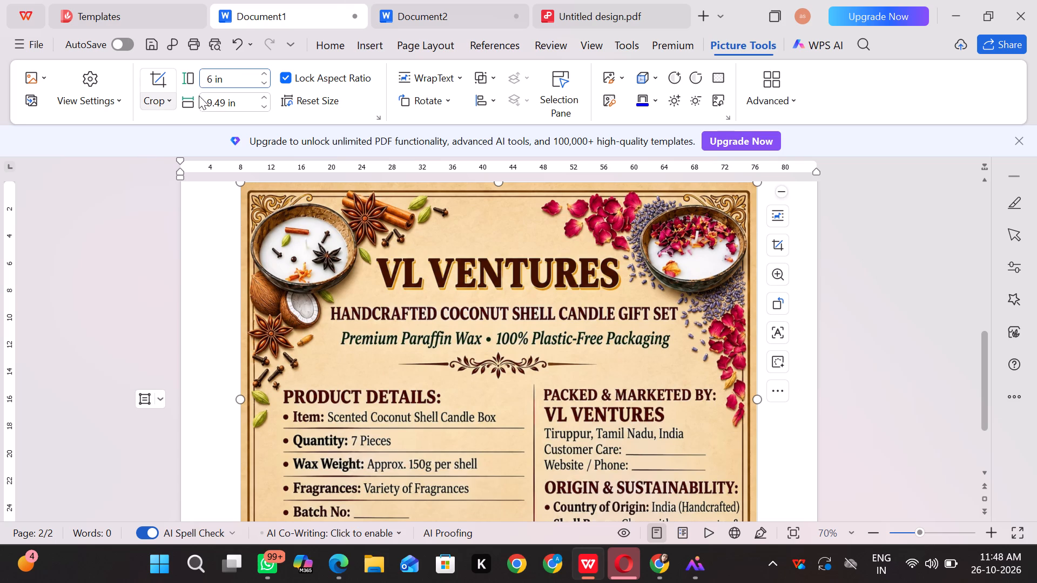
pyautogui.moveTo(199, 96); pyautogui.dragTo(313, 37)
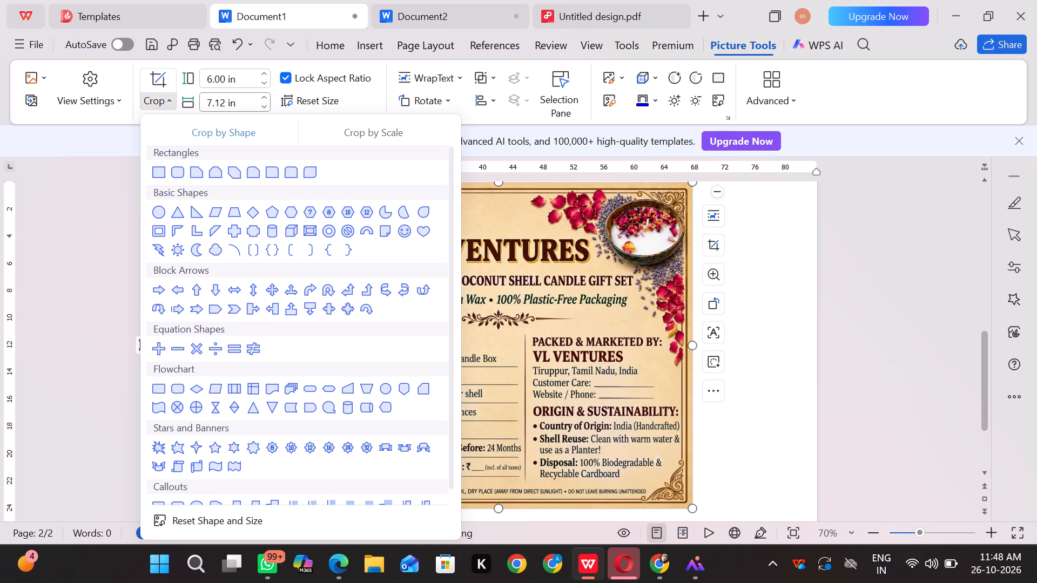
# Set the label picture's width to 5.08 in with the aspect ratio locked.
pyautogui.click(222, 101)
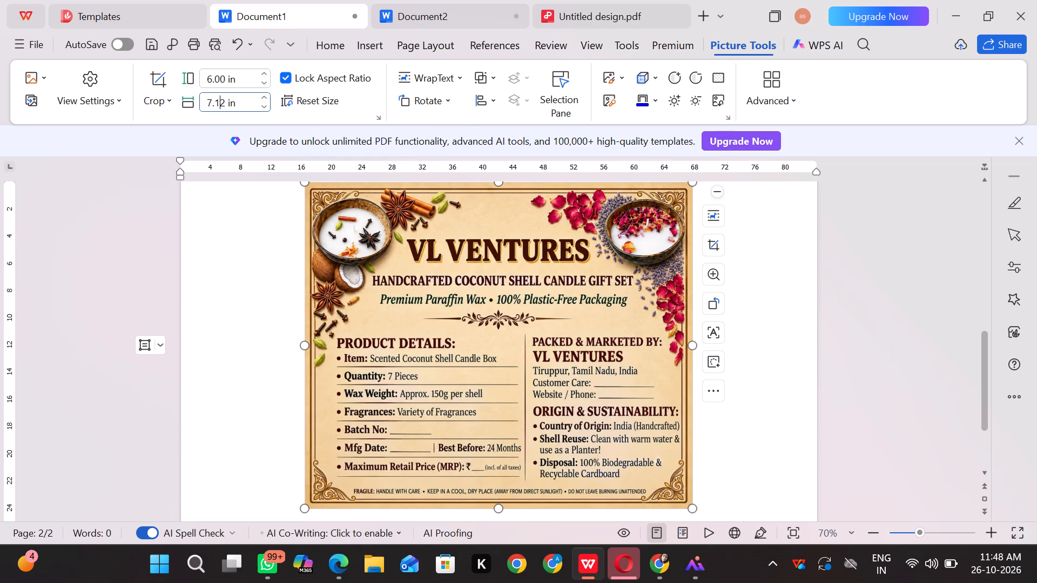
pyautogui.moveTo(225, 100); pyautogui.dragTo(124, 101)
pyautogui.press('BackSpace')
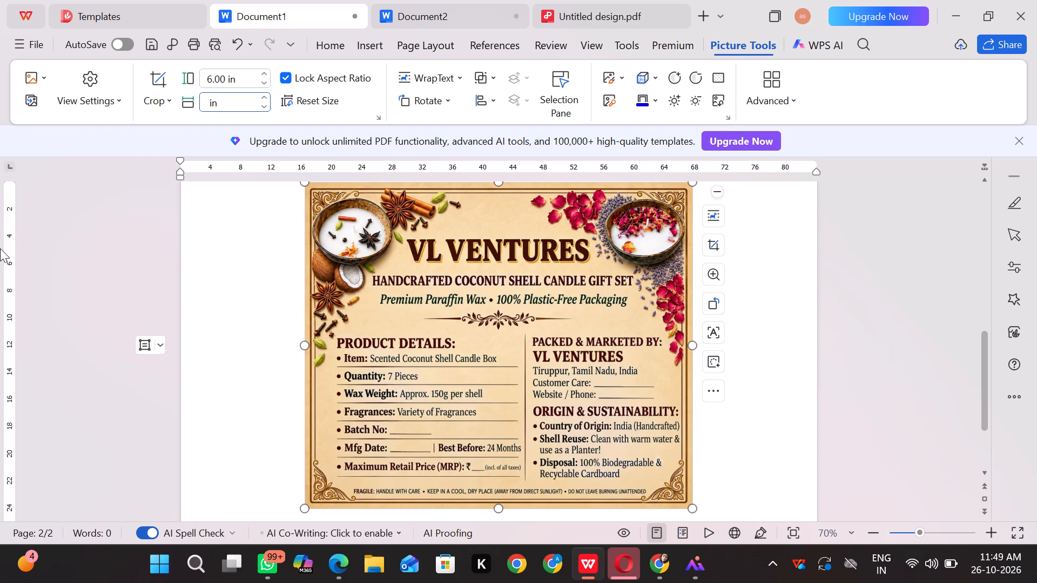
pyautogui.press('5')
pyautogui.write('.08')
pyautogui.click(314, 335)
pyautogui.click(453, 277)
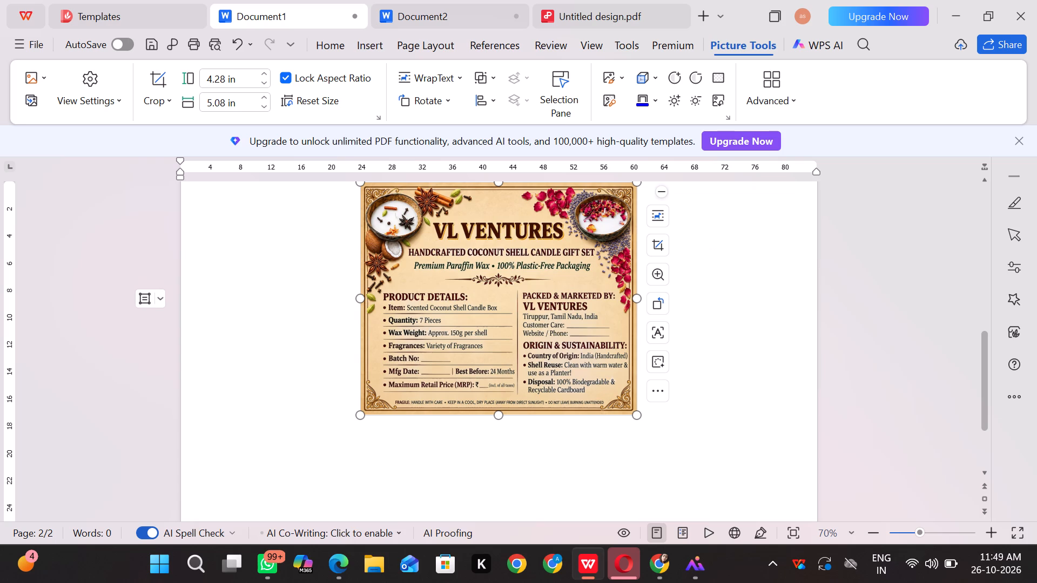
# Stretch the label picture vertically by hand to a height of 6.00 in, keeping its 5.08 in width.
pyautogui.moveTo(498, 413); pyautogui.dragTo(497, 419)
pyautogui.moveTo(497, 419); pyautogui.dragTo(497, 440)
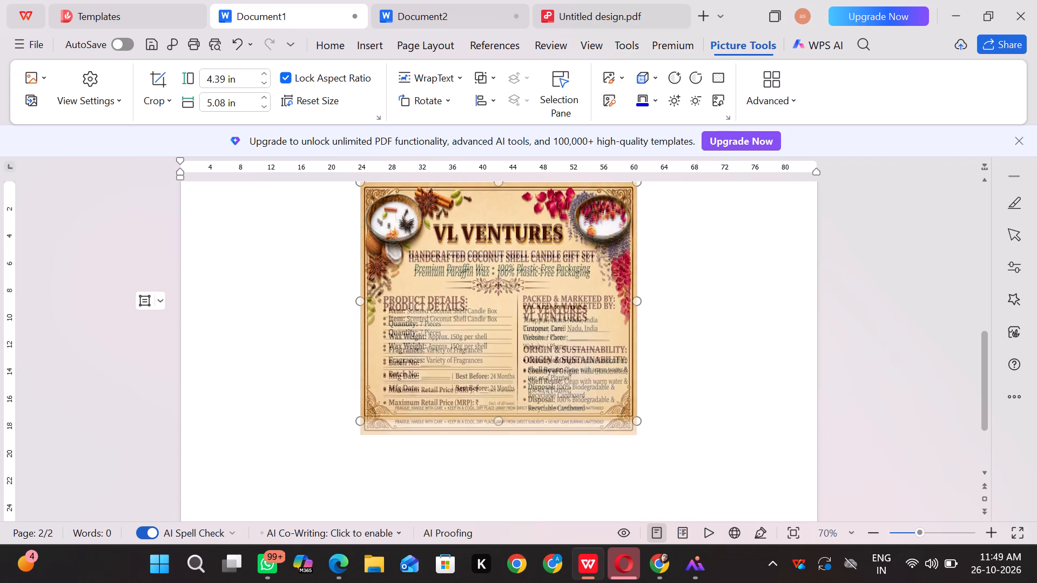
pyautogui.moveTo(497, 440); pyautogui.dragTo(497, 443)
pyautogui.moveTo(497, 443); pyautogui.dragTo(495, 453)
pyautogui.moveTo(495, 453); pyautogui.dragTo(493, 465)
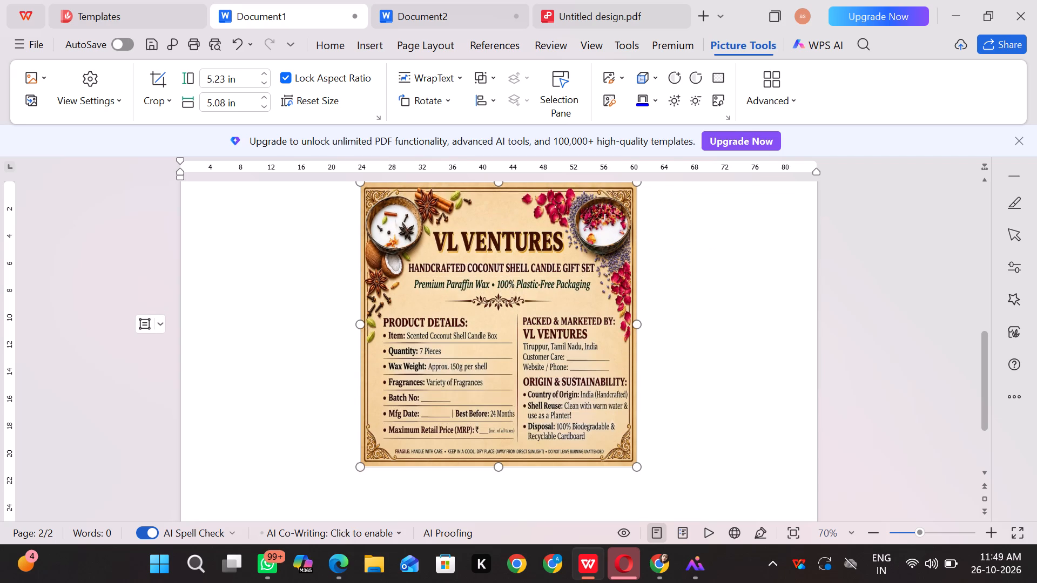
pyautogui.moveTo(498, 464); pyautogui.dragTo(498, 477)
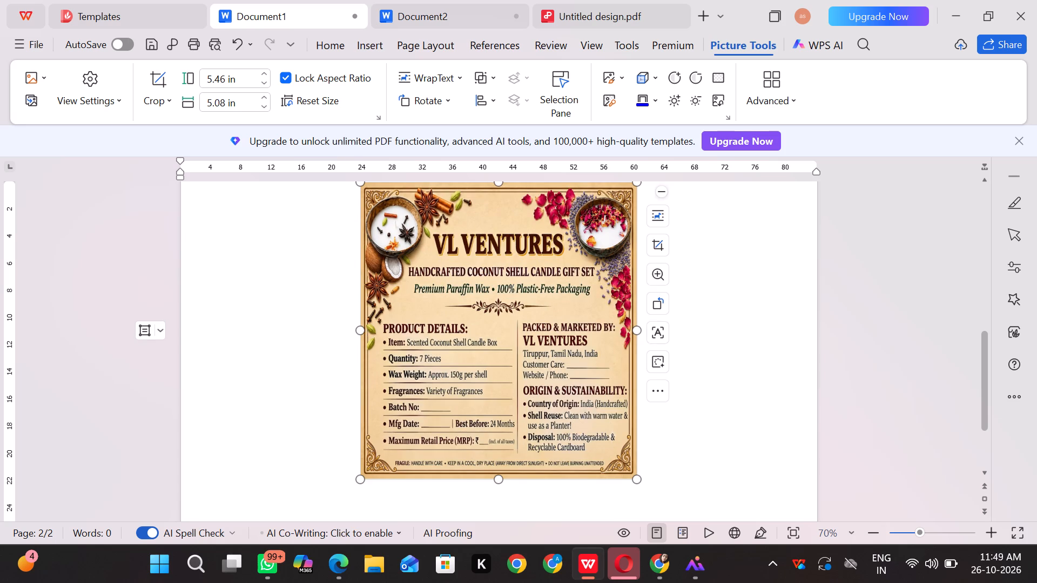
pyautogui.moveTo(498, 477); pyautogui.dragTo(498, 494)
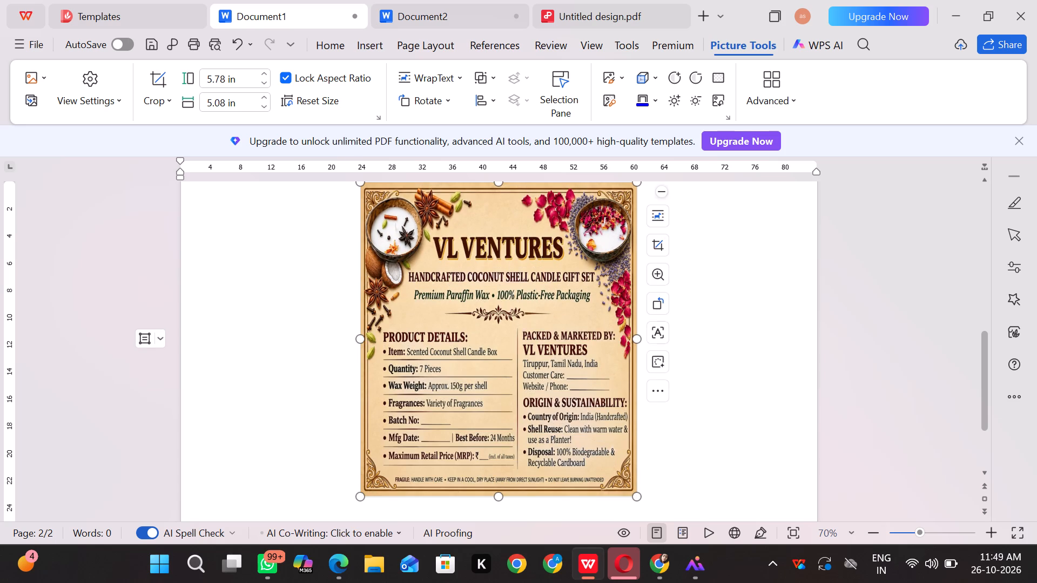
pyautogui.click(498, 494)
pyautogui.click(498, 497)
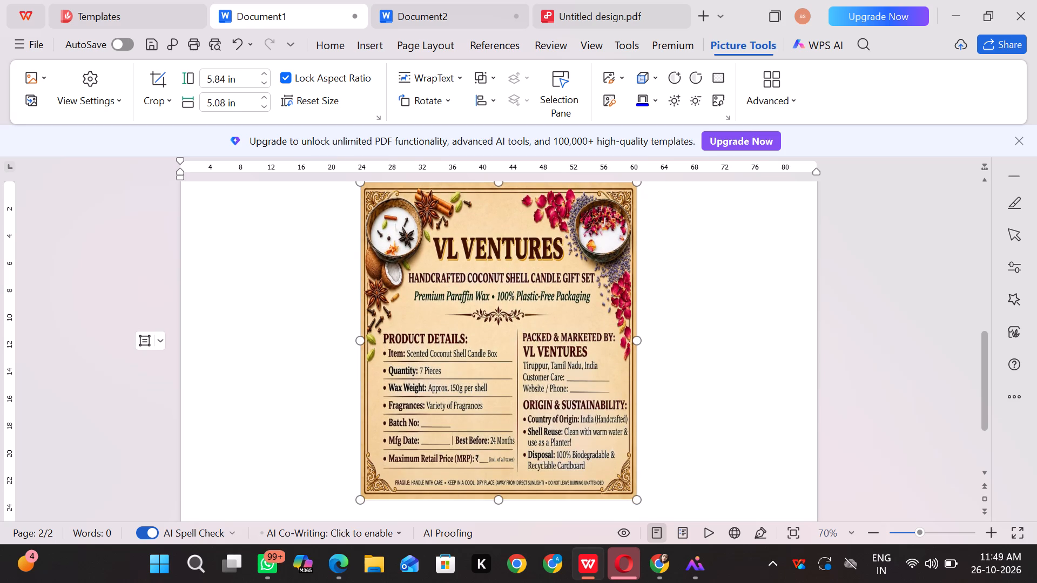
pyautogui.scroll(-1, 496, 500)
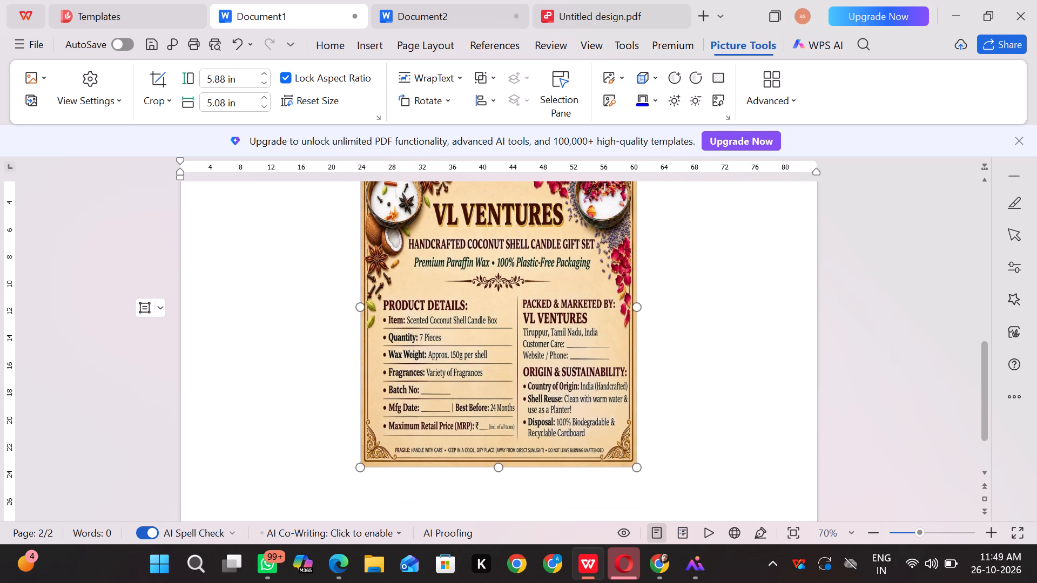
pyautogui.moveTo(500, 465); pyautogui.dragTo(499, 475)
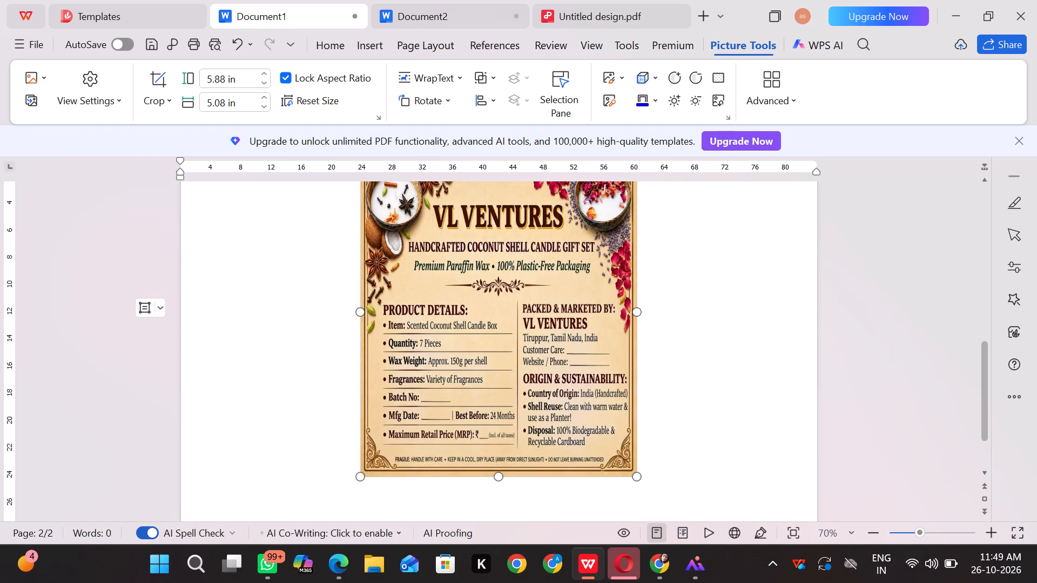
pyautogui.click(499, 475)
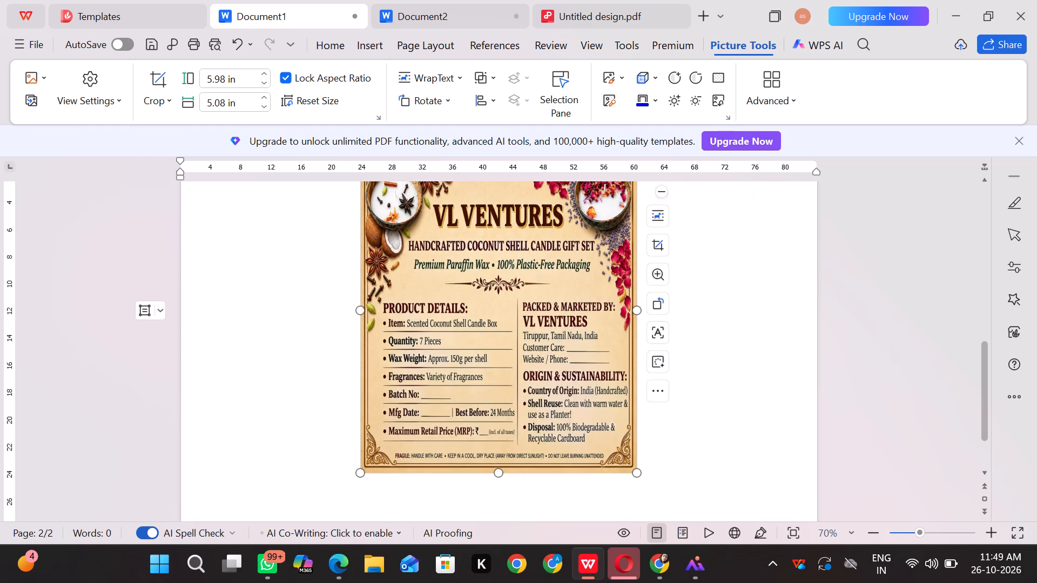
pyautogui.moveTo(500, 471); pyautogui.dragTo(501, 479)
pyautogui.moveTo(501, 479); pyautogui.dragTo(502, 471)
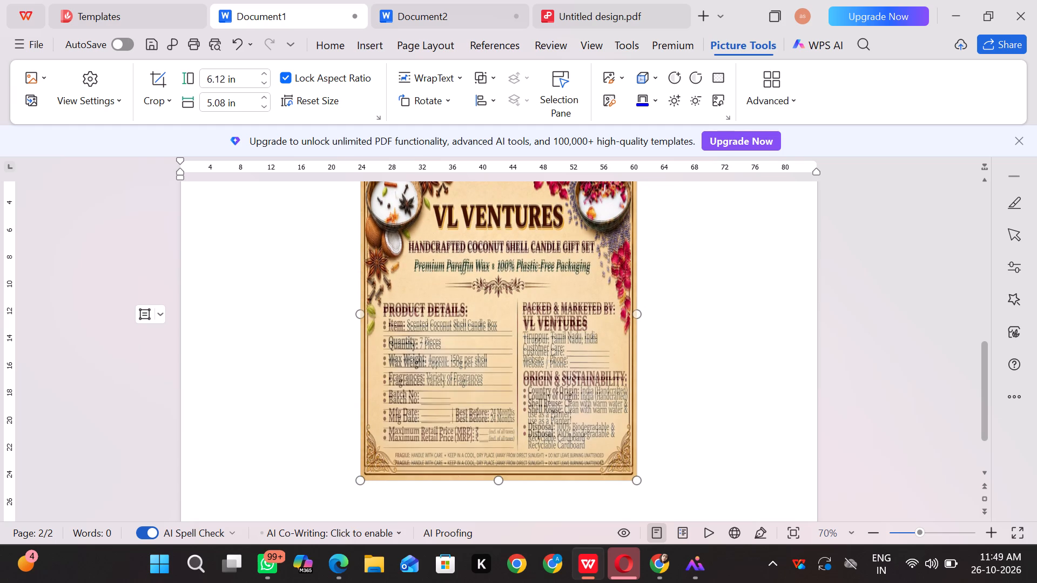
pyautogui.click(502, 471)
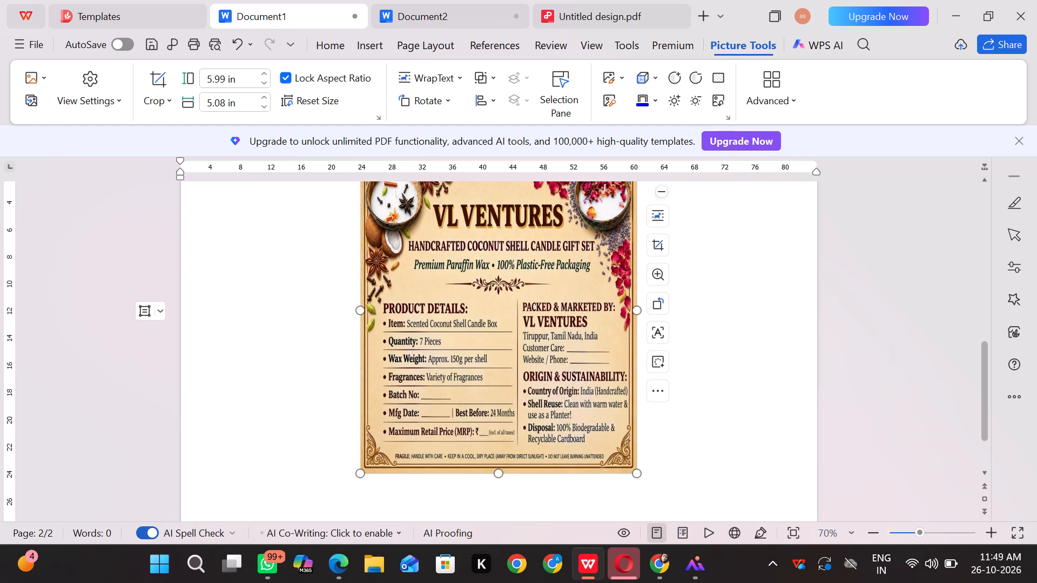
pyautogui.click(502, 472)
pyautogui.rightClick(476, 361)
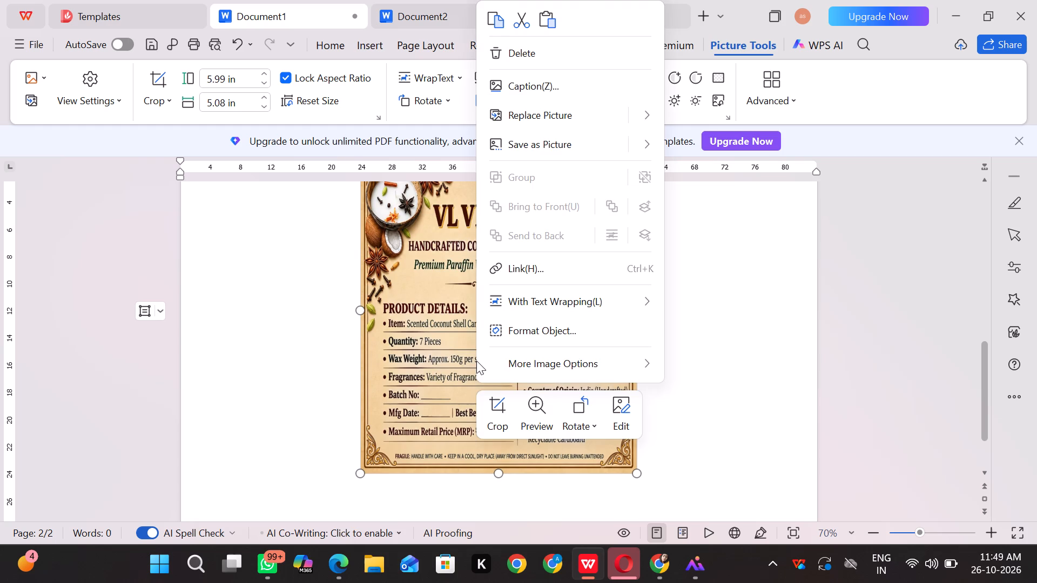
pyautogui.click(250, 372)
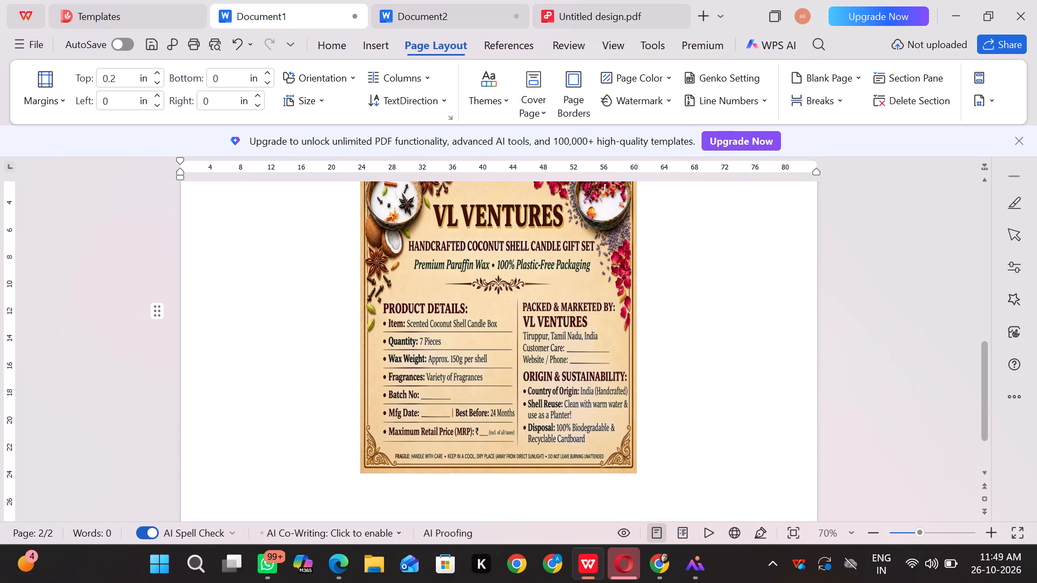
pyautogui.click(412, 395)
pyautogui.click(496, 475)
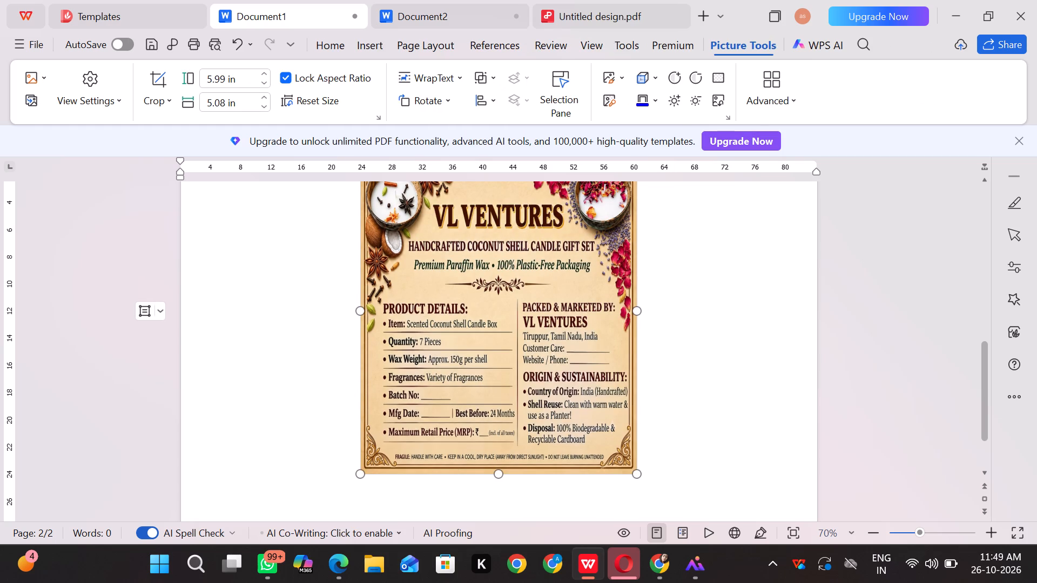
# Copy the stretched label picture, switch to Canva in Chrome, and paste it onto the empty 25.4 × 30 cm page.
pyautogui.rightClick(521, 300)
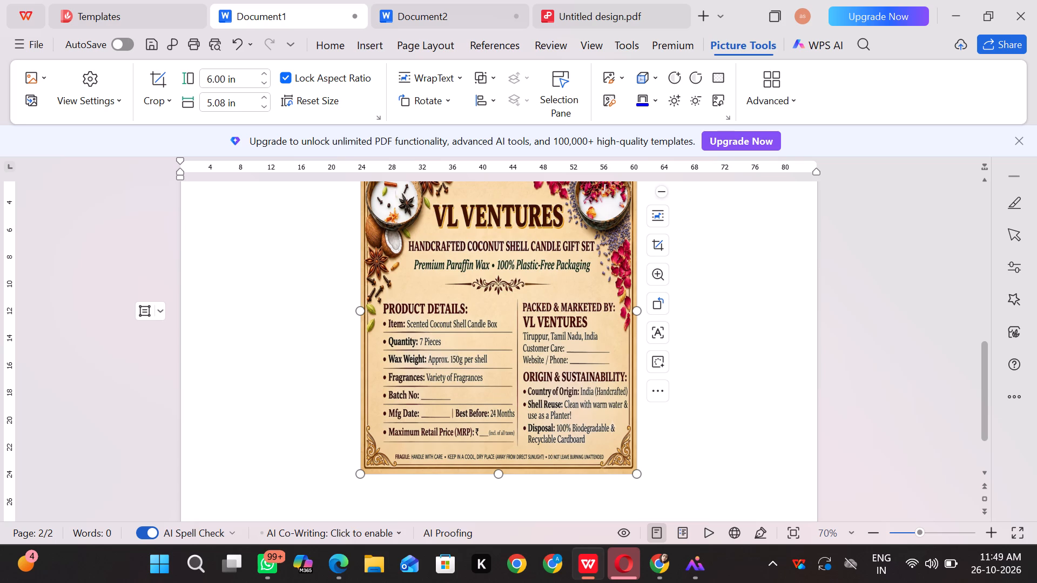
pyautogui.click(488, 336)
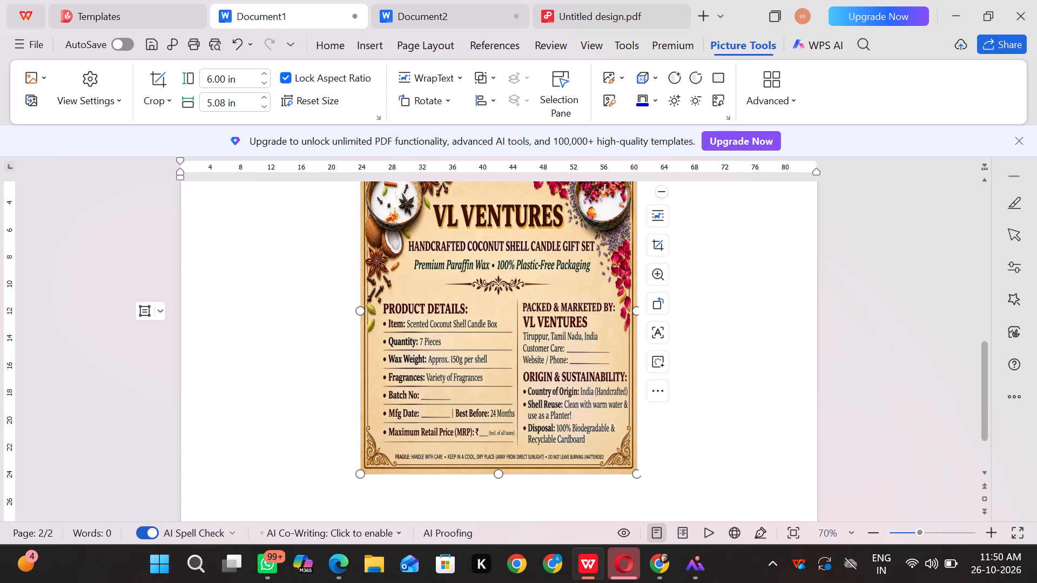
pyautogui.rightClick(488, 336)
pyautogui.rightClick(365, 266)
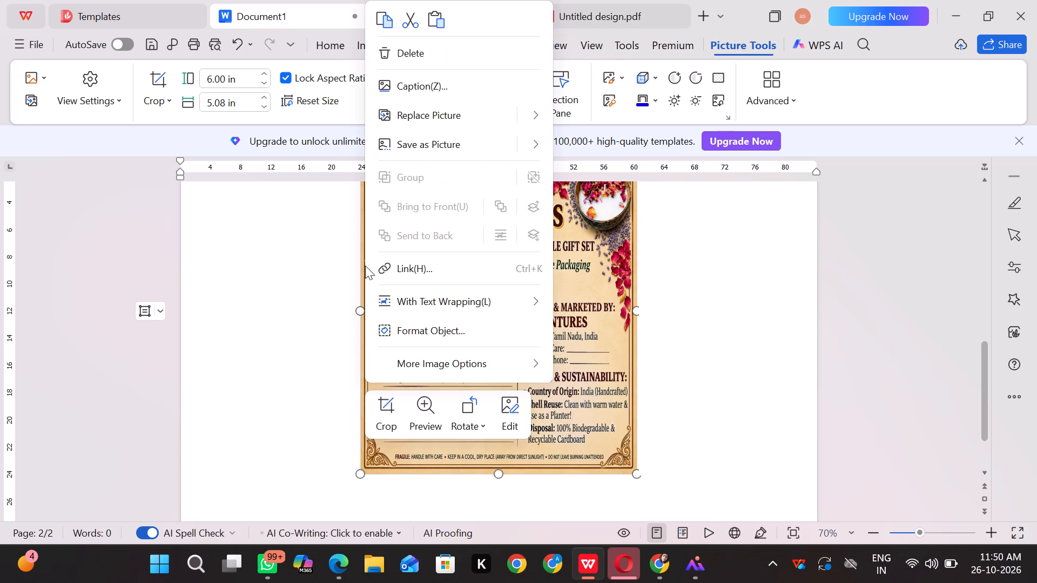
pyautogui.click(384, 19)
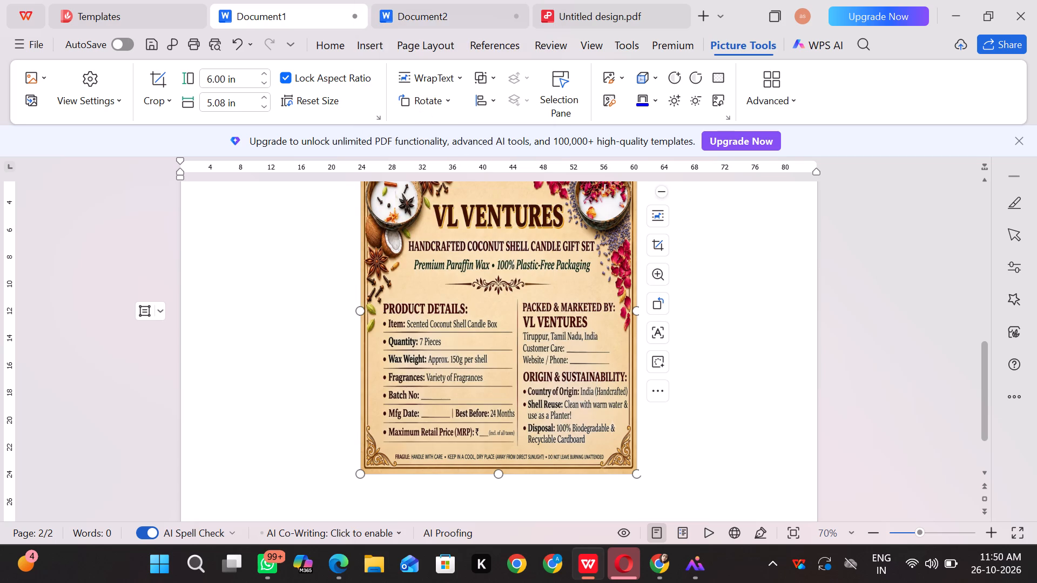
pyautogui.click(648, 560)
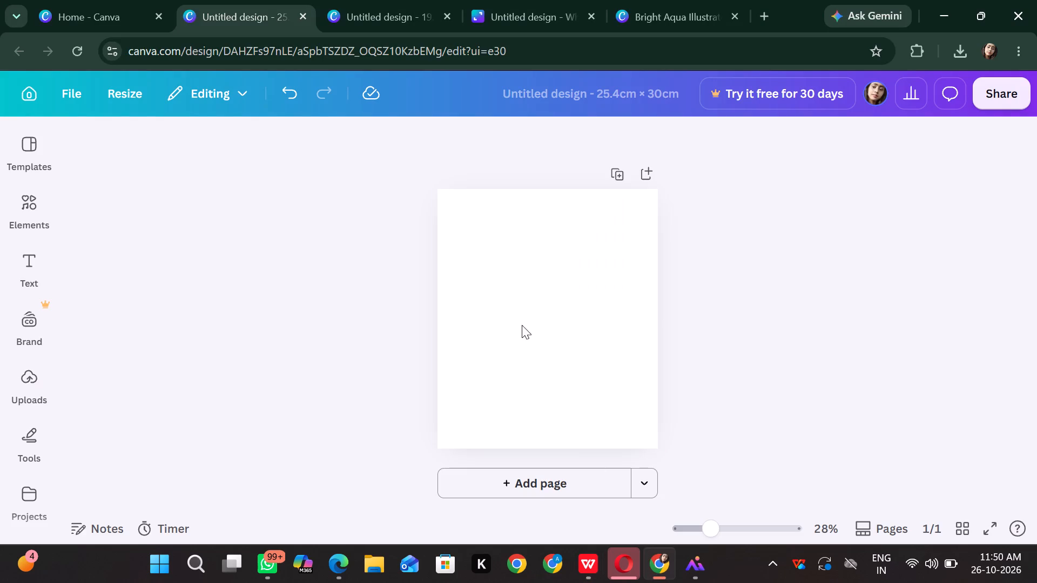
pyautogui.rightClick(525, 316)
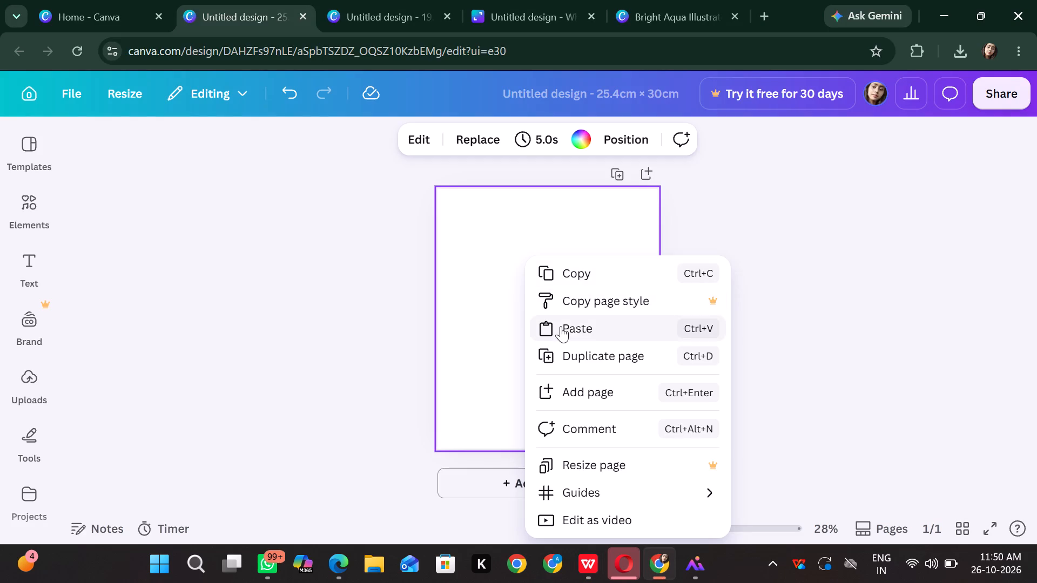
pyautogui.click(564, 332)
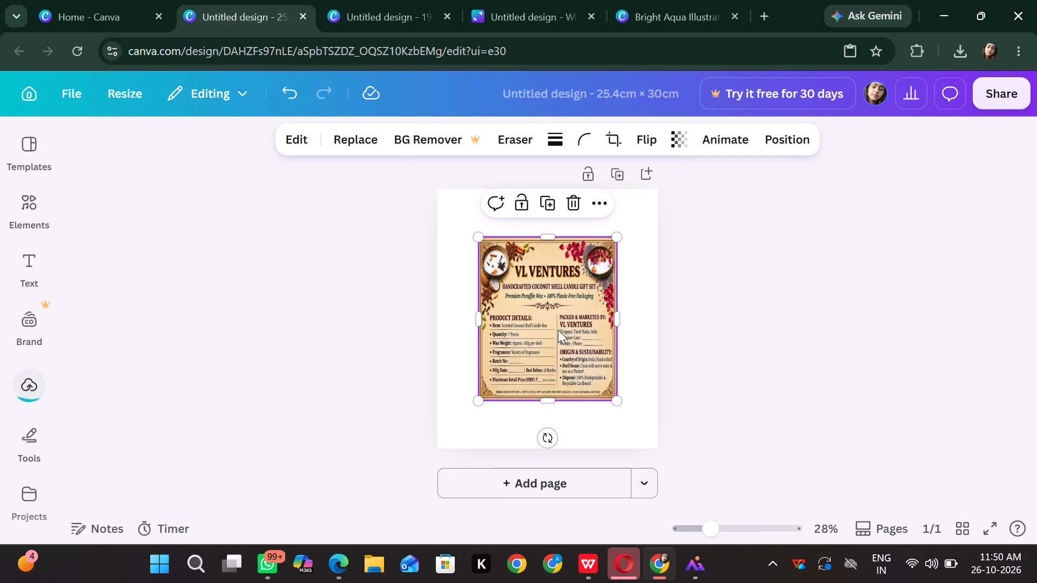
# Enlarge the pasted label from two opposite corners so that it fills the whole 25.4 × 30 cm page.
pyautogui.moveTo(619, 239); pyautogui.dragTo(657, 192)
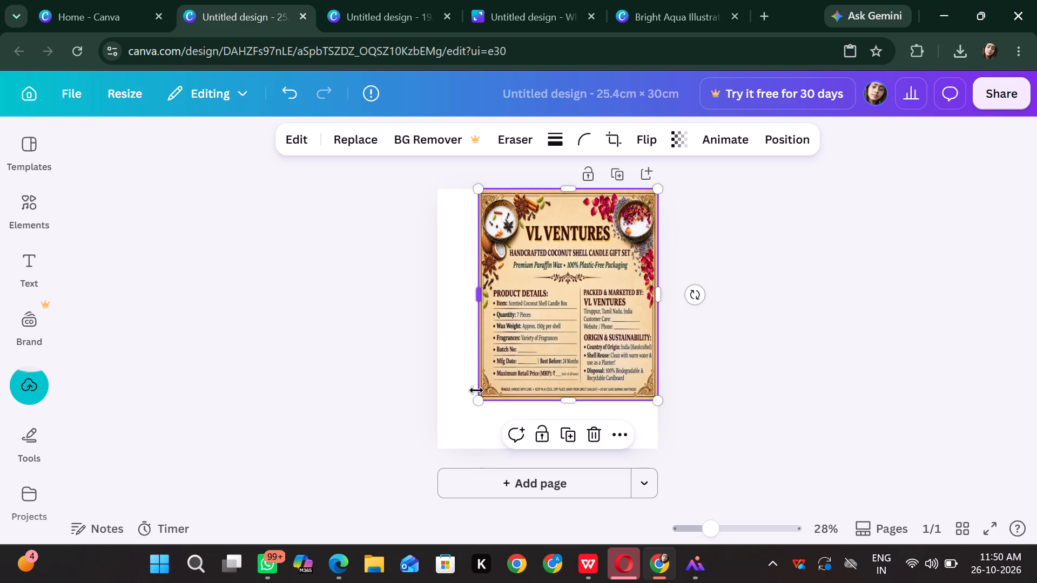
pyautogui.moveTo(476, 399); pyautogui.dragTo(437, 442)
pyautogui.click(701, 408)
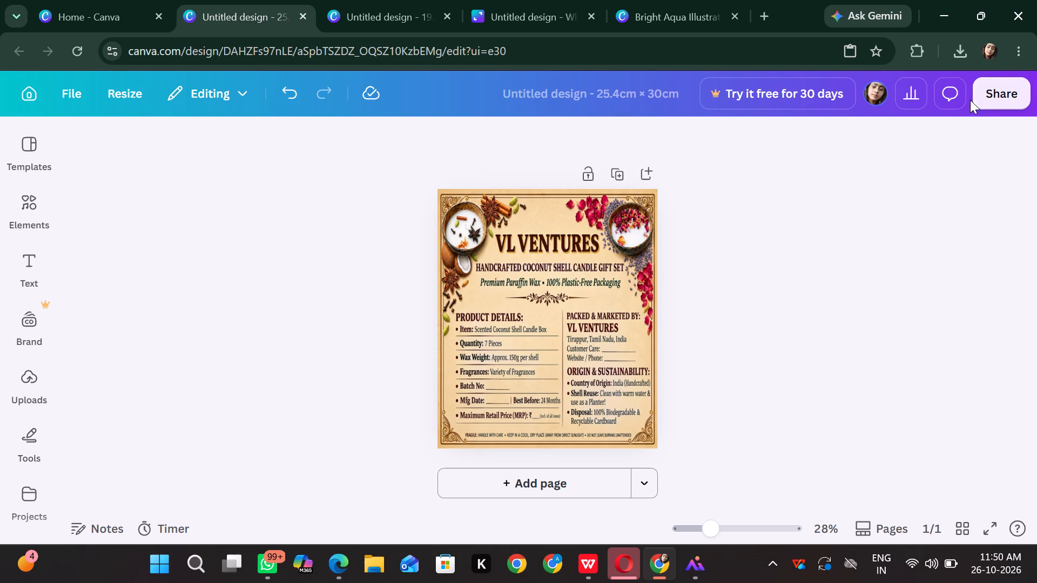
# Download the label design as a PDF using the Print preset.
pyautogui.click(994, 95)
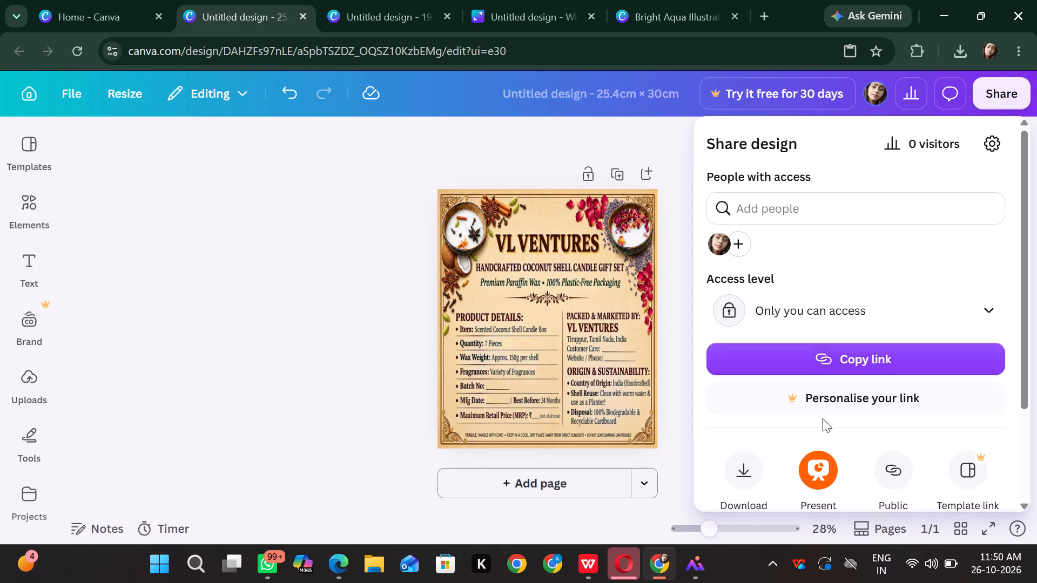
pyautogui.click(752, 479)
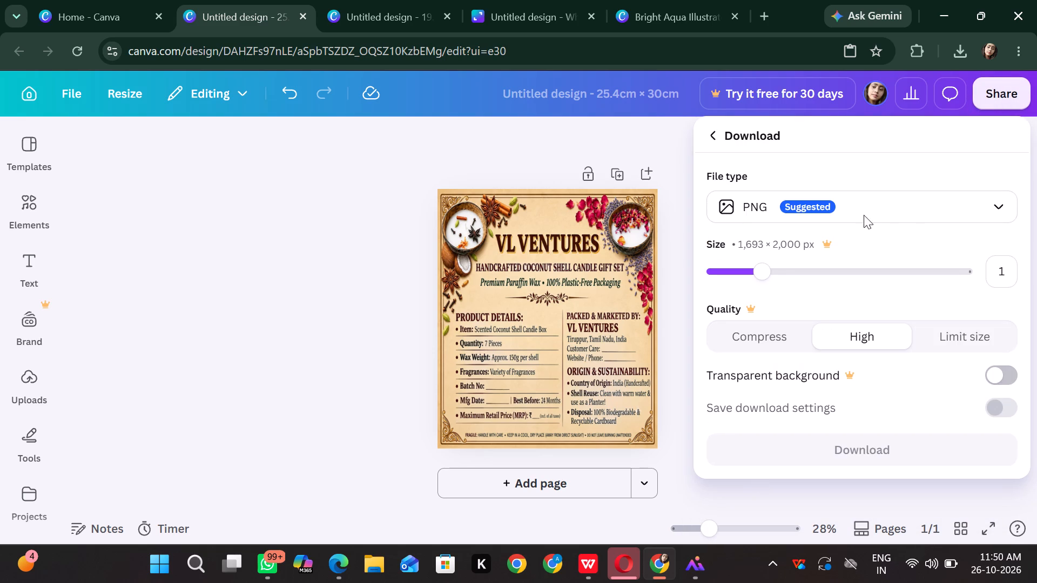
pyautogui.click(907, 206)
pyautogui.click(882, 186)
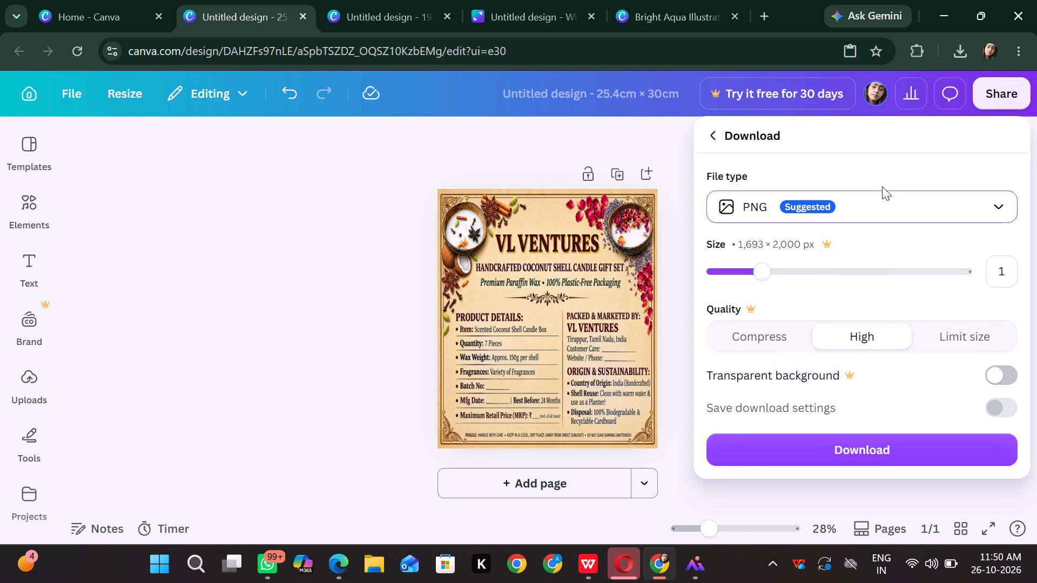
pyautogui.click(823, 355)
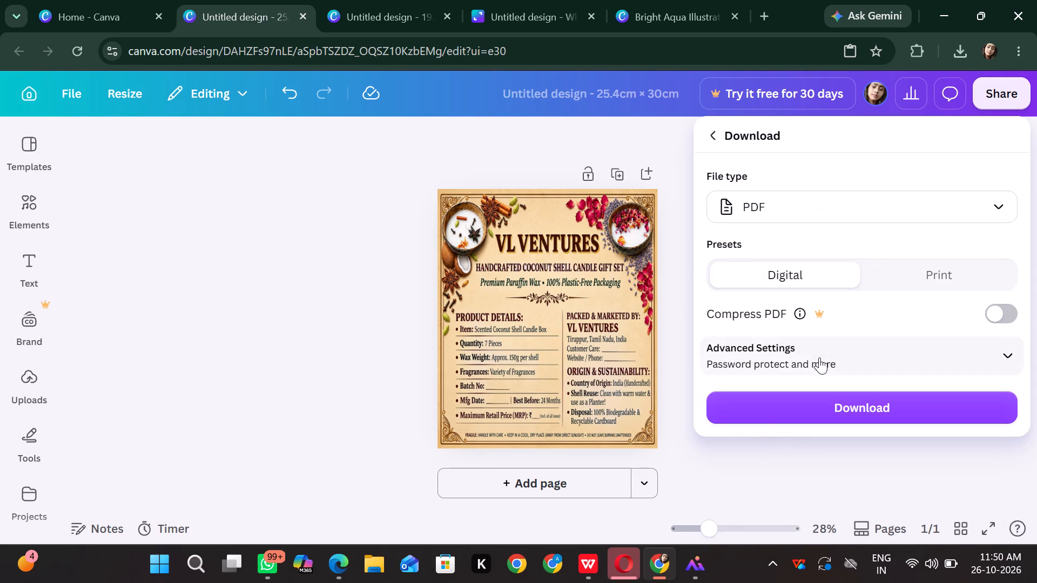
pyautogui.click(952, 279)
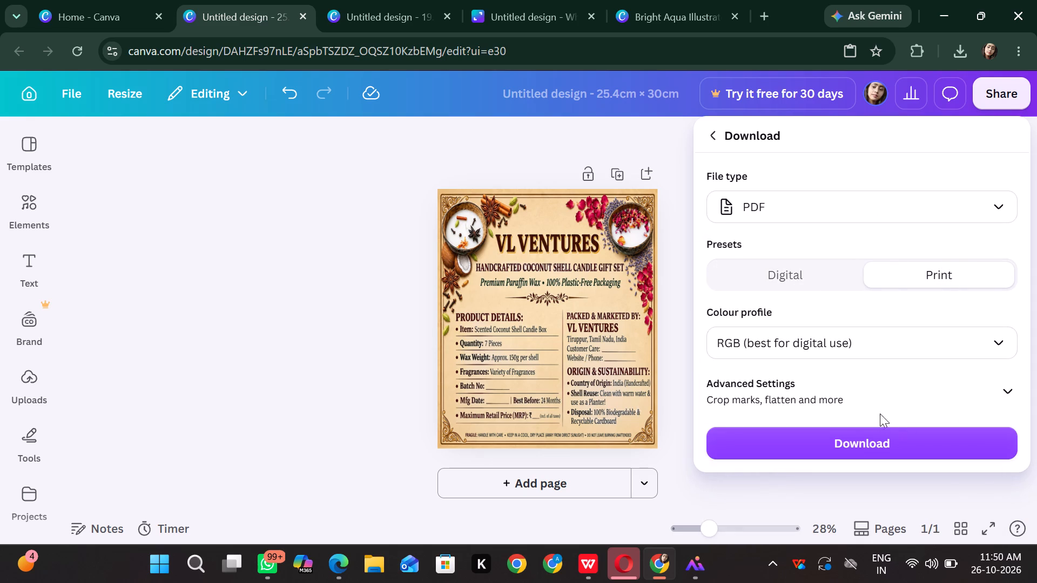
pyautogui.doubleClick(840, 449)
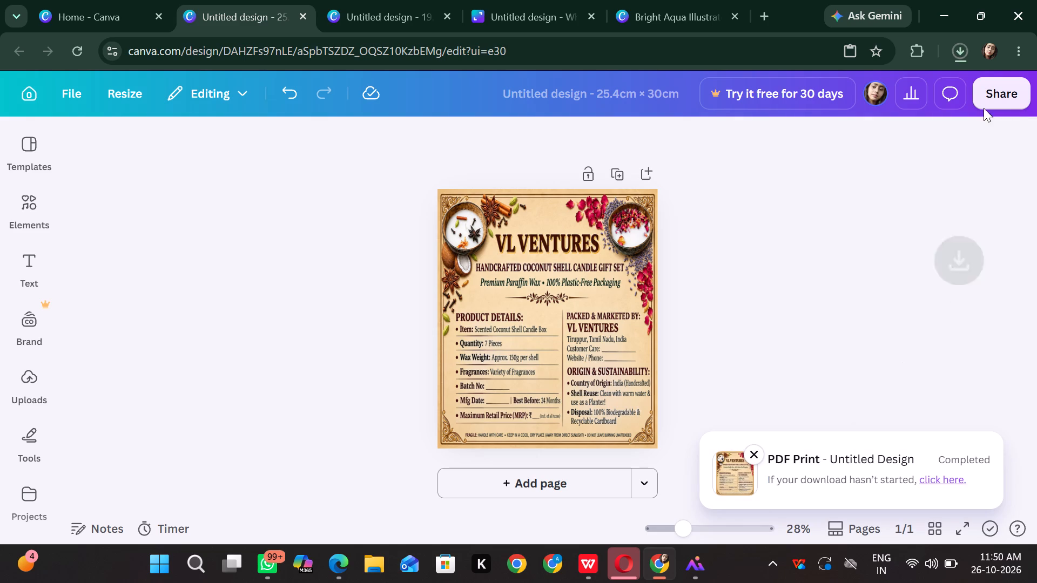
# Download the label design as a PNG image at size 1 and High quality.
pyautogui.click(998, 89)
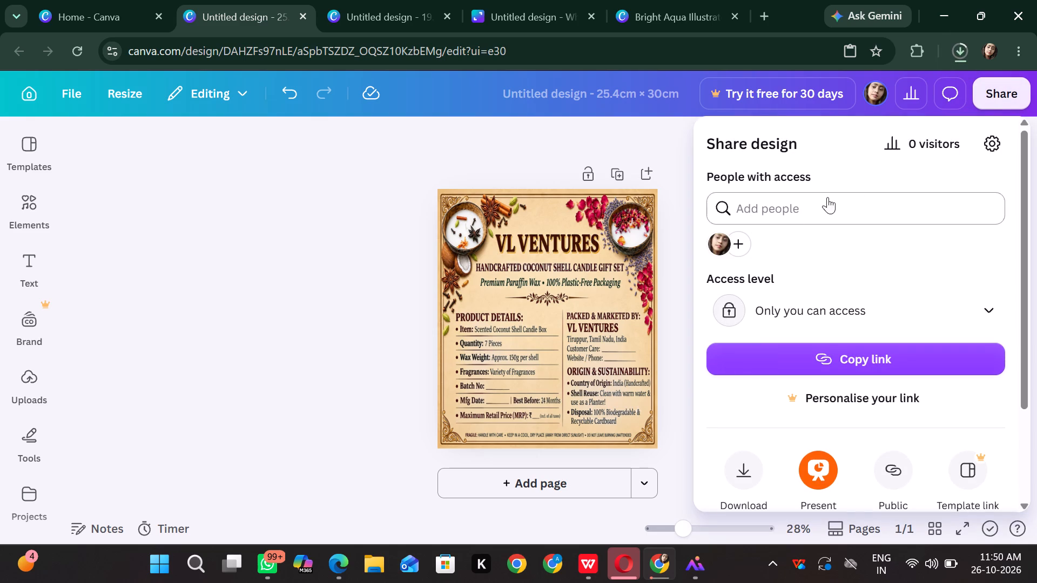
pyautogui.click(745, 478)
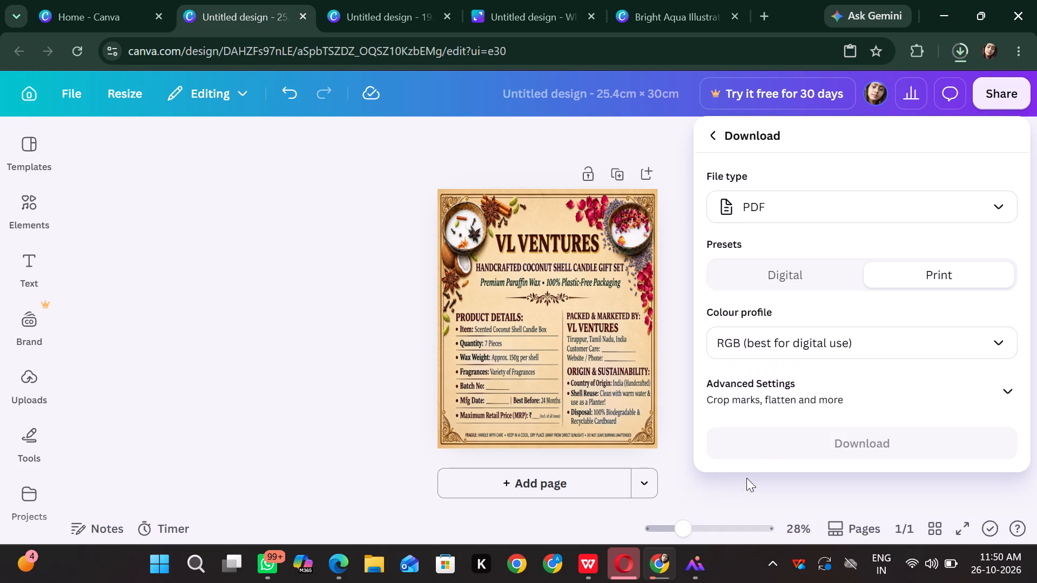
pyautogui.click(799, 213)
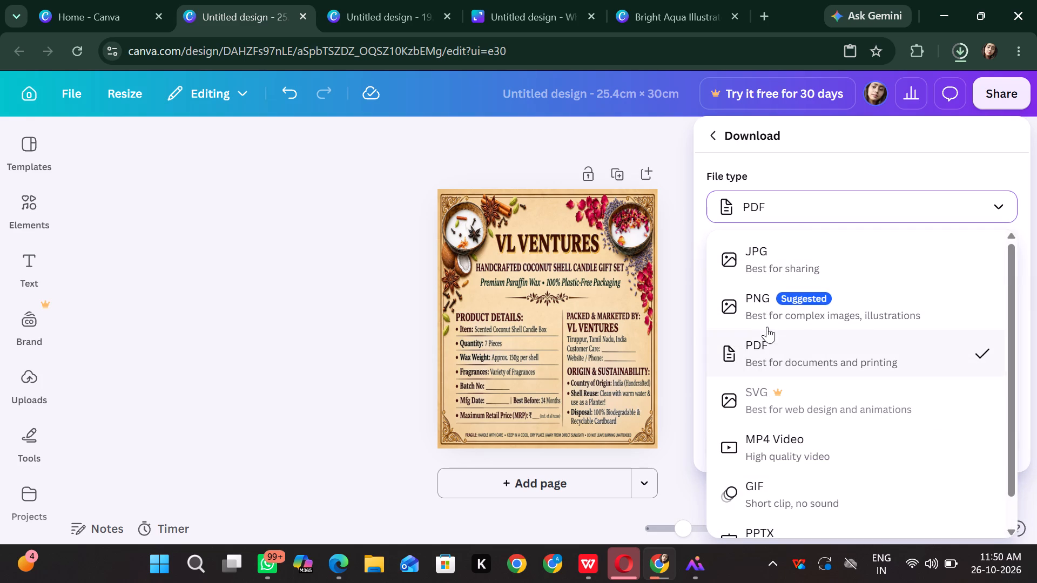
pyautogui.click(768, 310)
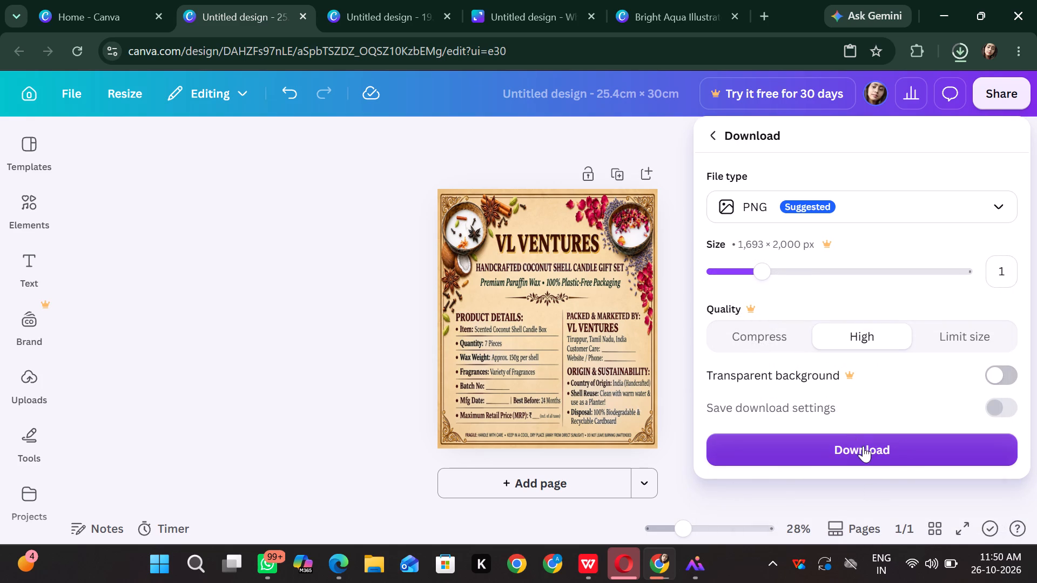
pyautogui.click(863, 446)
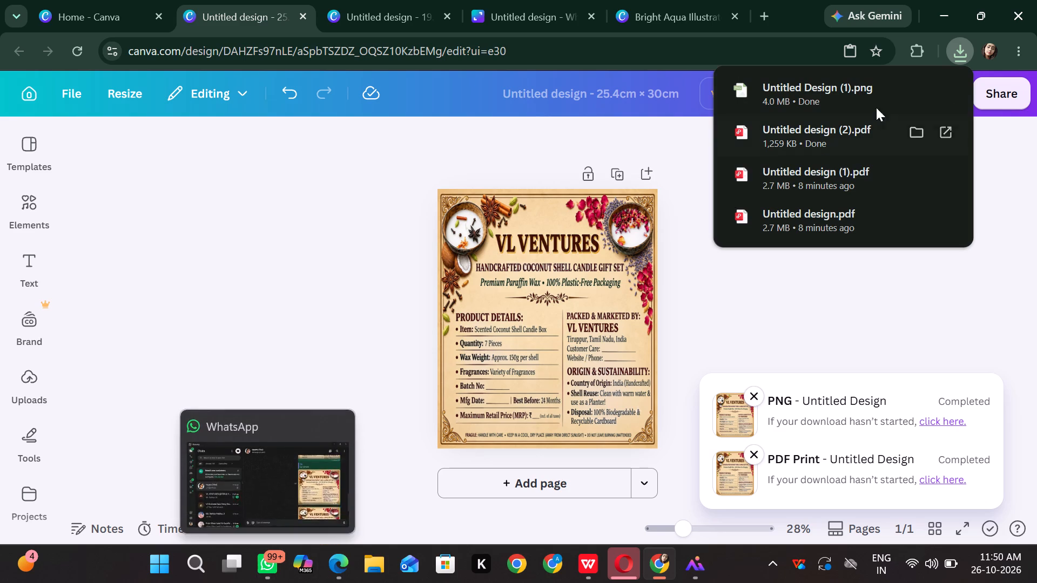